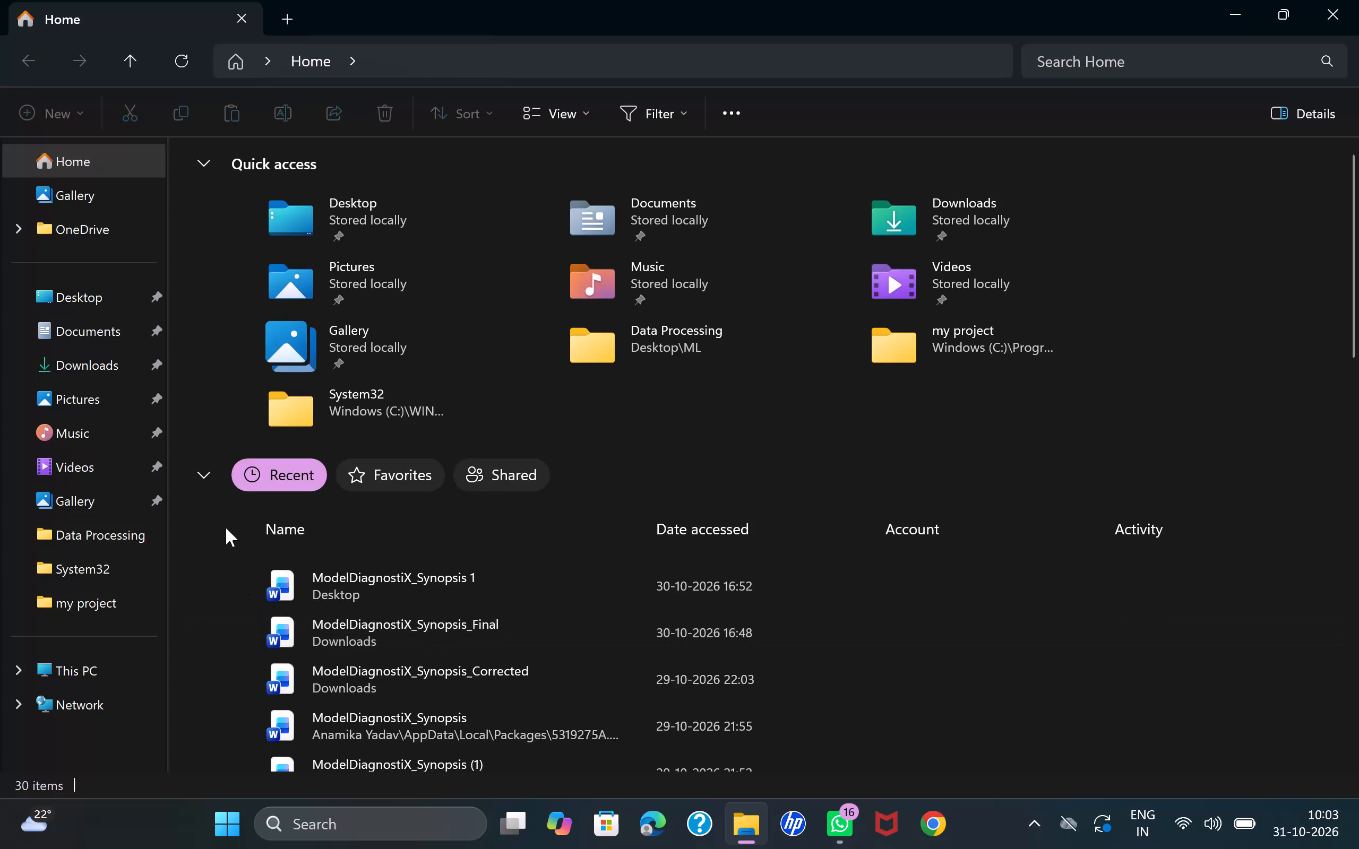
Open the Downloads folder in File Explorer.
scroll(226, 527, down, 3)
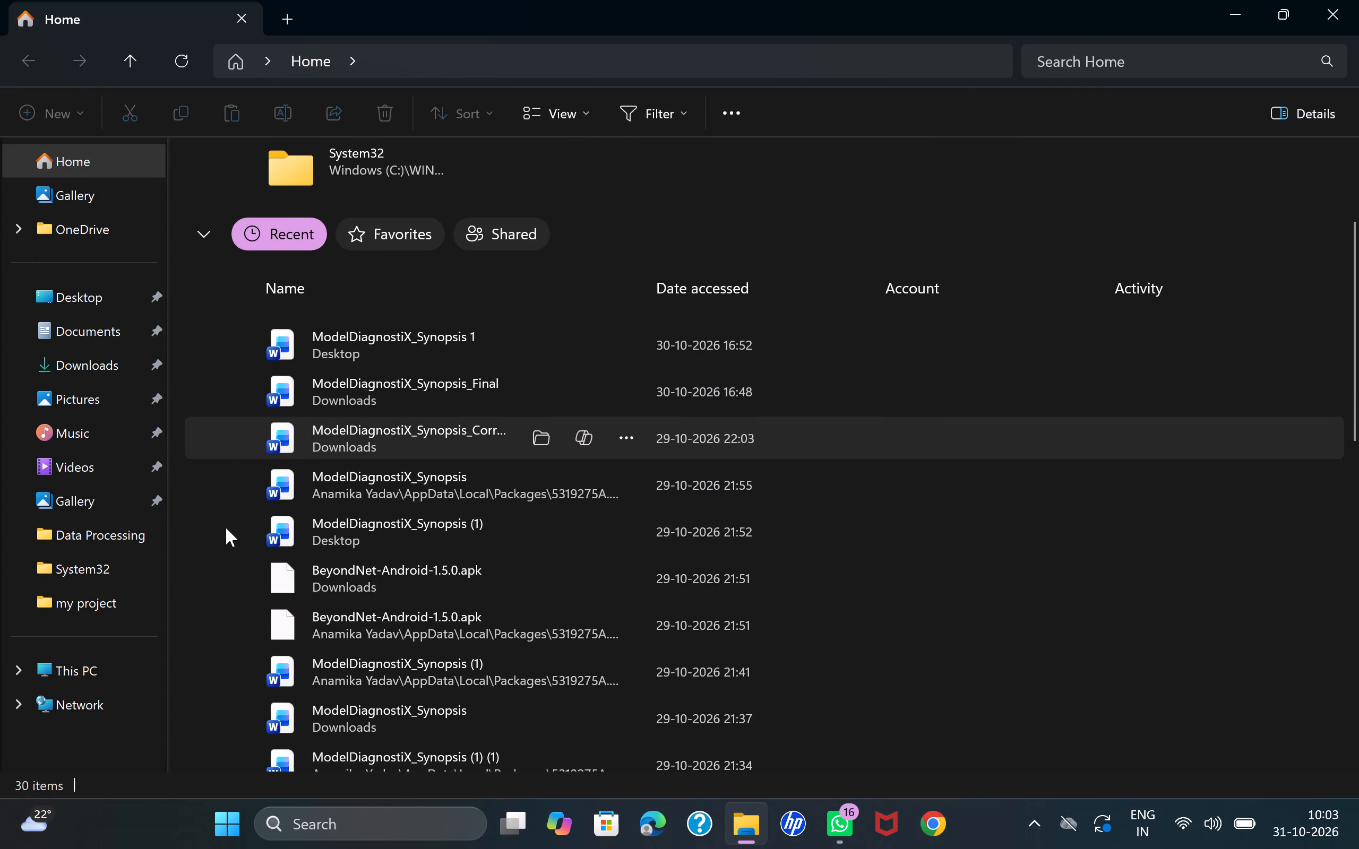
click(93, 368)
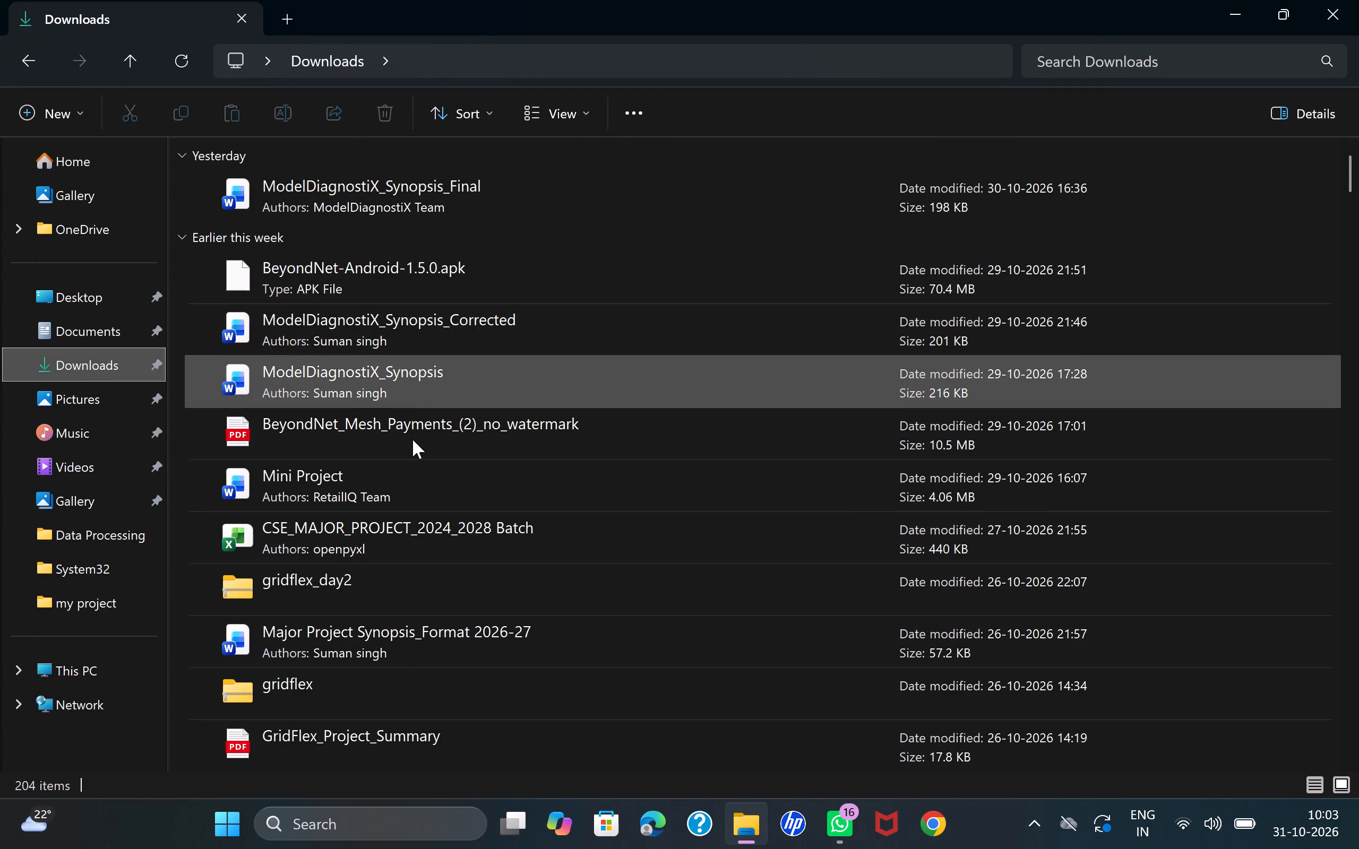
Start renaming the PDF BeyondNet_Mesh_Payments_(2)_no_watermark in Downloads and clear its existing name.
right_click(412, 439)
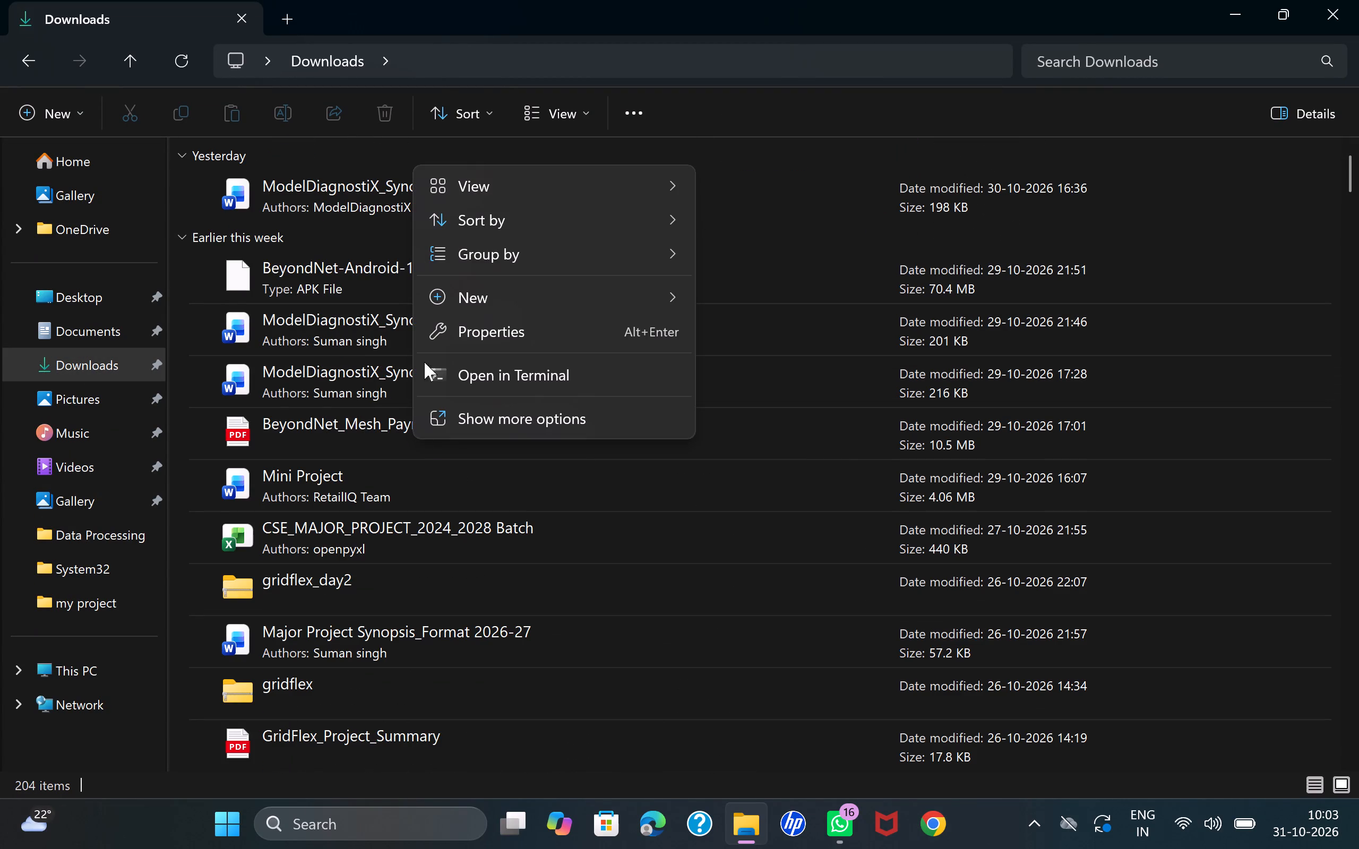
right_click(336, 430)
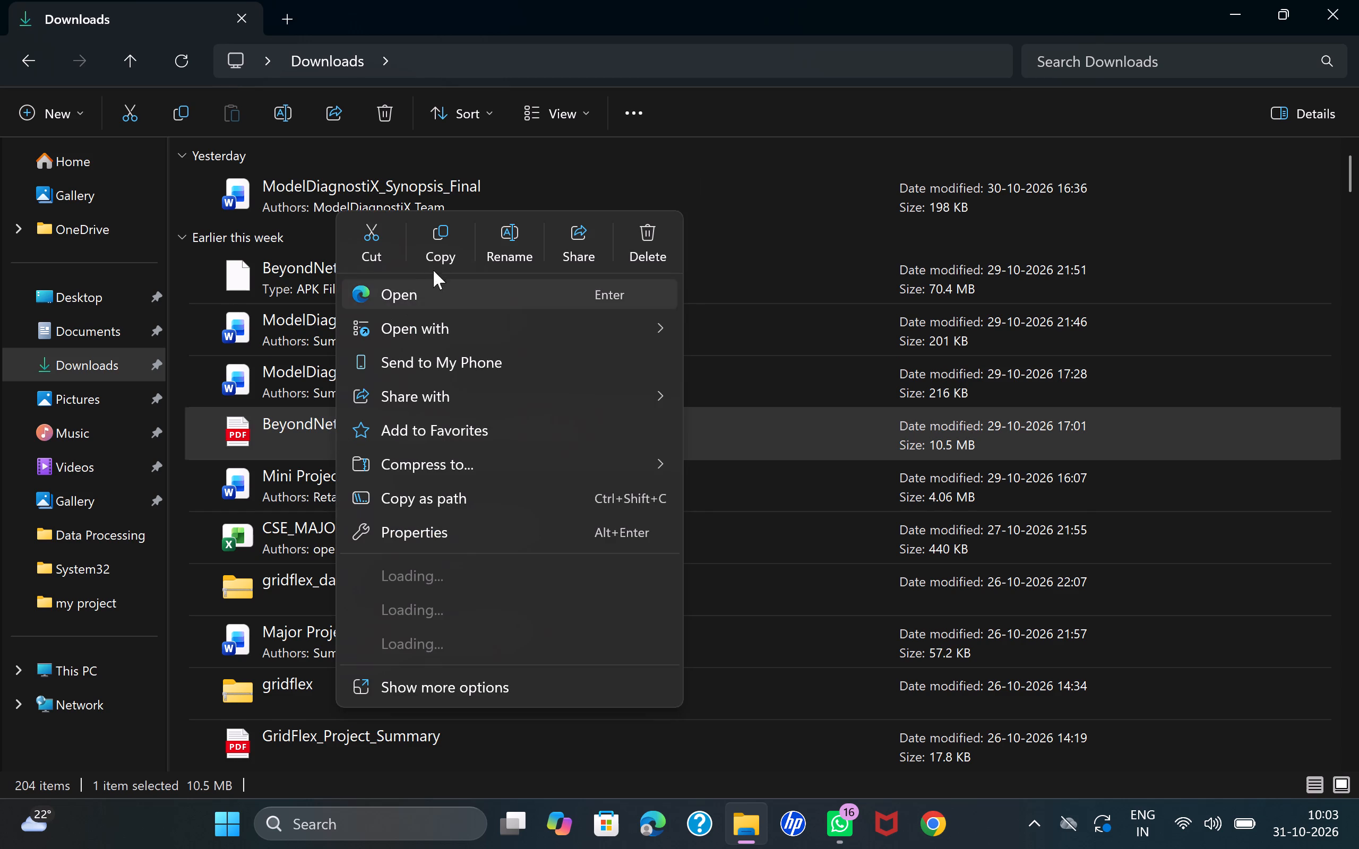
click(500, 240)
key(BackSpace)
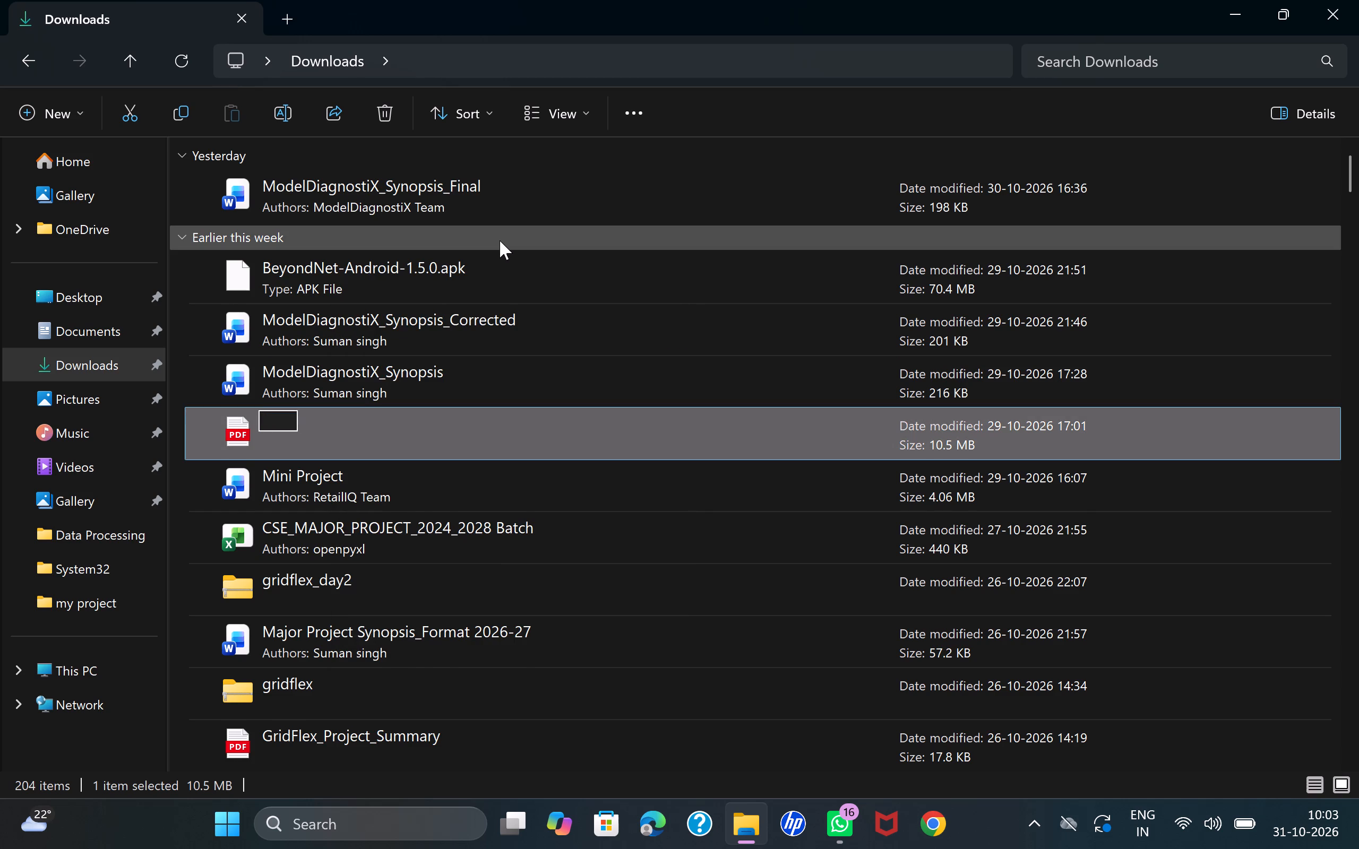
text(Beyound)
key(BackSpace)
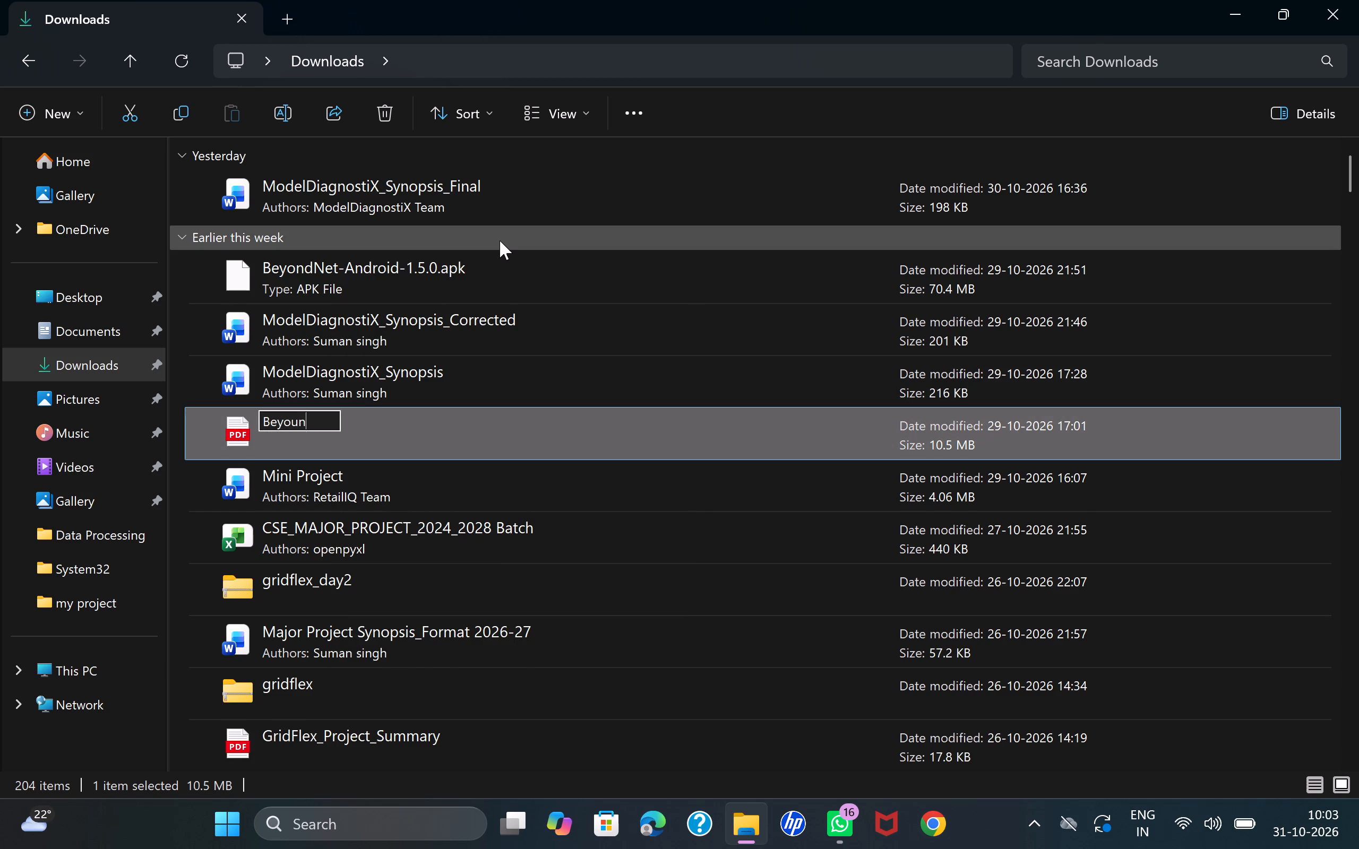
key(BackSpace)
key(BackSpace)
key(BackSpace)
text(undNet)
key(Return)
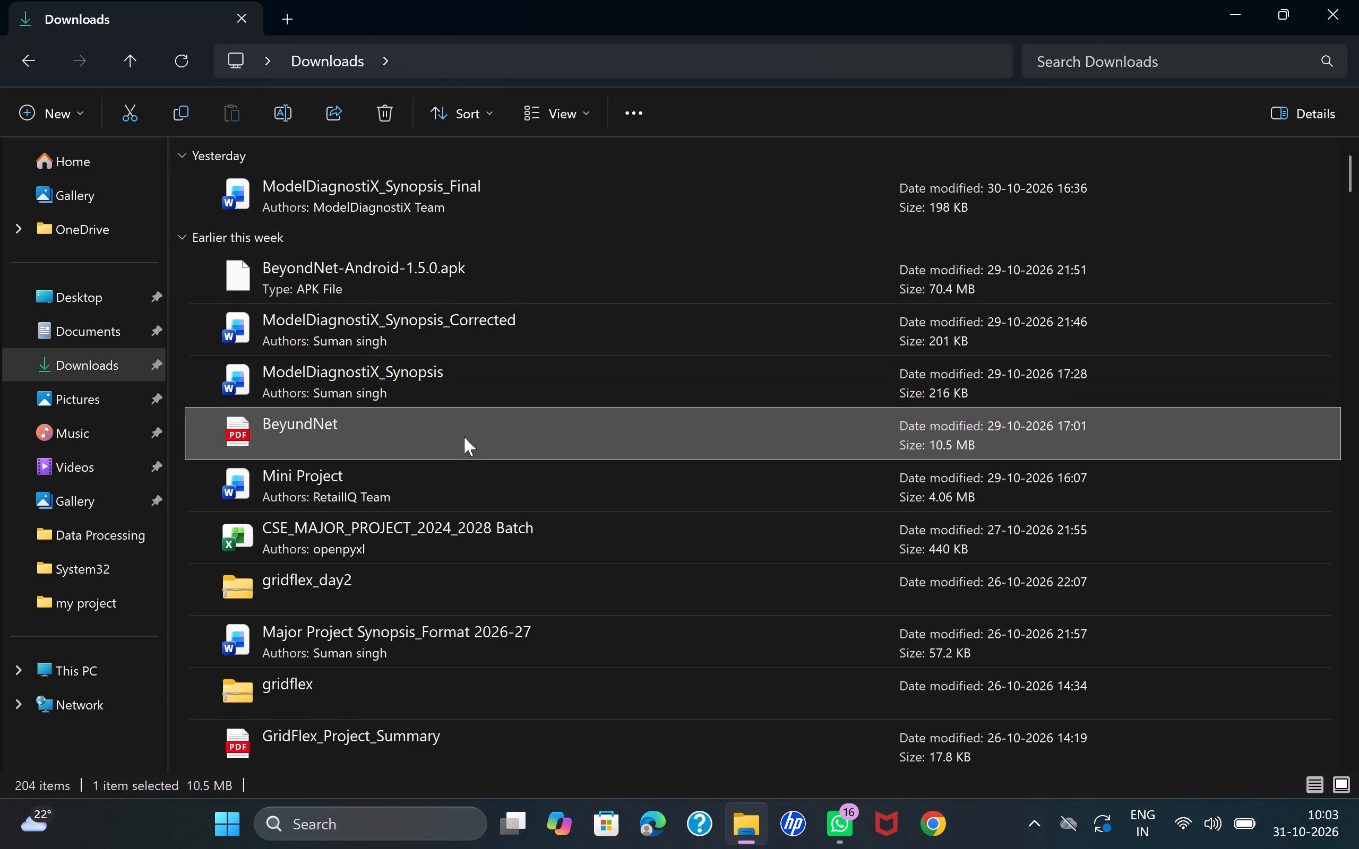
Correct the spelling of the BeyundNet PDF's file name by renaming it BeyondNet.
right_click(464, 437)
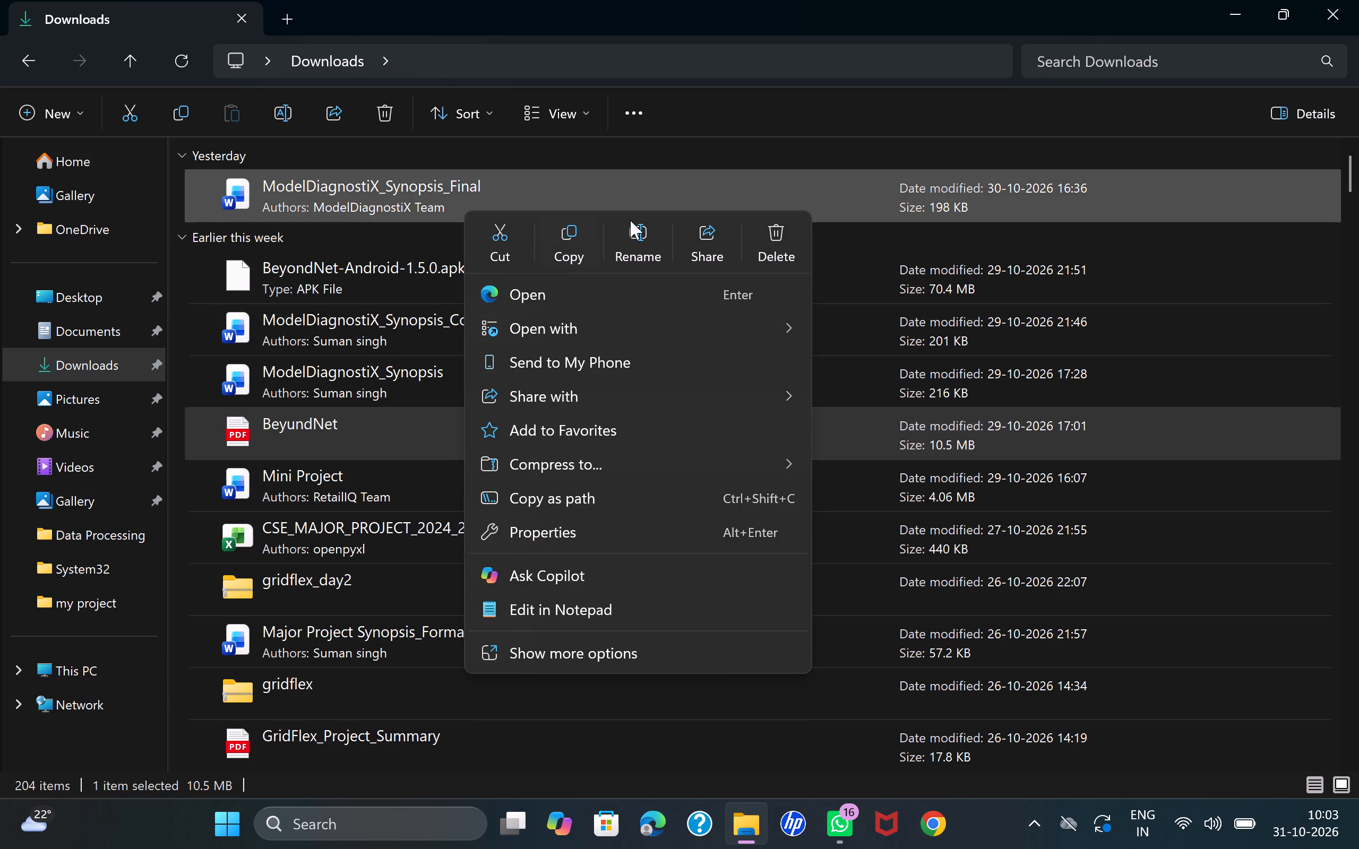
click(632, 239)
key(BackSpace)
text(BeyondNet)
key(Return)
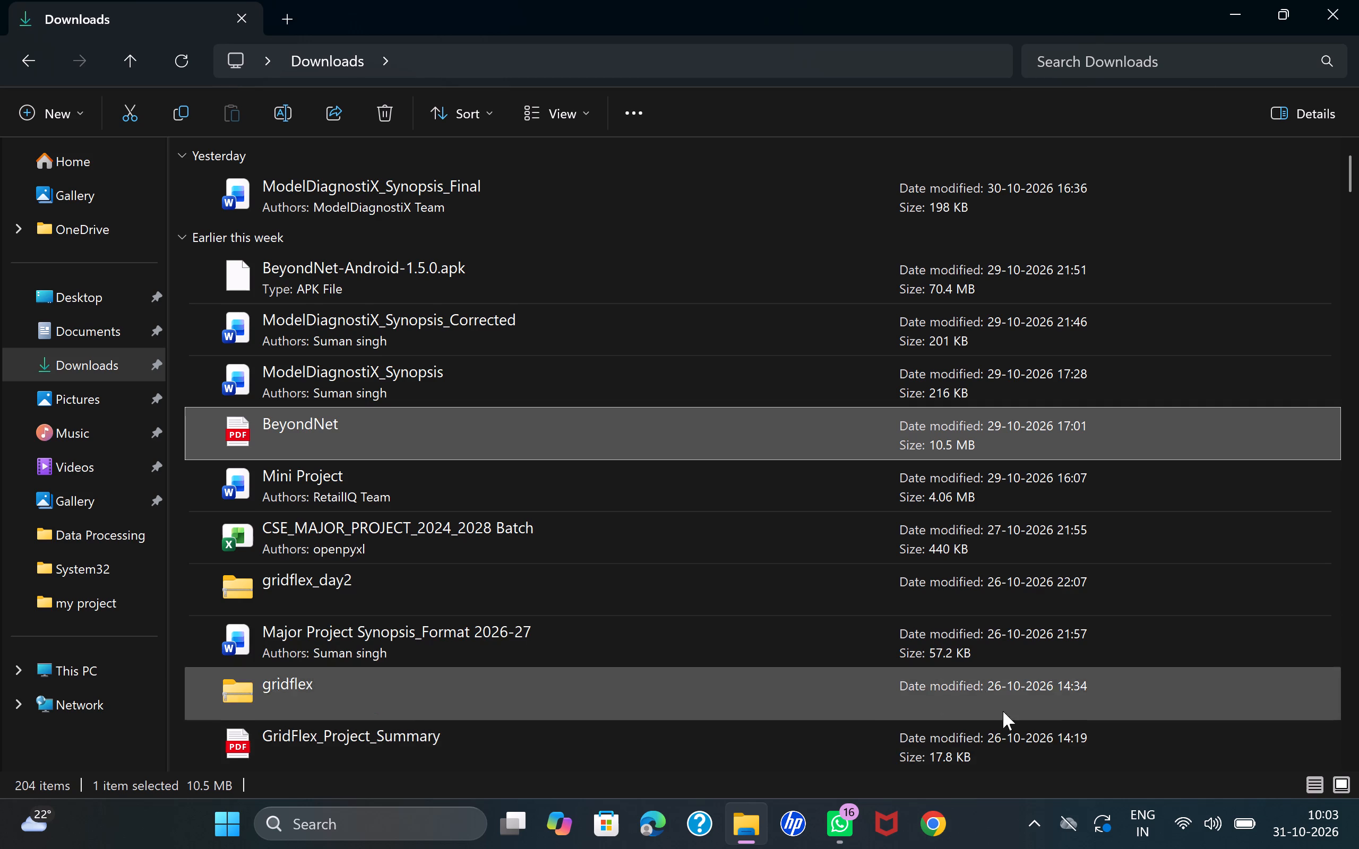
Switch to Chrome, search Google for "pdf to ppt" and open iLovePDF's PDF to PowerPoint converter.
click(931, 825)
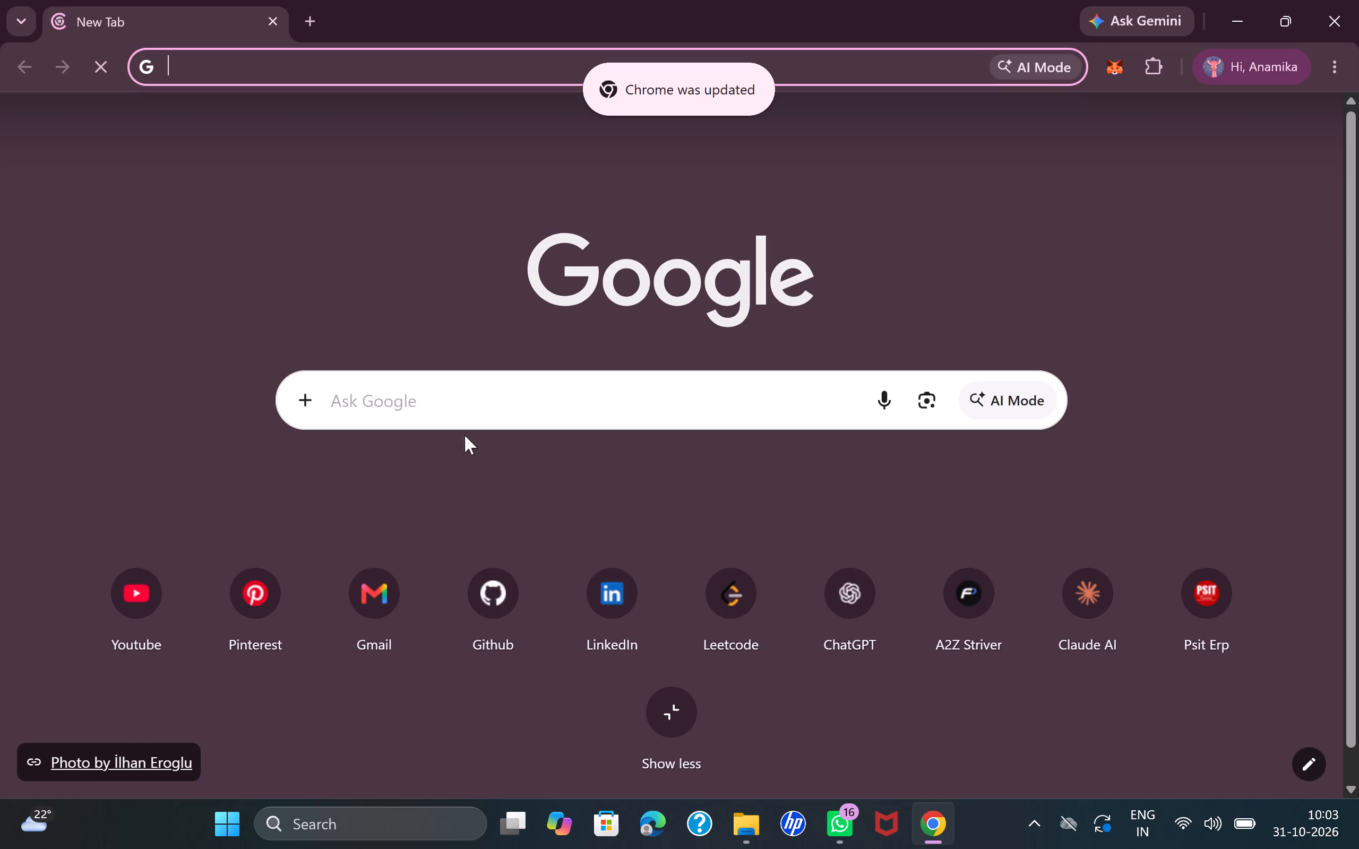
click(518, 411)
text(pdf to ppt)
key(Return)
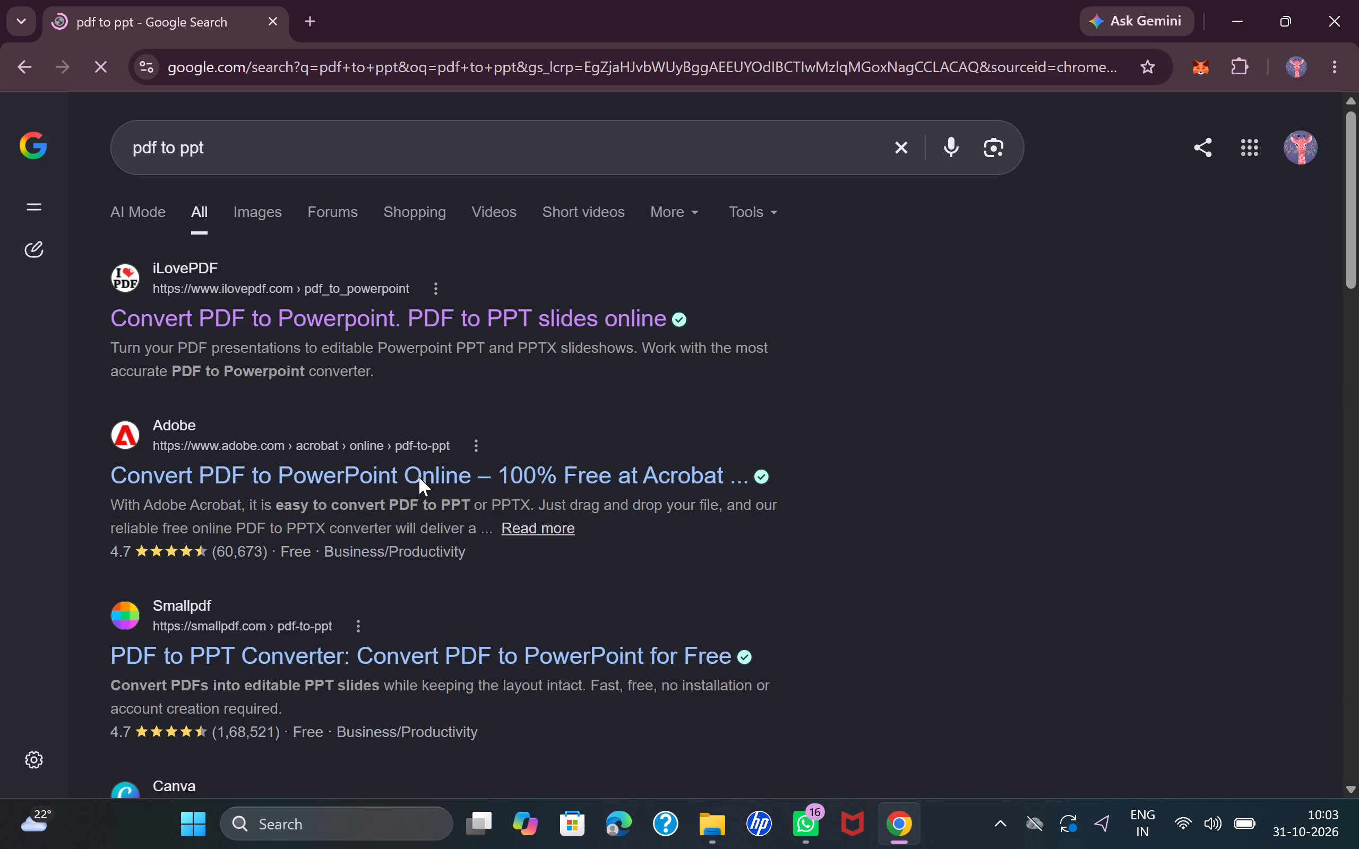
click(389, 315)
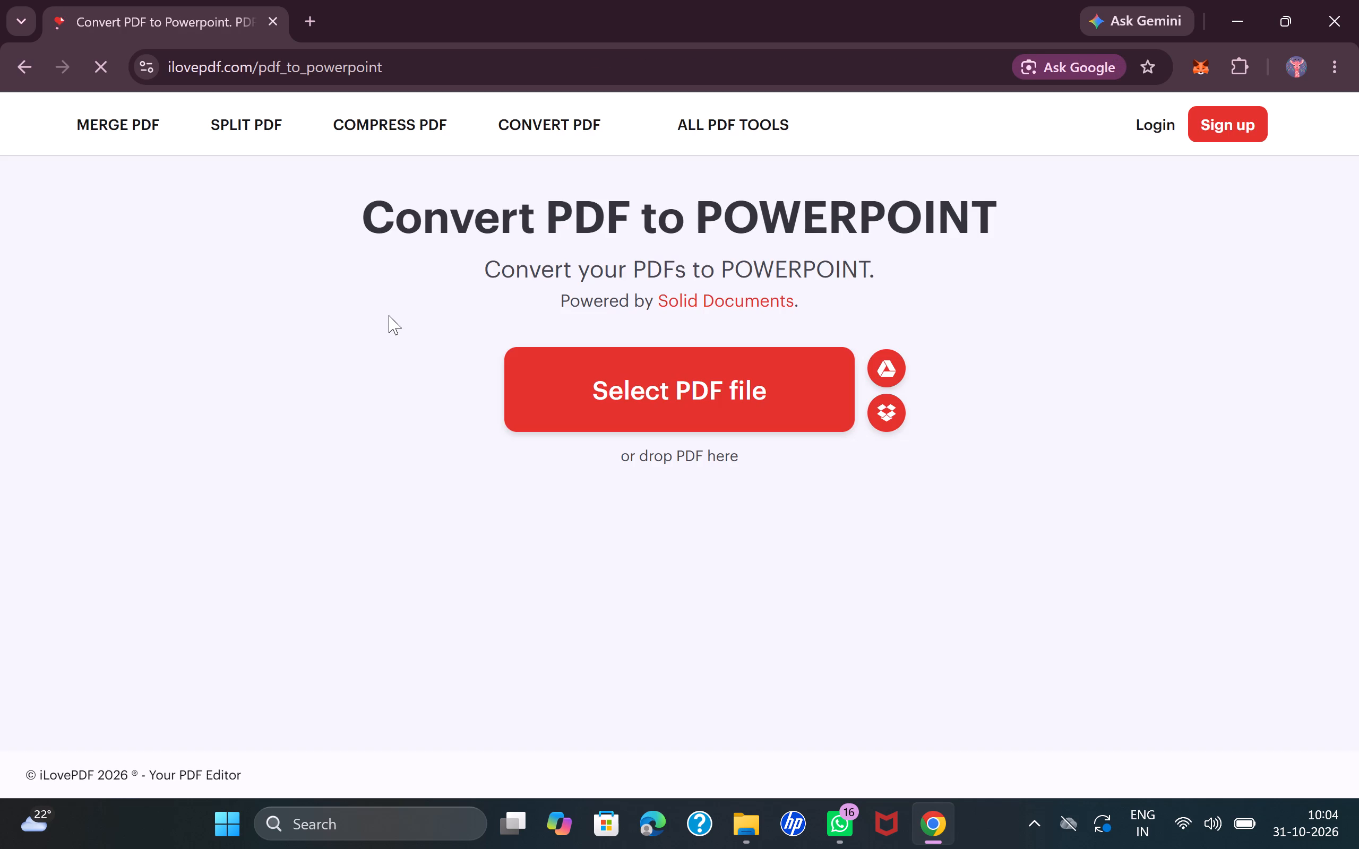
Open the file selection for the PDF to convert to PowerPoint.
click(711, 384)
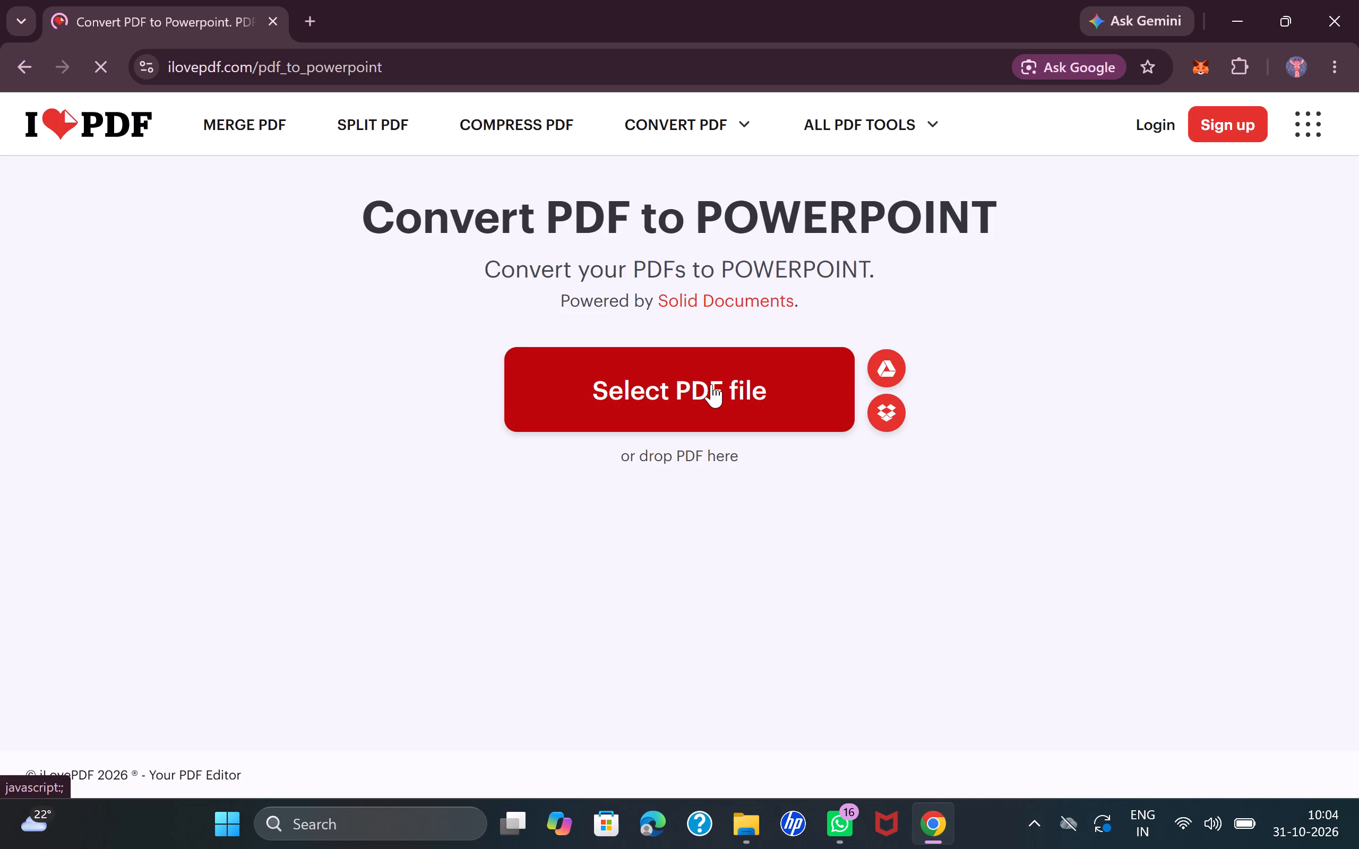
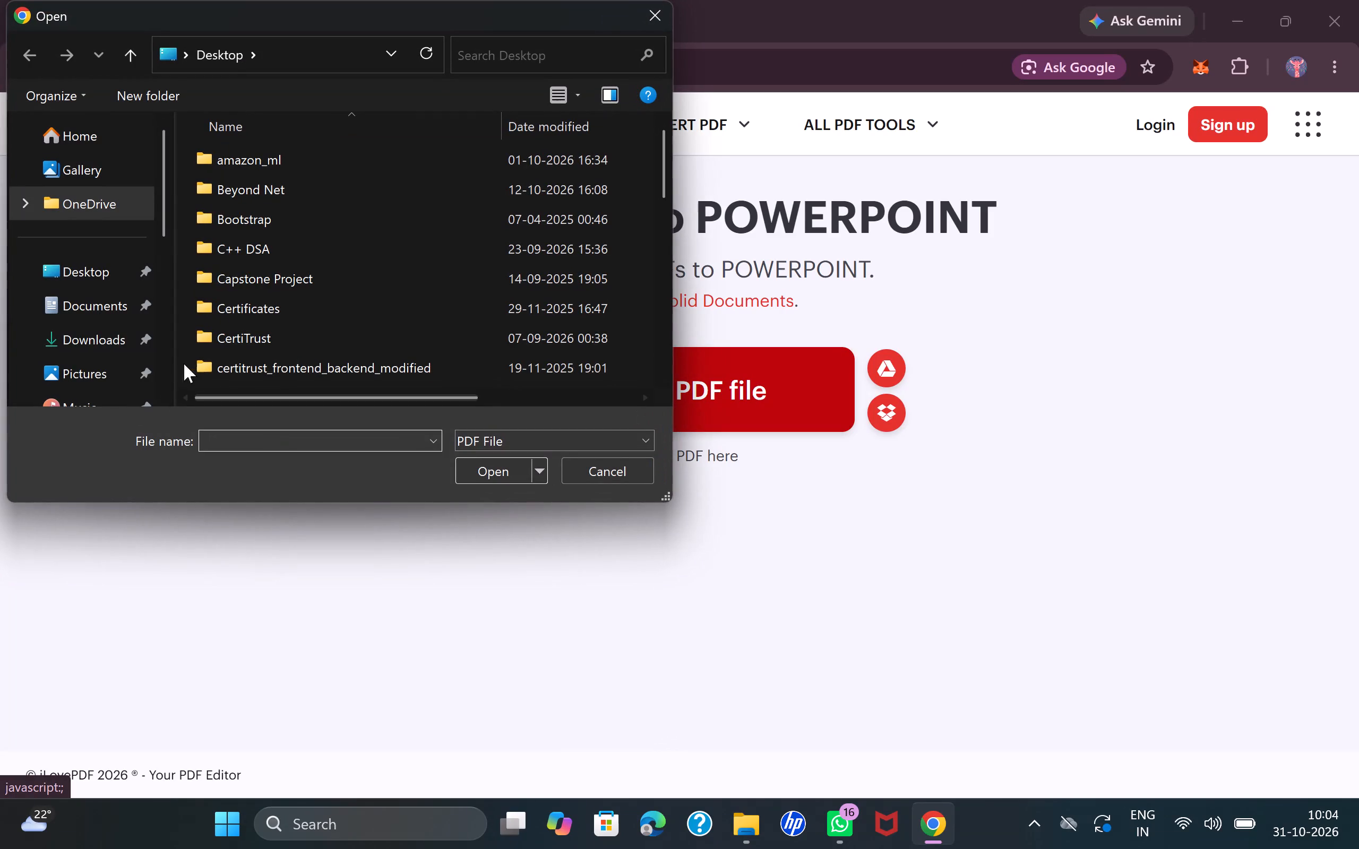
Browse the Downloads, Desktop, Documents and Home locations for the BeyondNet PDF and load it from Home's recent files into the converter.
click(128, 351)
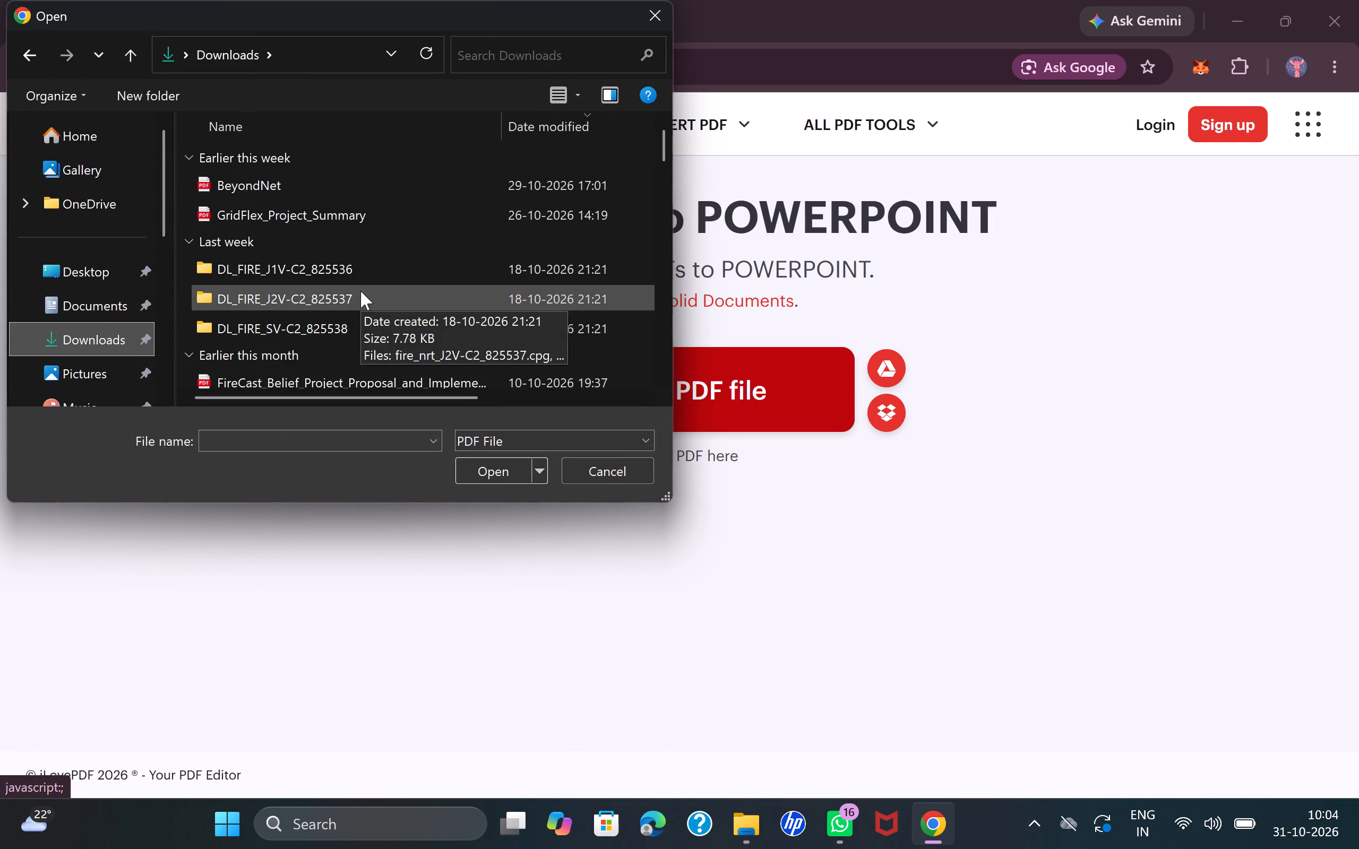
scroll(360, 291, down, 1)
click(116, 279)
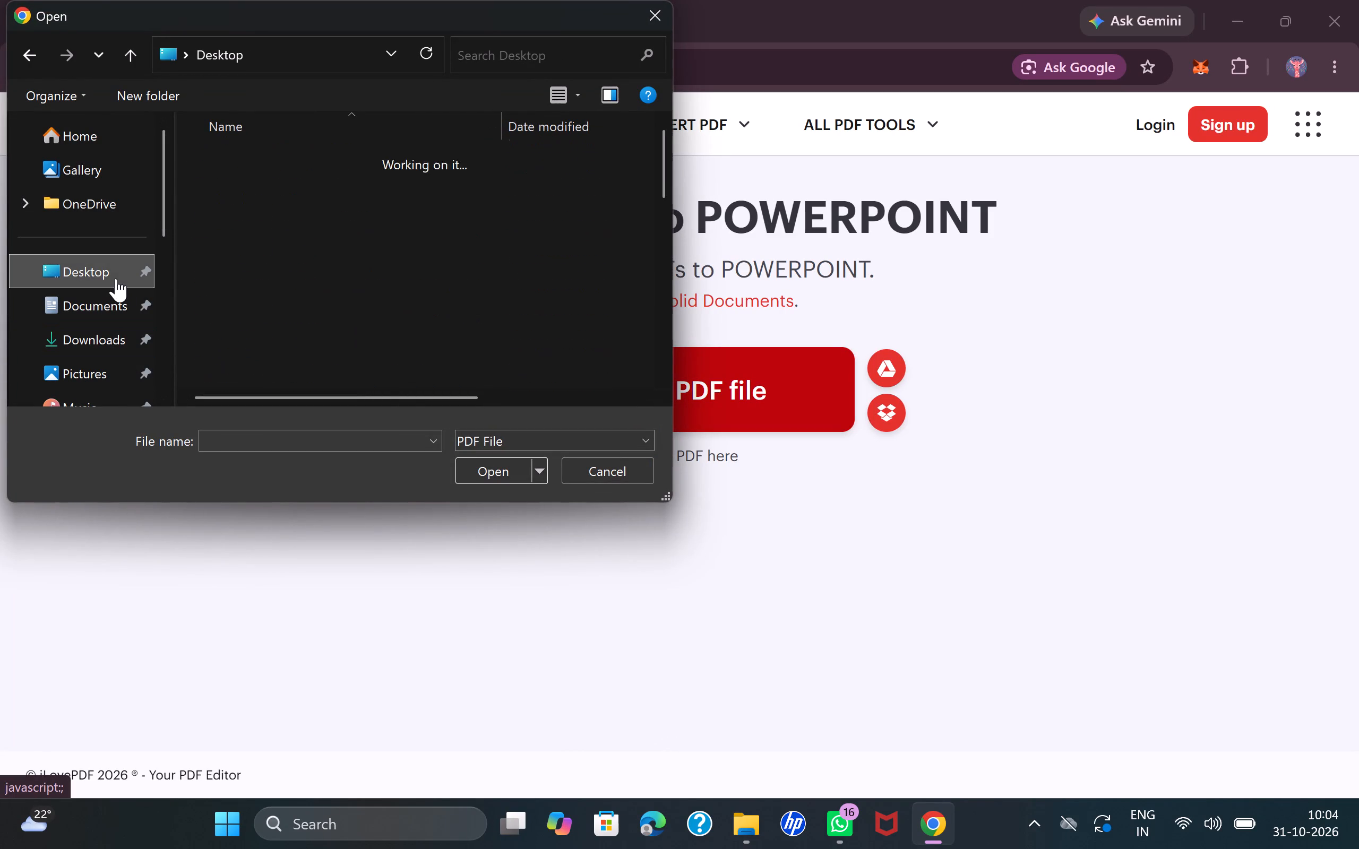
scroll(303, 273, down, 5)
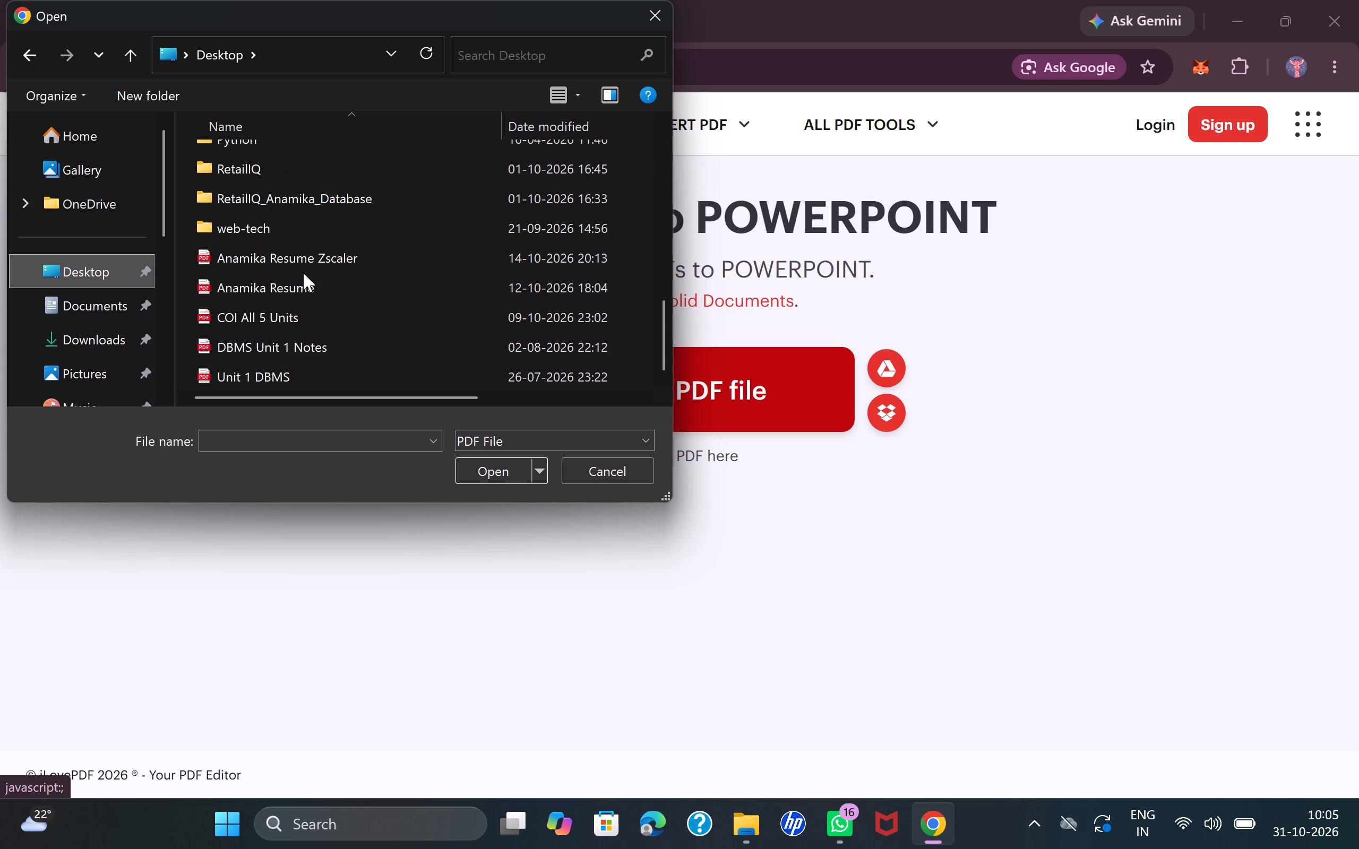
click(115, 298)
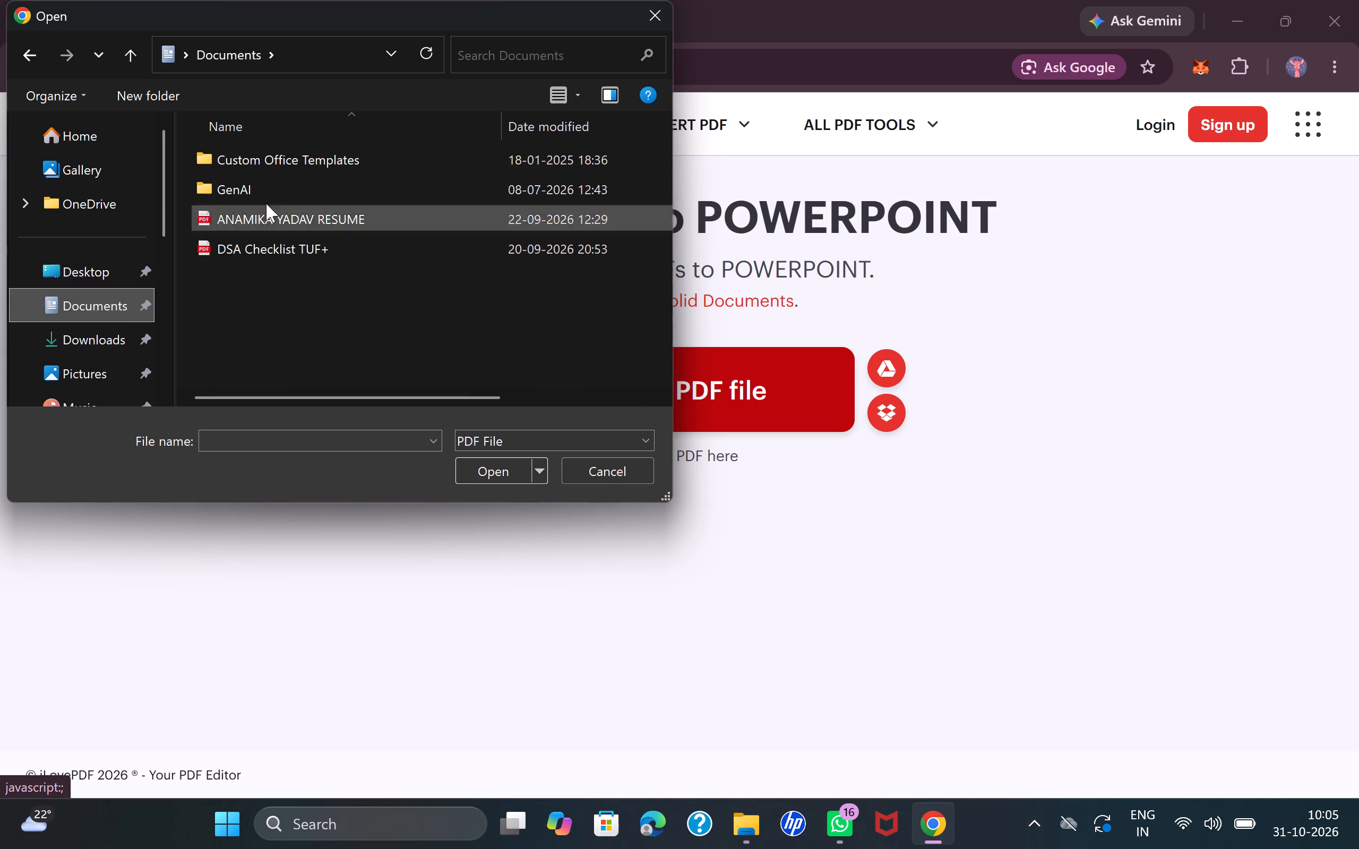
click(97, 128)
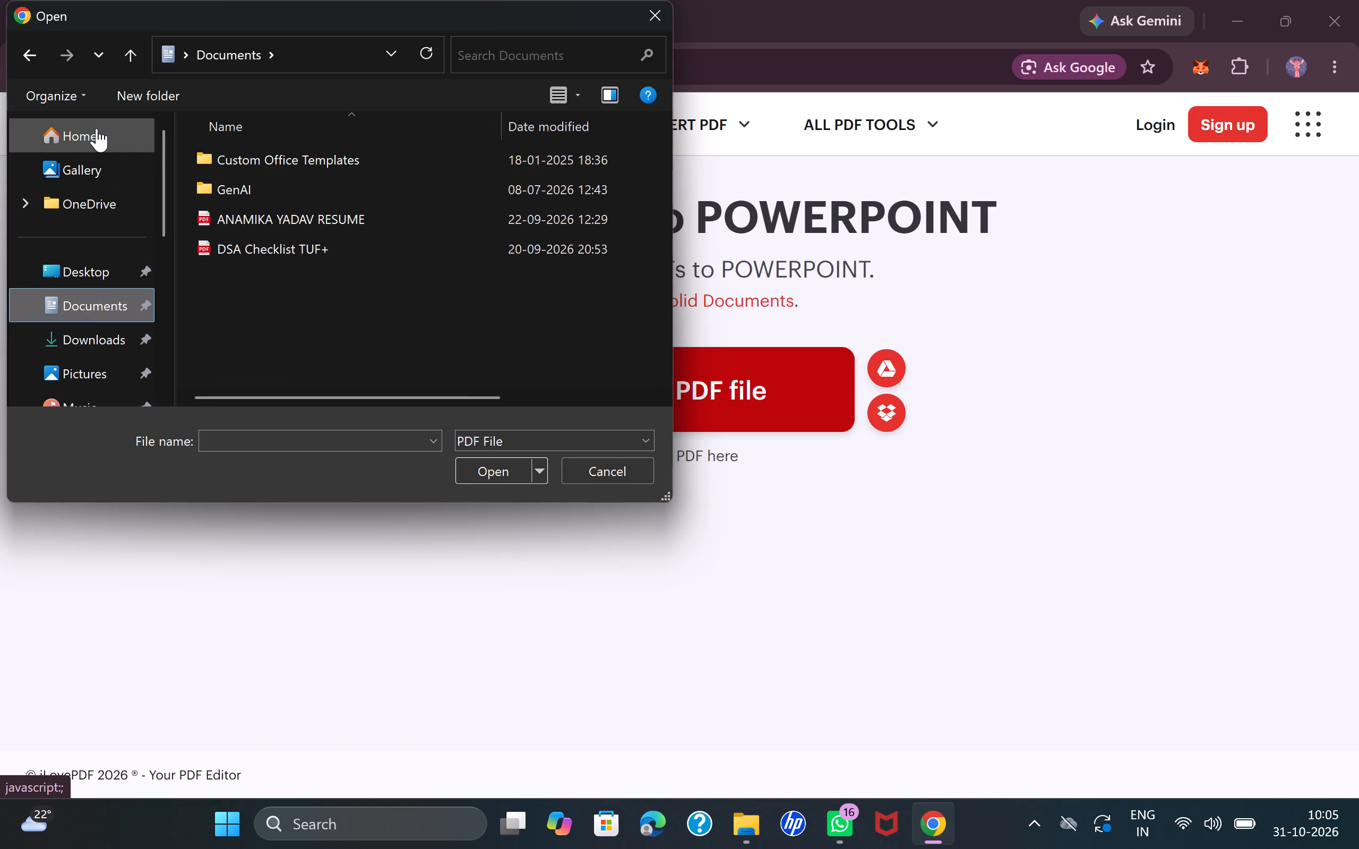
scroll(357, 280, left, 5)
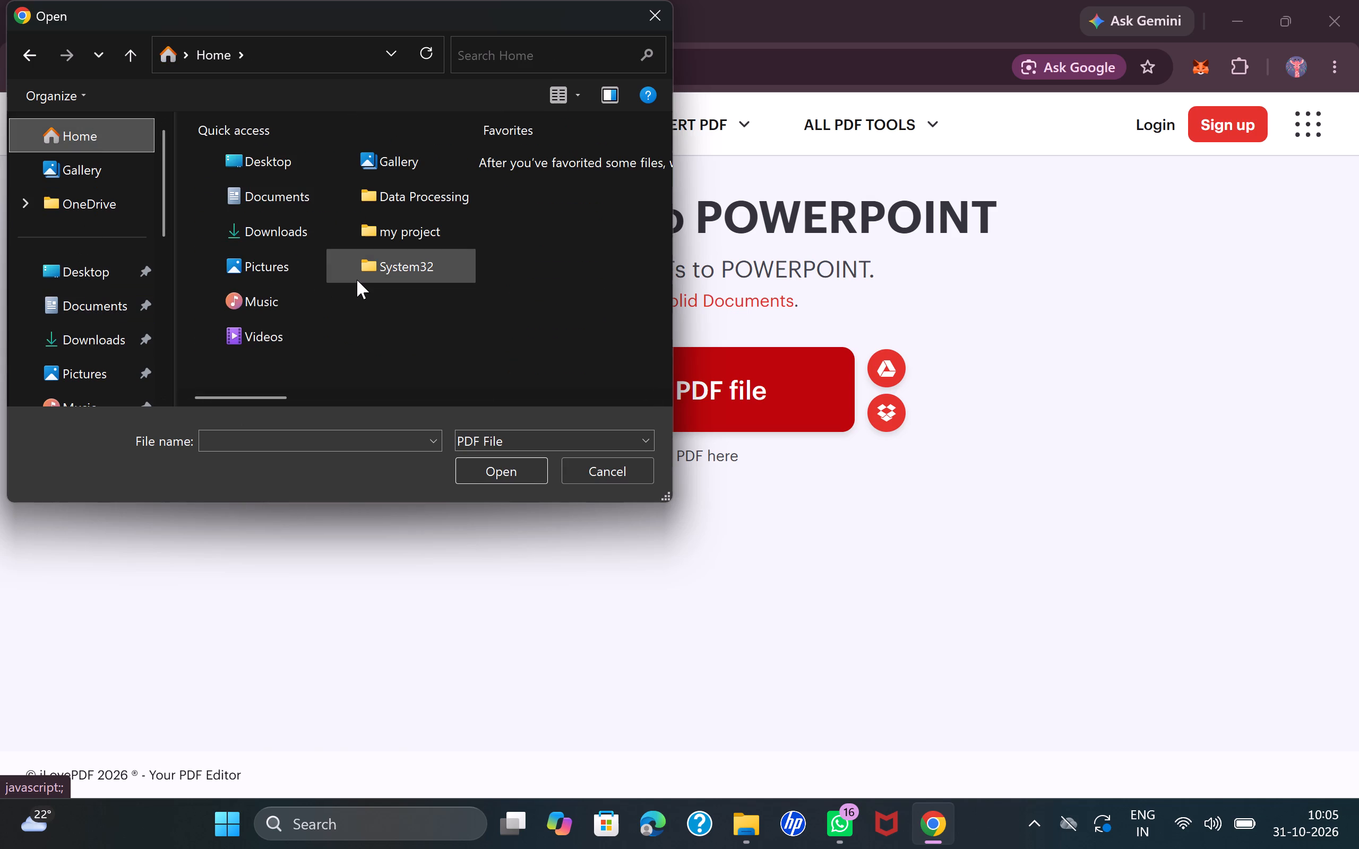
scroll(357, 280, left, 4)
click(259, 392)
drag(259, 392, 308, 396)
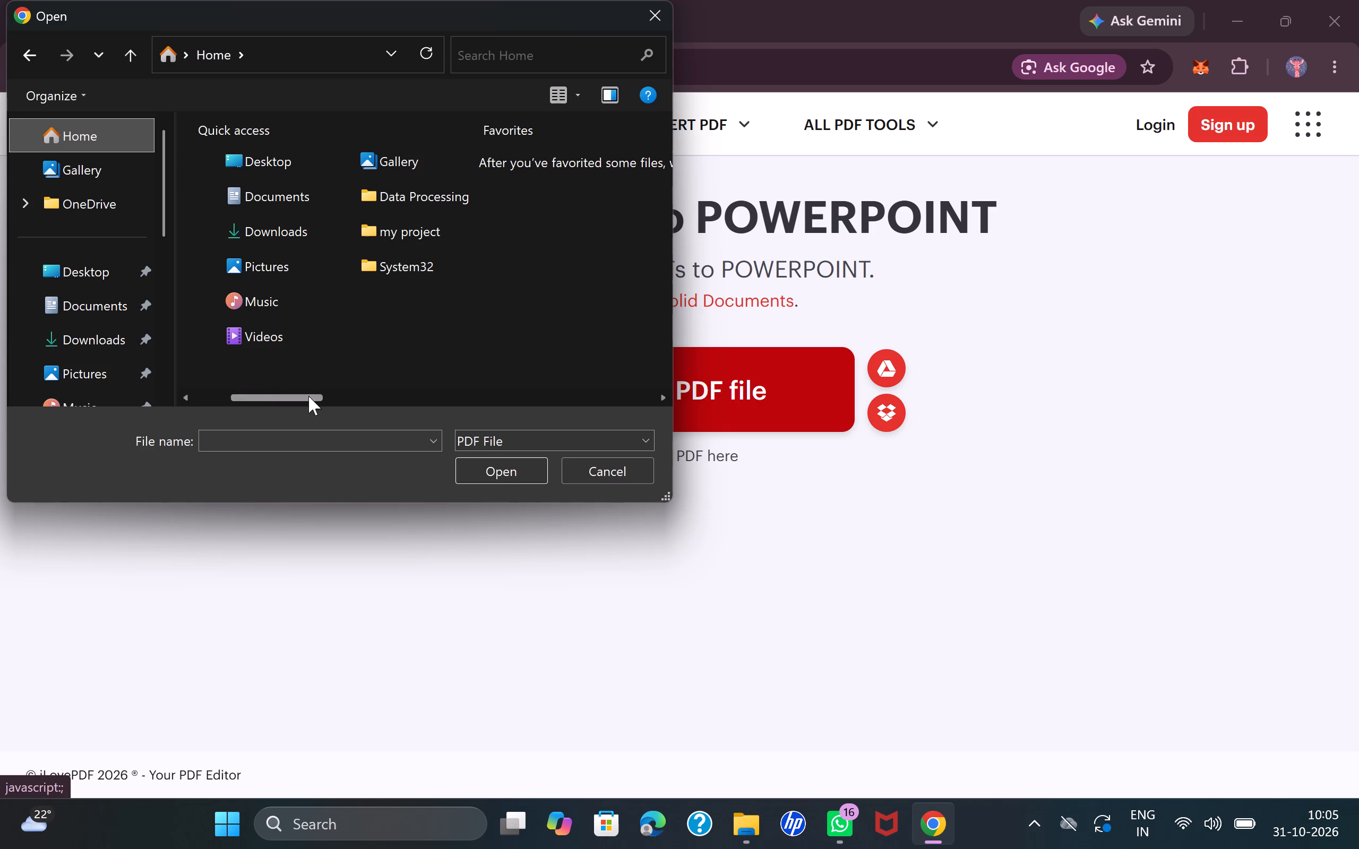
drag(308, 396, 536, 395)
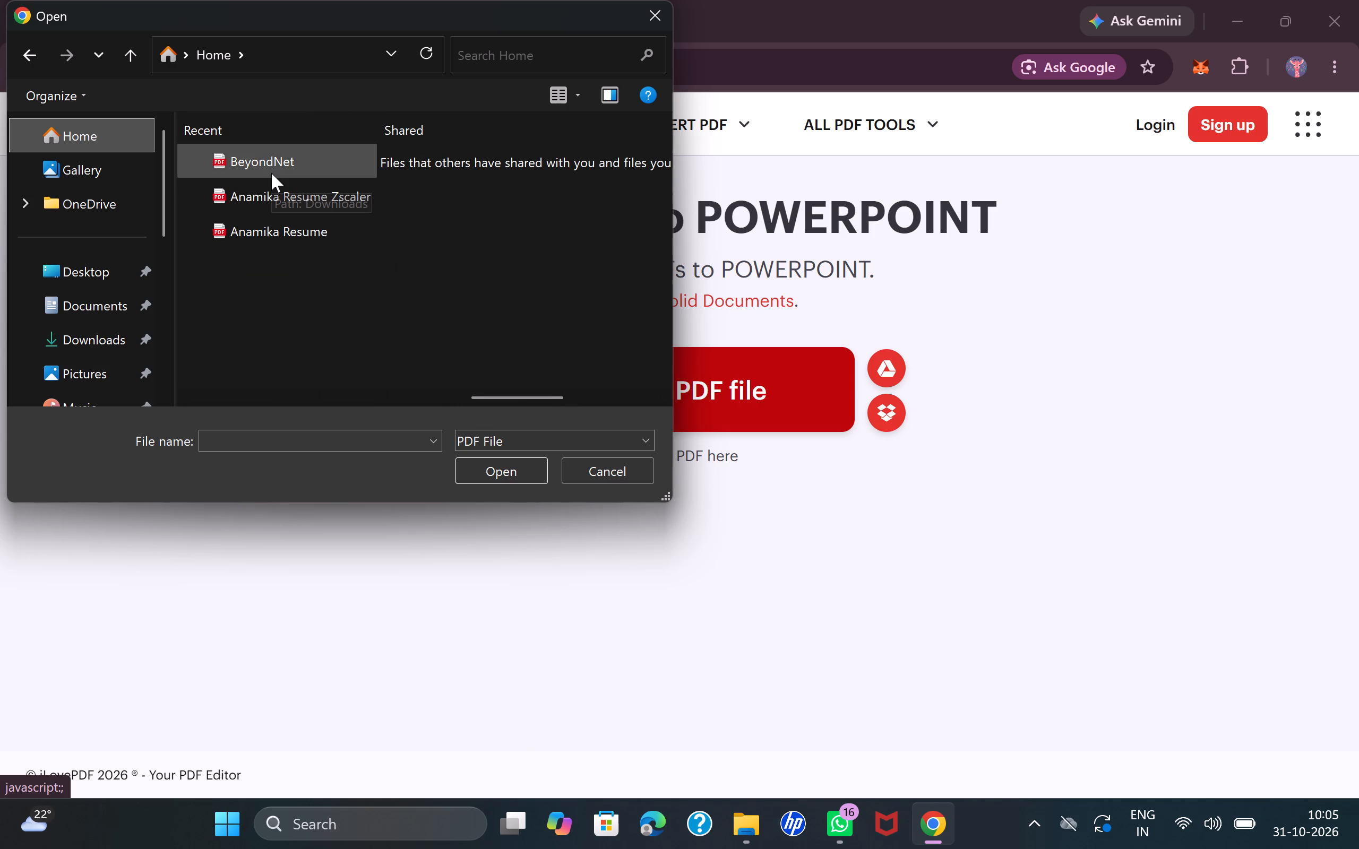
click(268, 156)
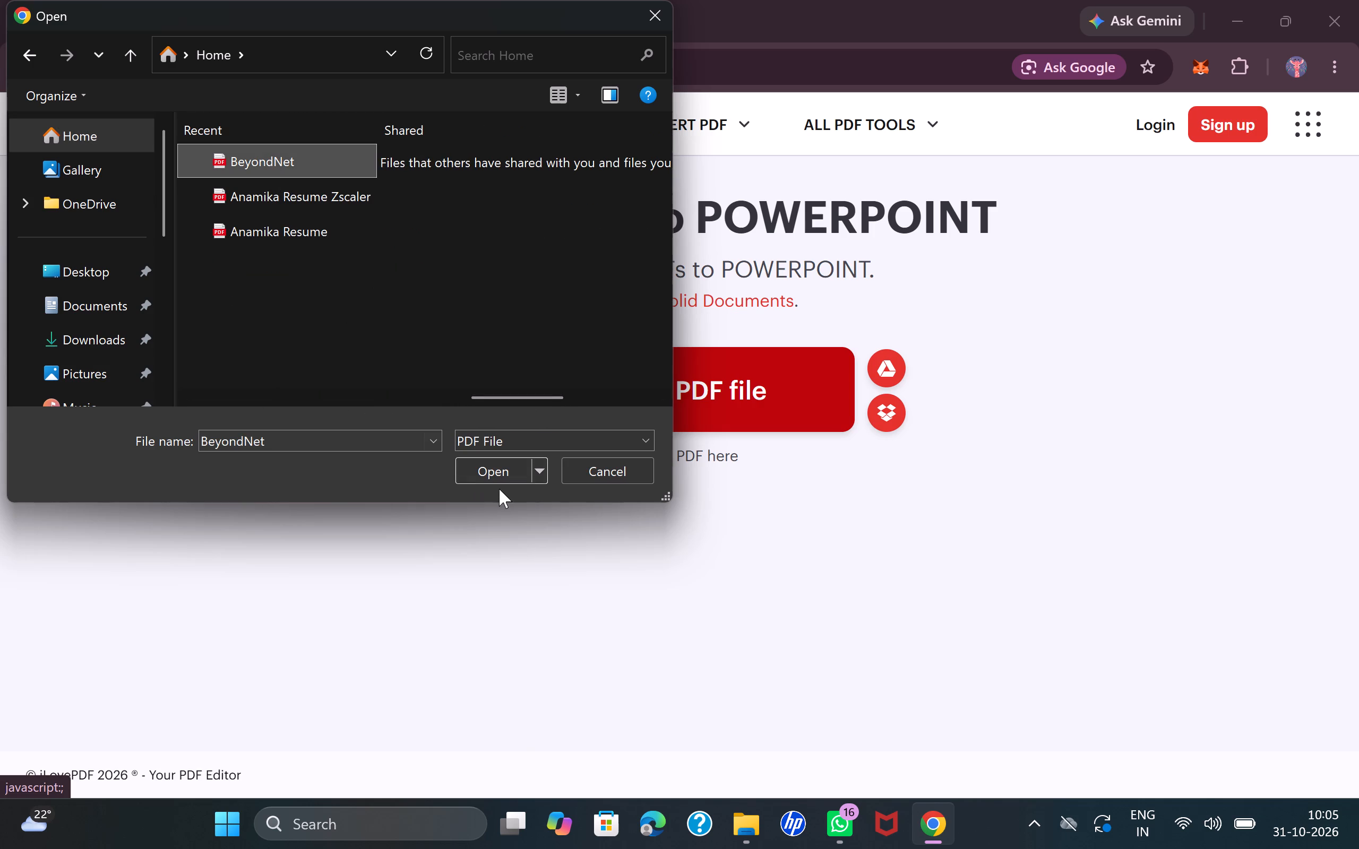
click(501, 472)
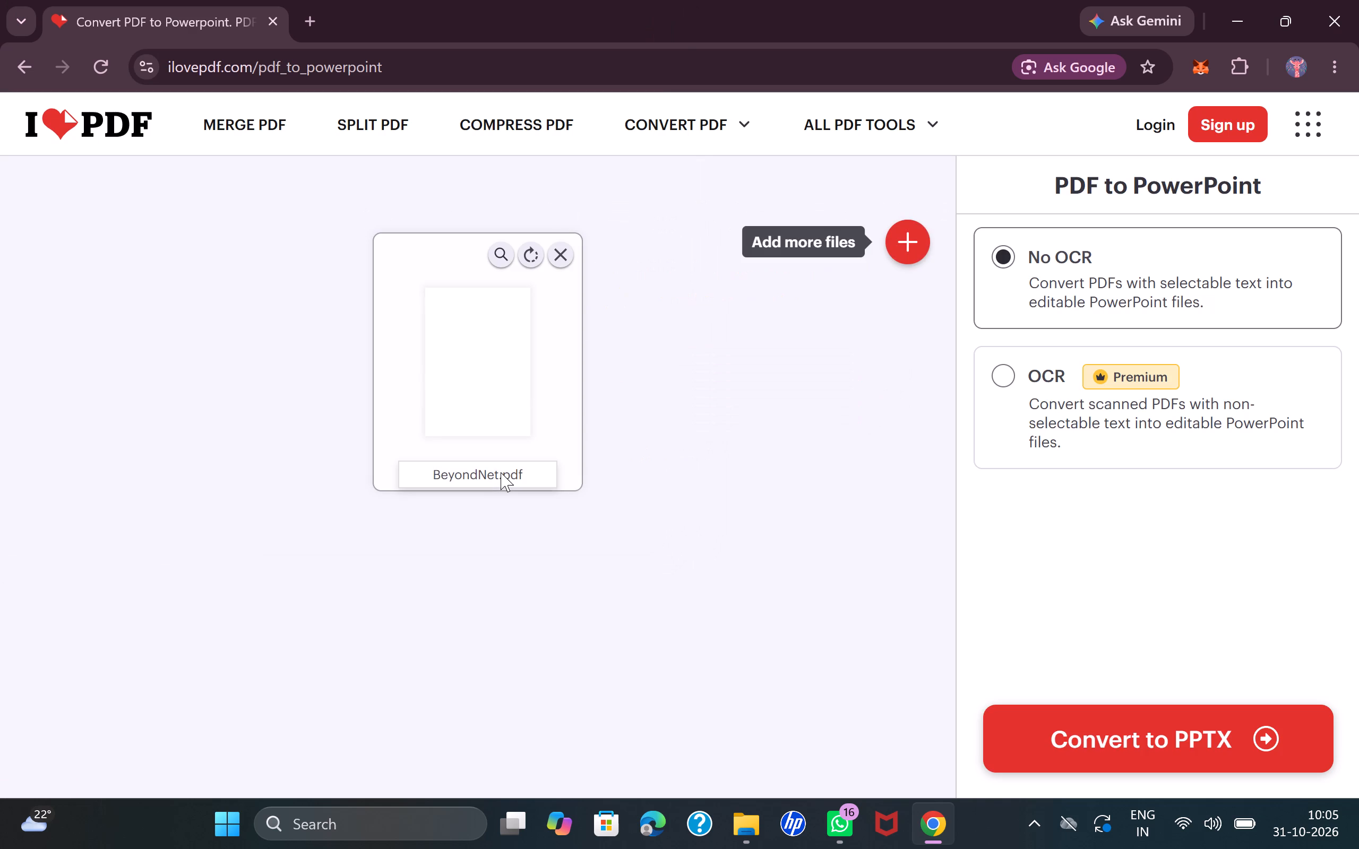
Start the conversion of BeyondNet.pdf to PPTX.
click(1171, 733)
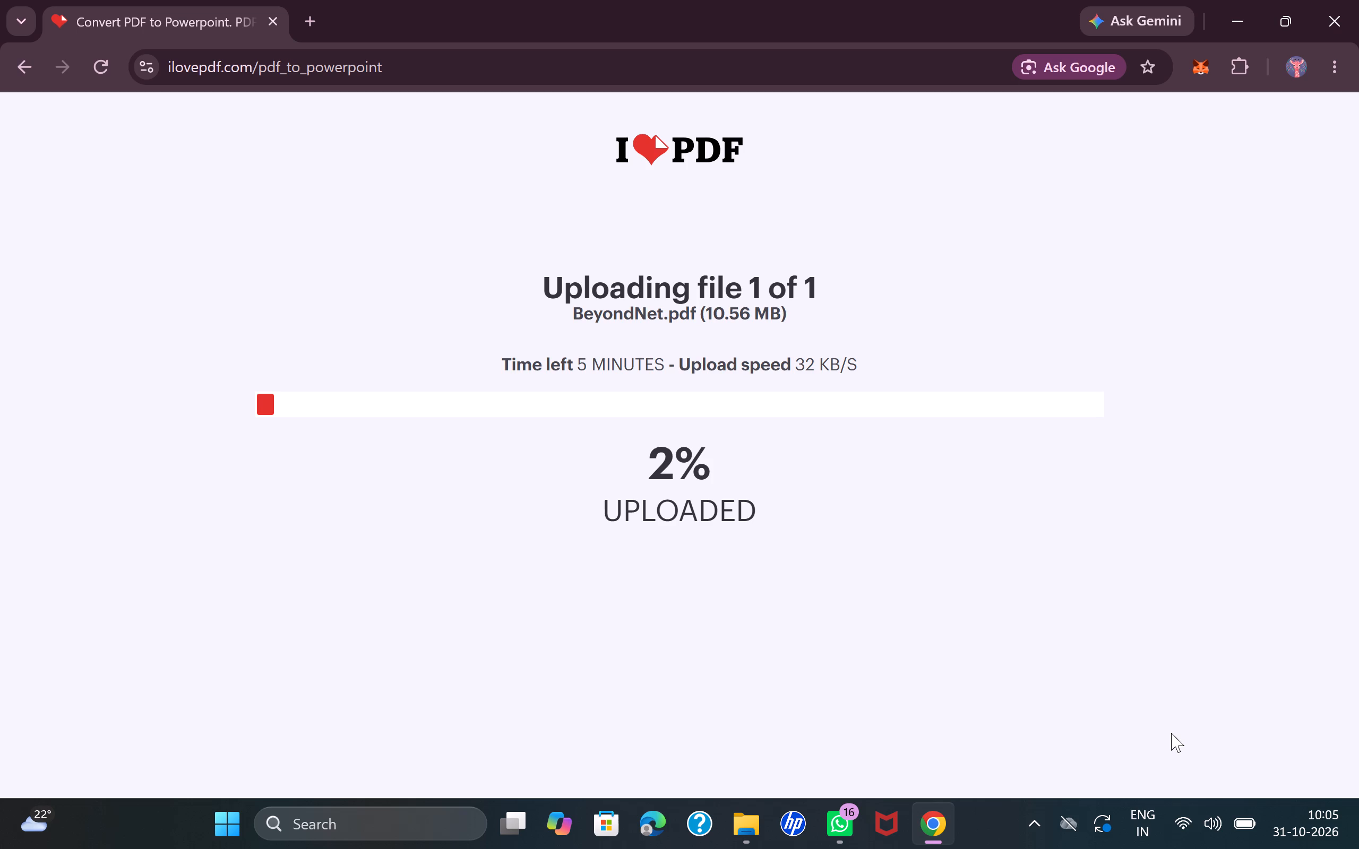
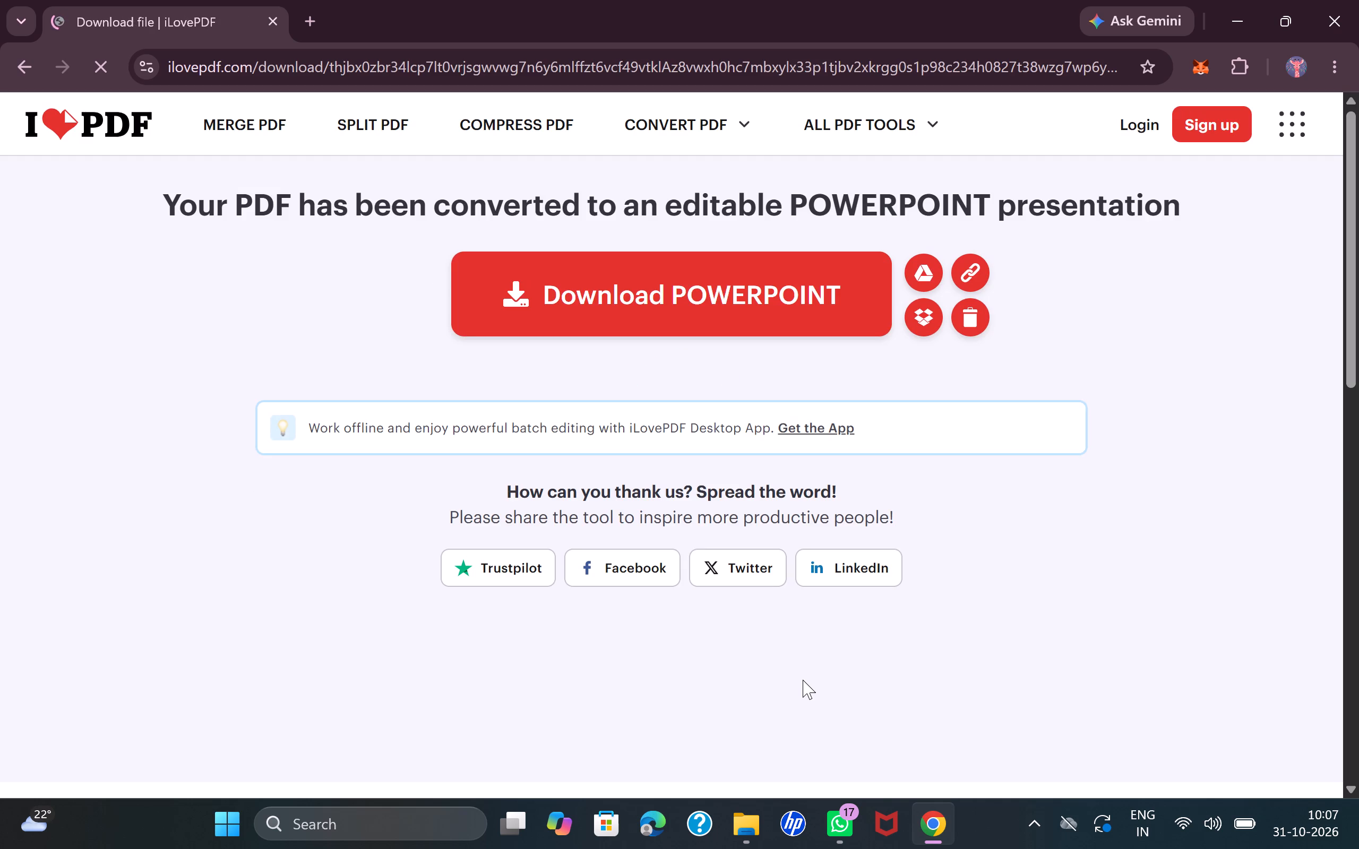
Download the converted presentation, dismiss the multiple-download permission request, and open BeyondNet.pptx in PowerPoint.
click(722, 300)
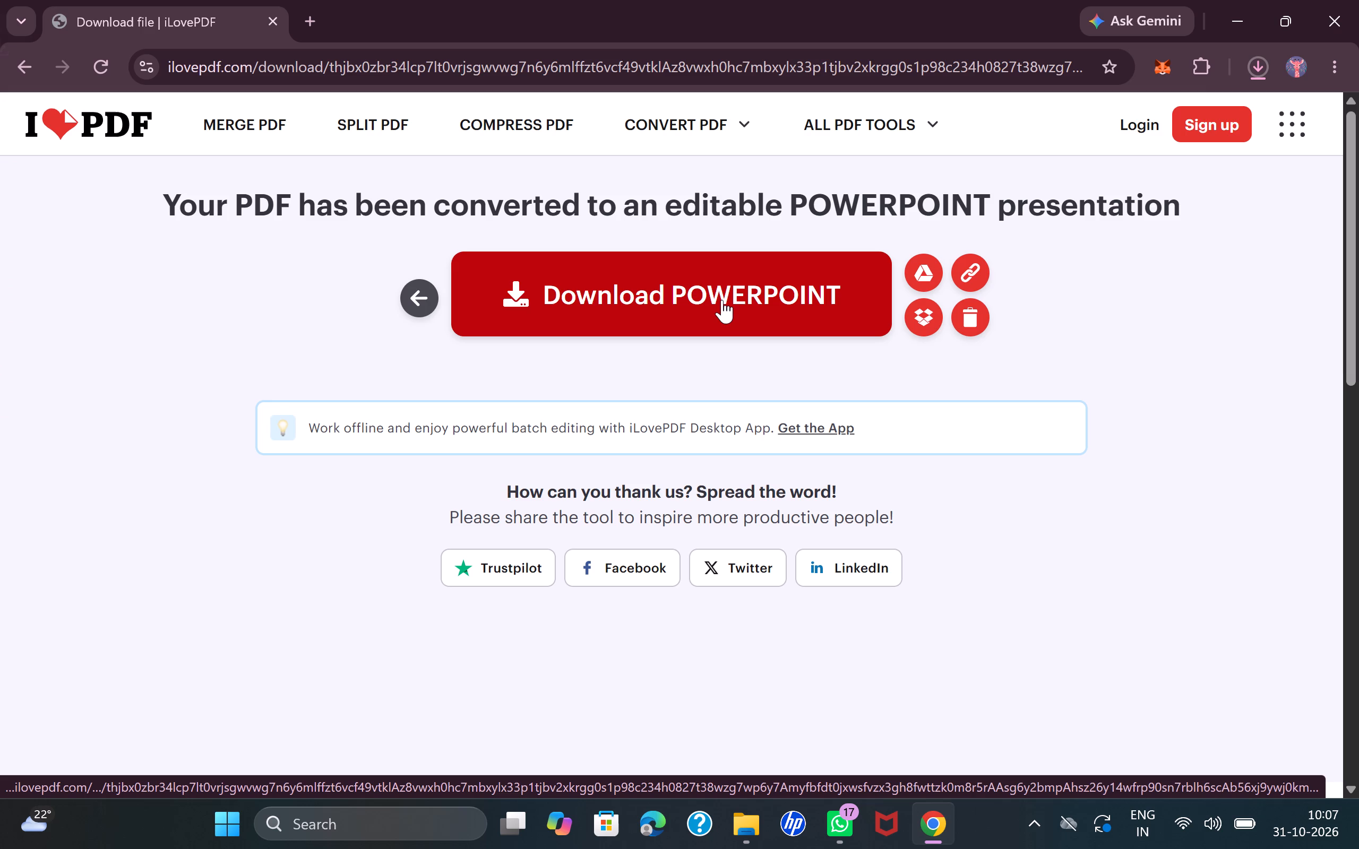
click(1259, 74)
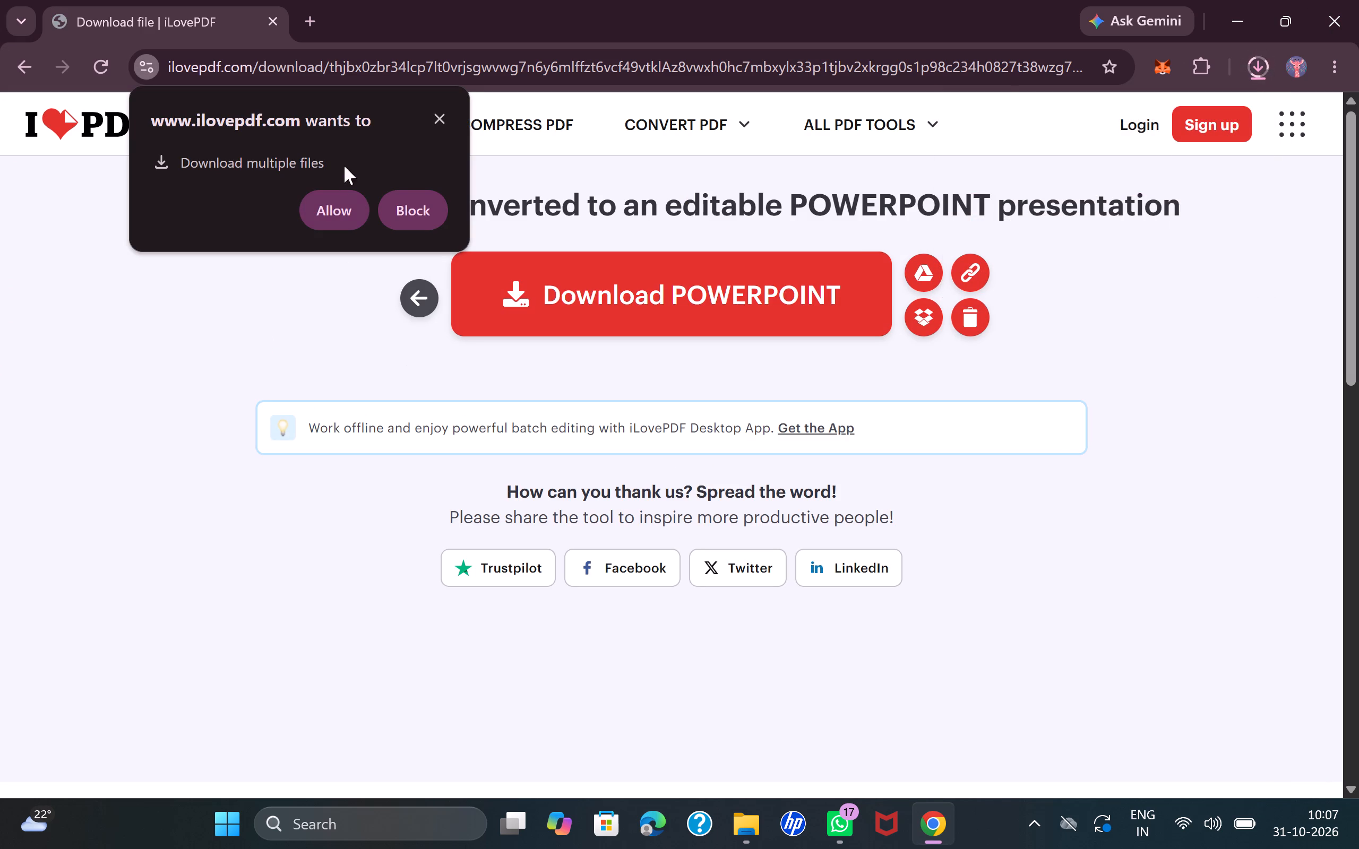
click(442, 119)
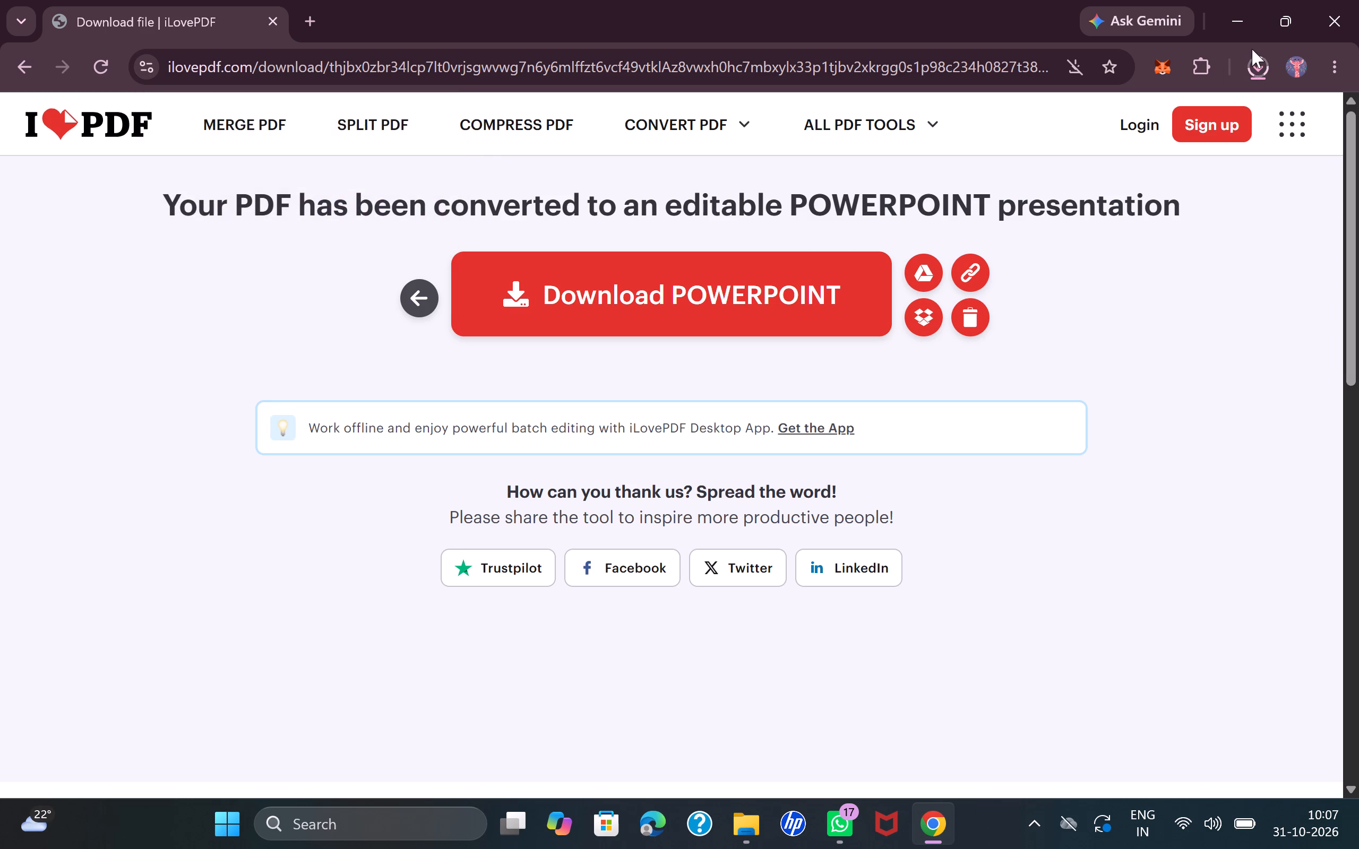
click(1258, 54)
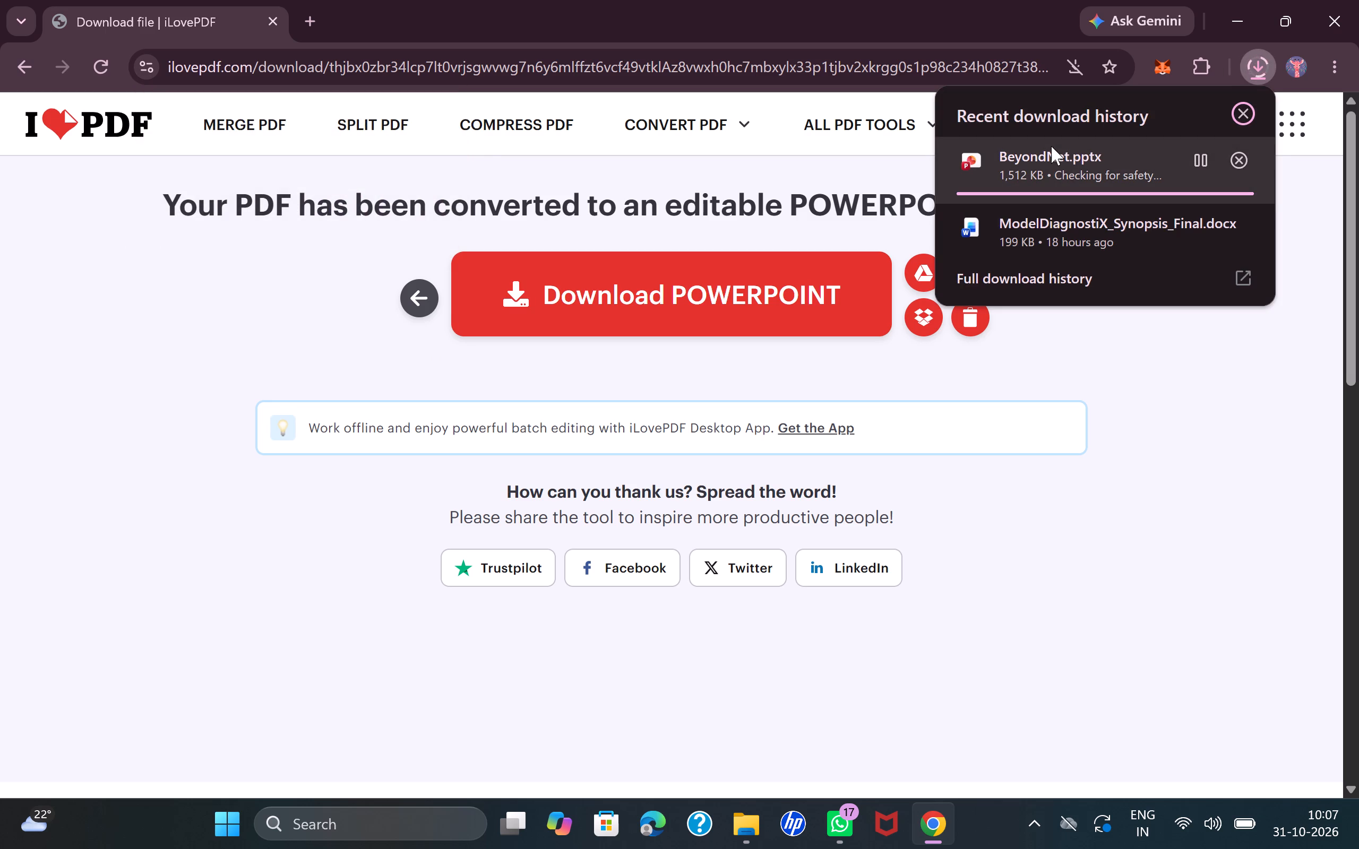
double_click(1051, 146)
double_click(1076, 171)
double_click(1042, 168)
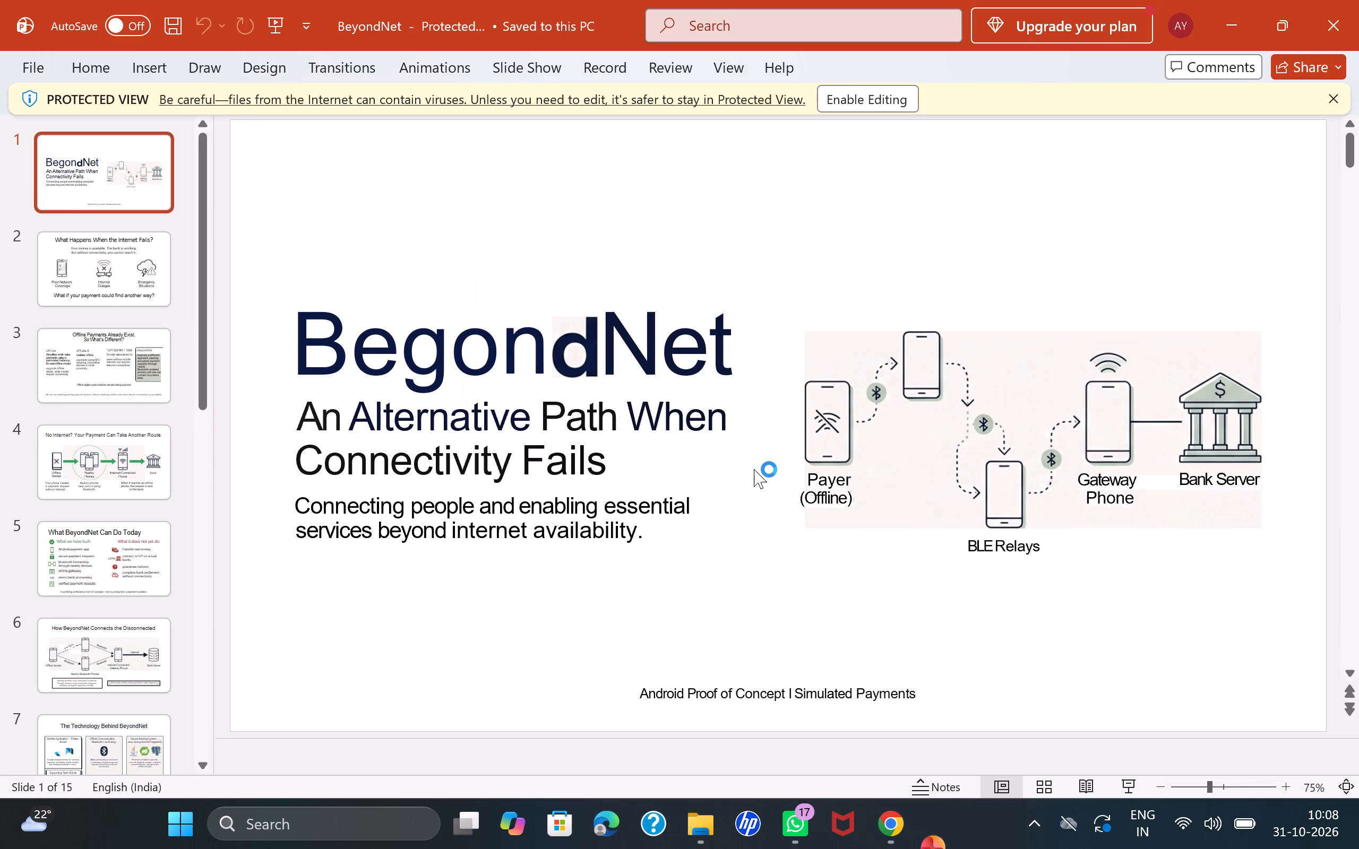
Run BeyondNet as a slide show and check the converted text and graphics on each slide through "BeyondNet: Features We've Built".
click(1129, 783)
key(Right)
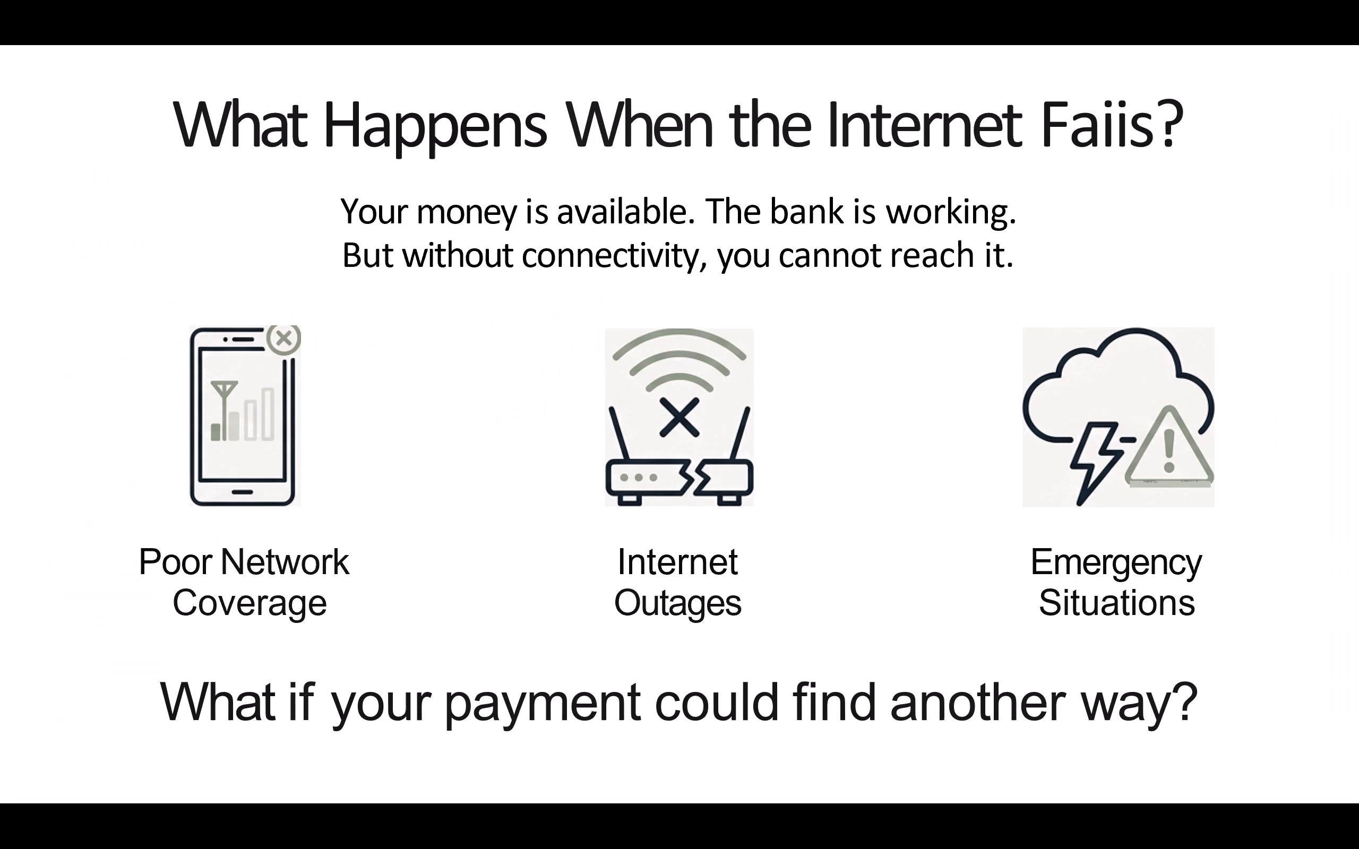
key(Left)
key(Right)
key(Right)
key(Right)
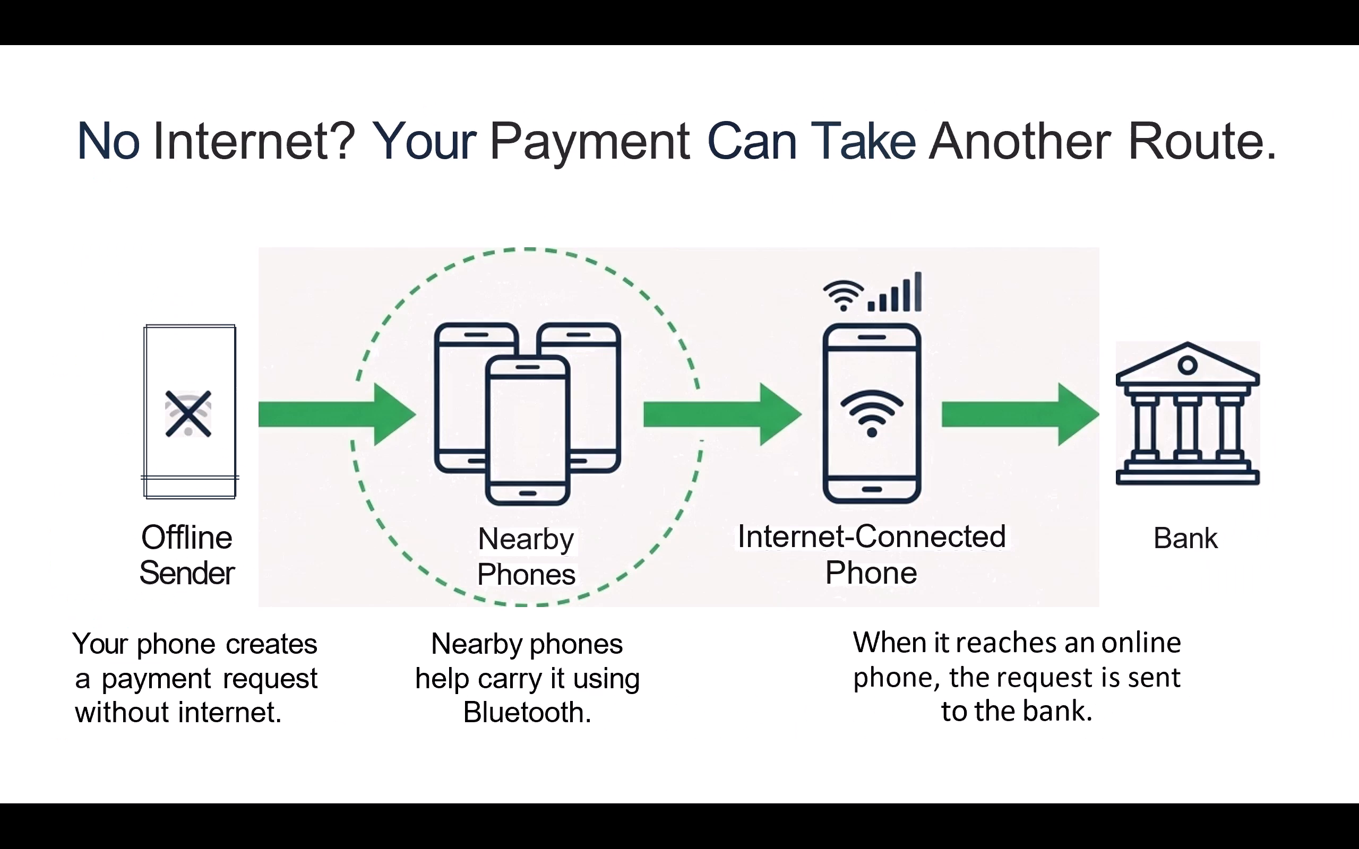
key(Right)
key(Right)
key(Left)
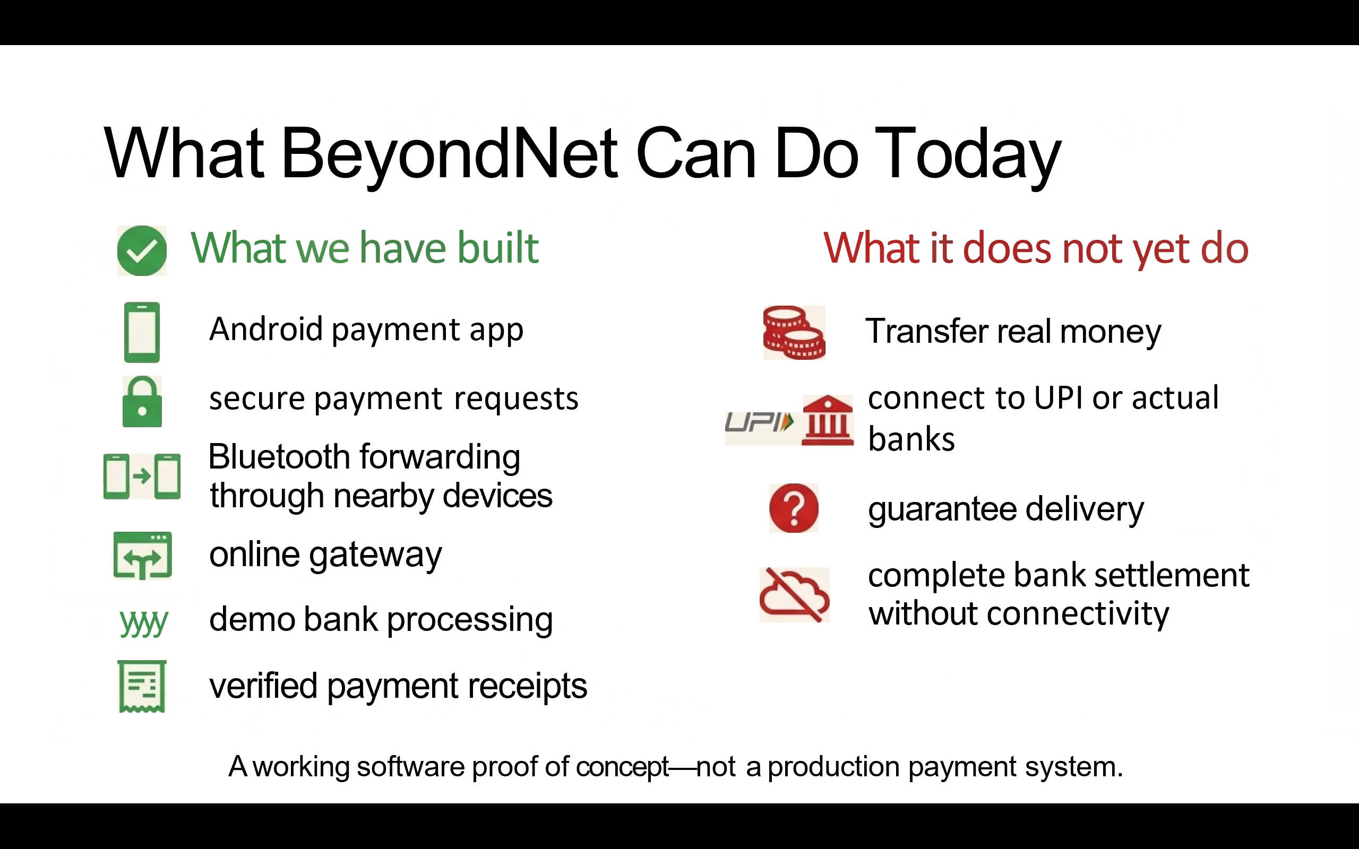
key(Right)
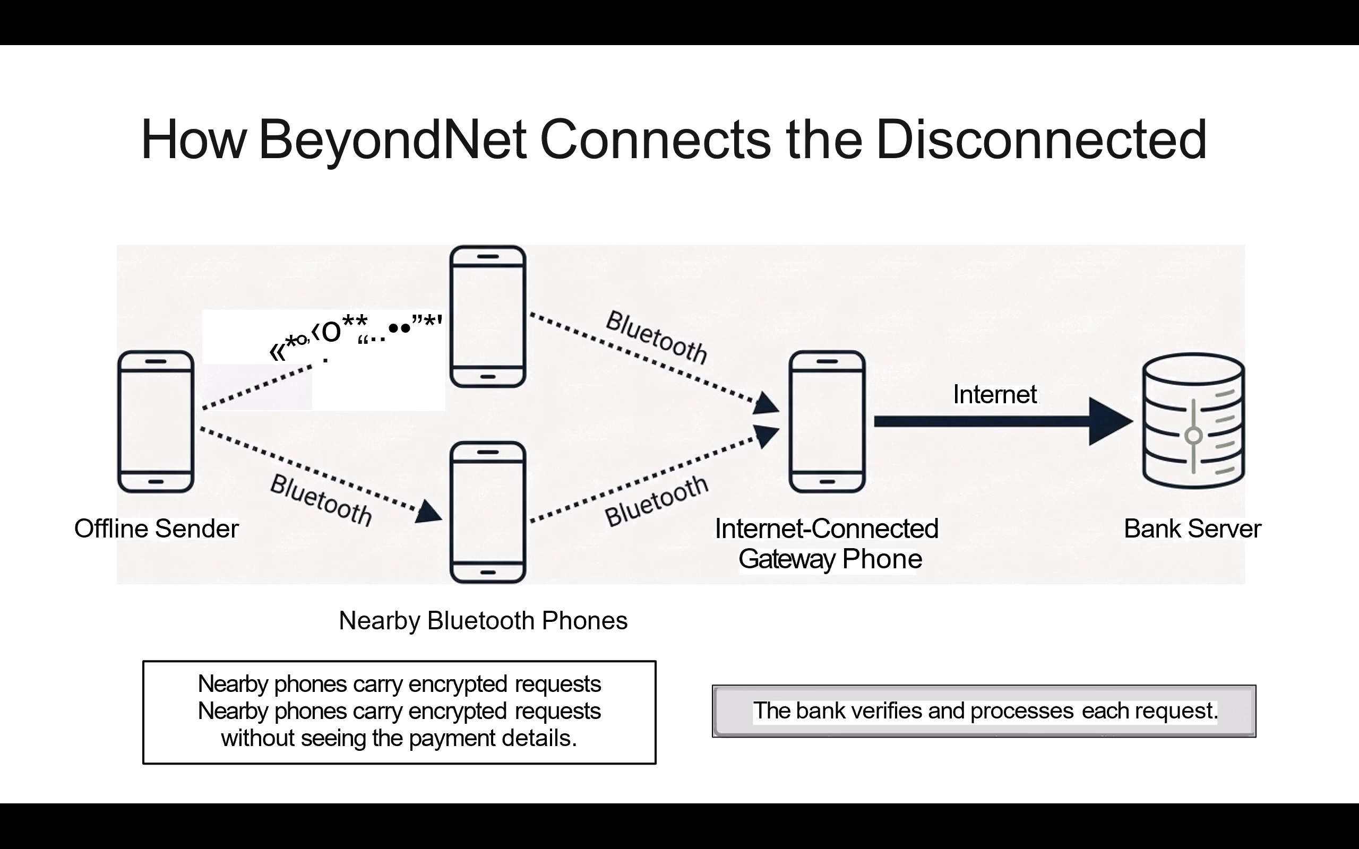
key(Right)
key(Right)
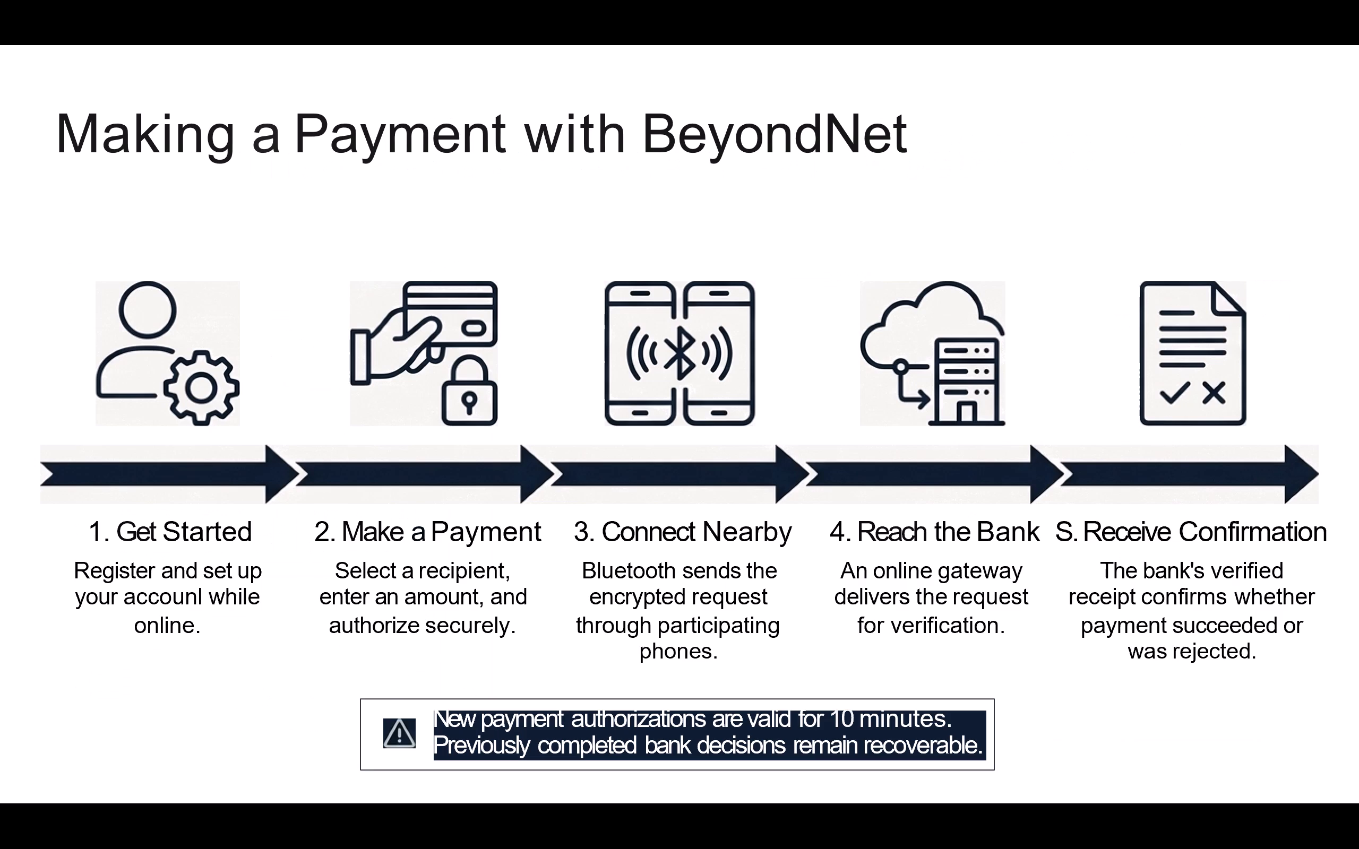
key(Right)
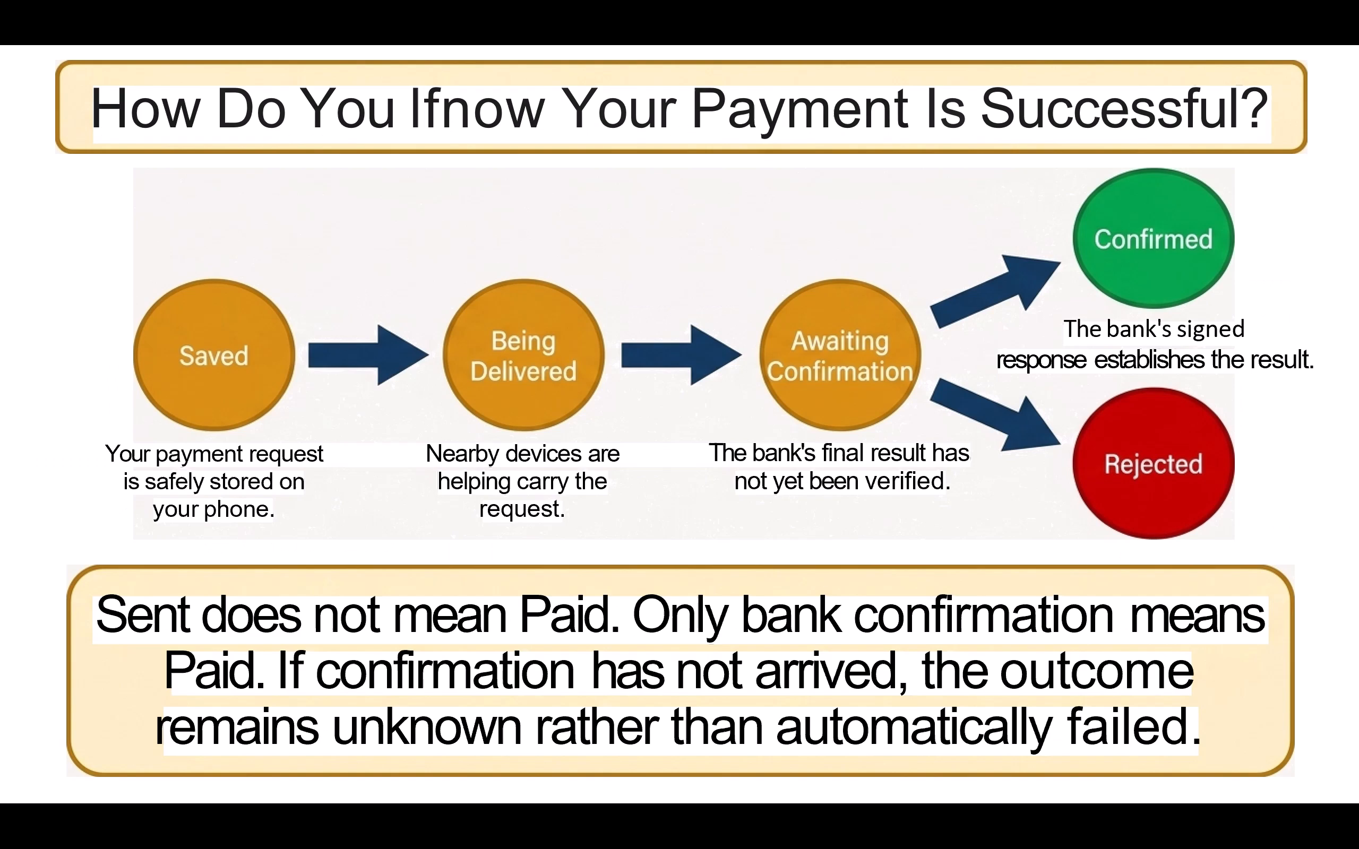
key(Right)
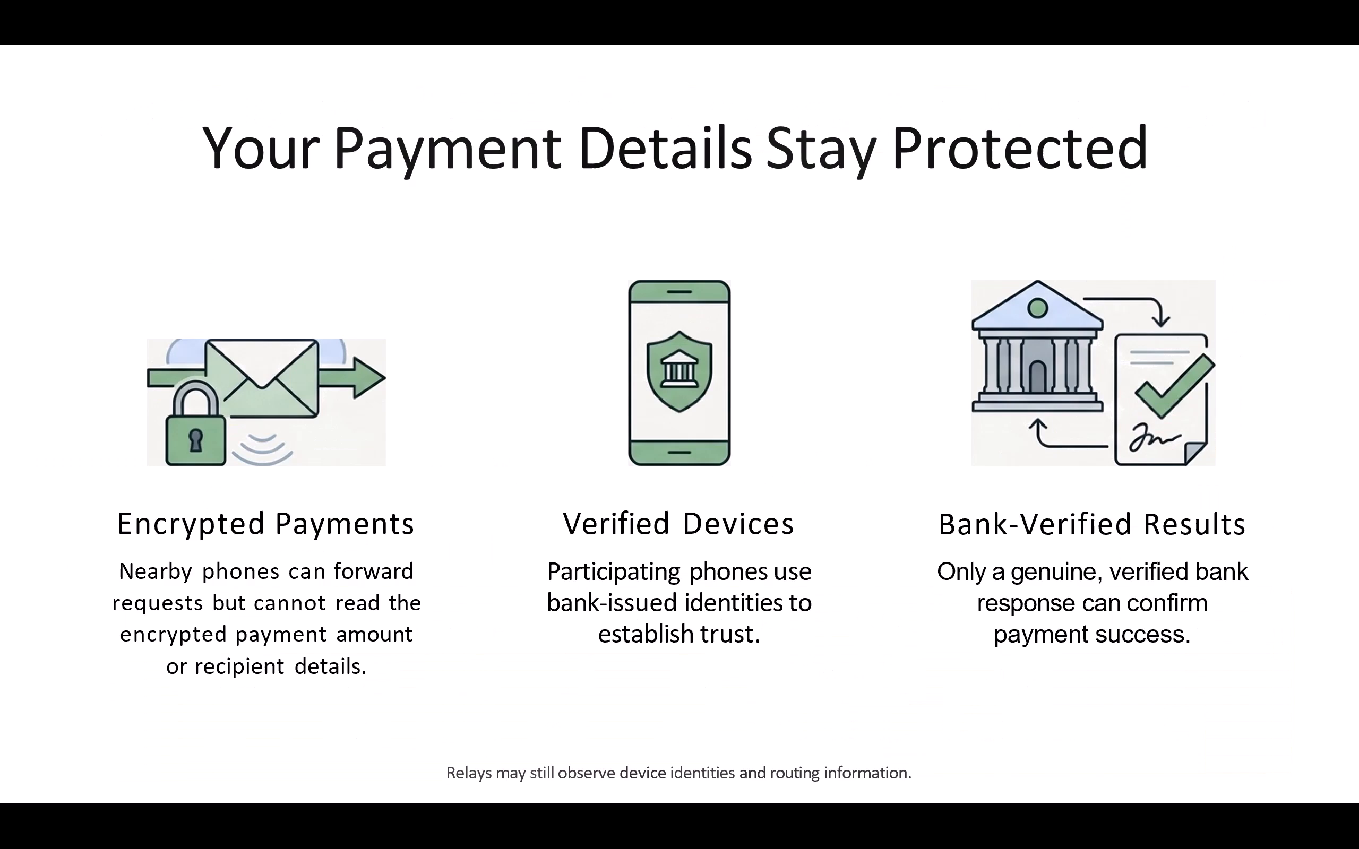
key(Right)
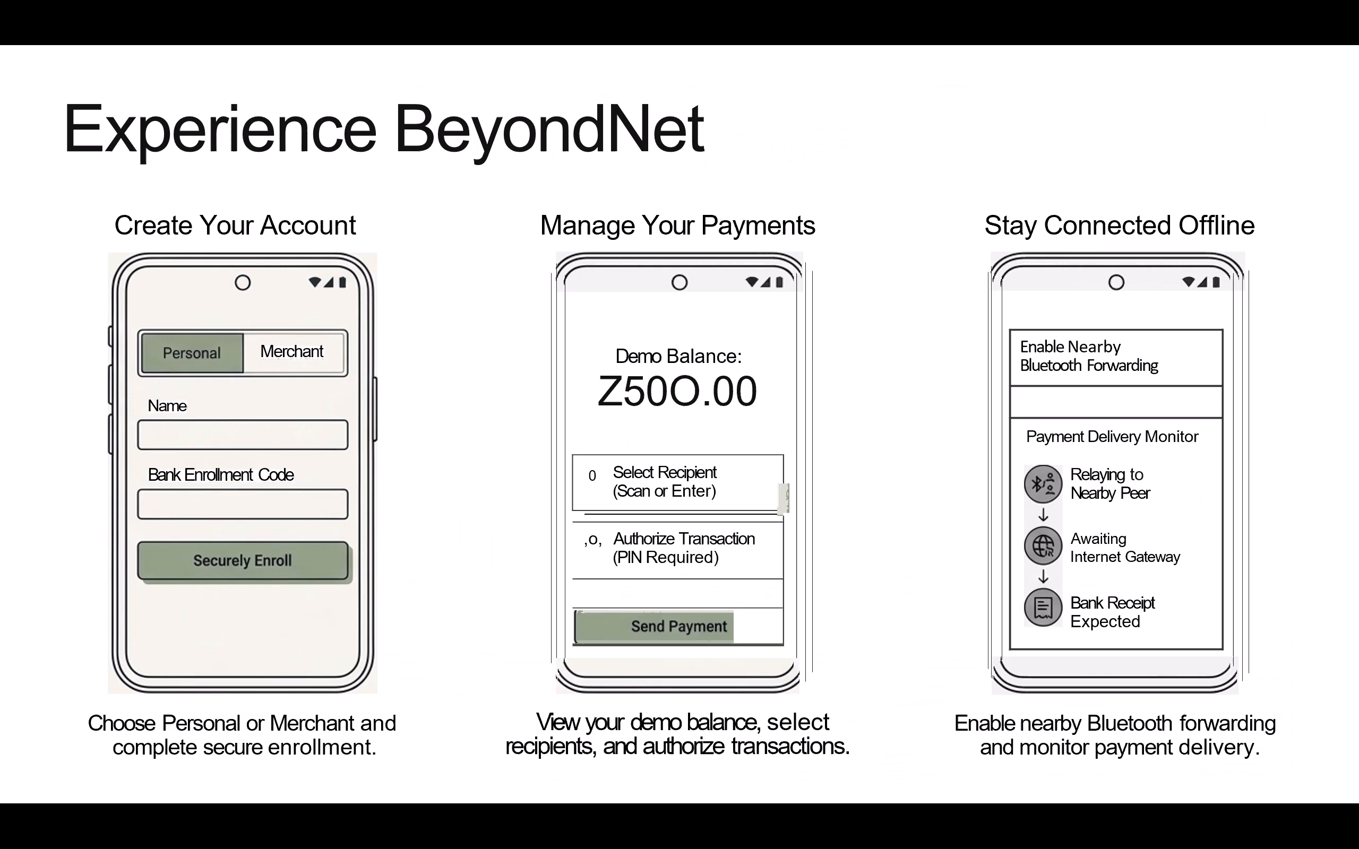
key(Right)
key(Right)
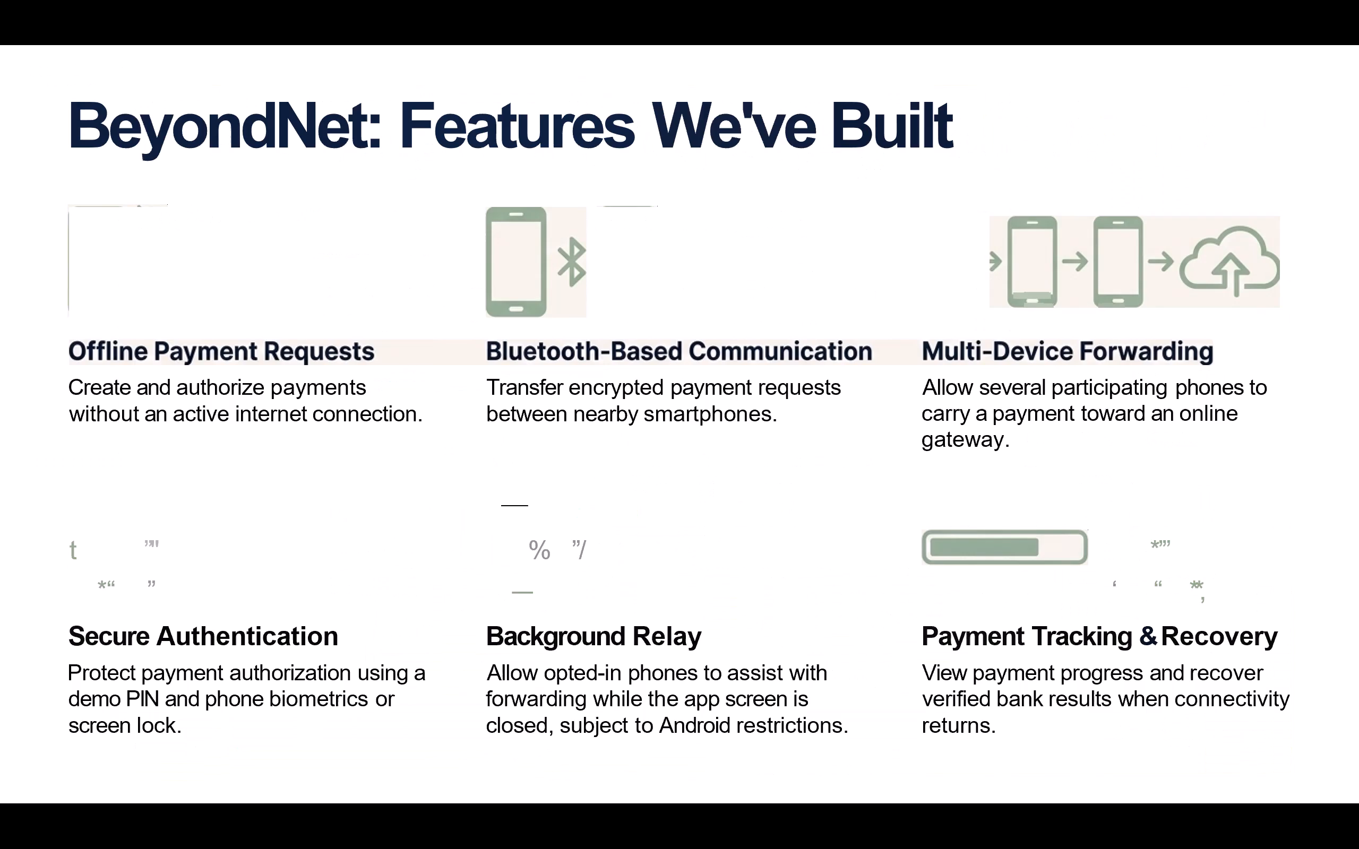
key(Left)
key(Right)
key(Left)
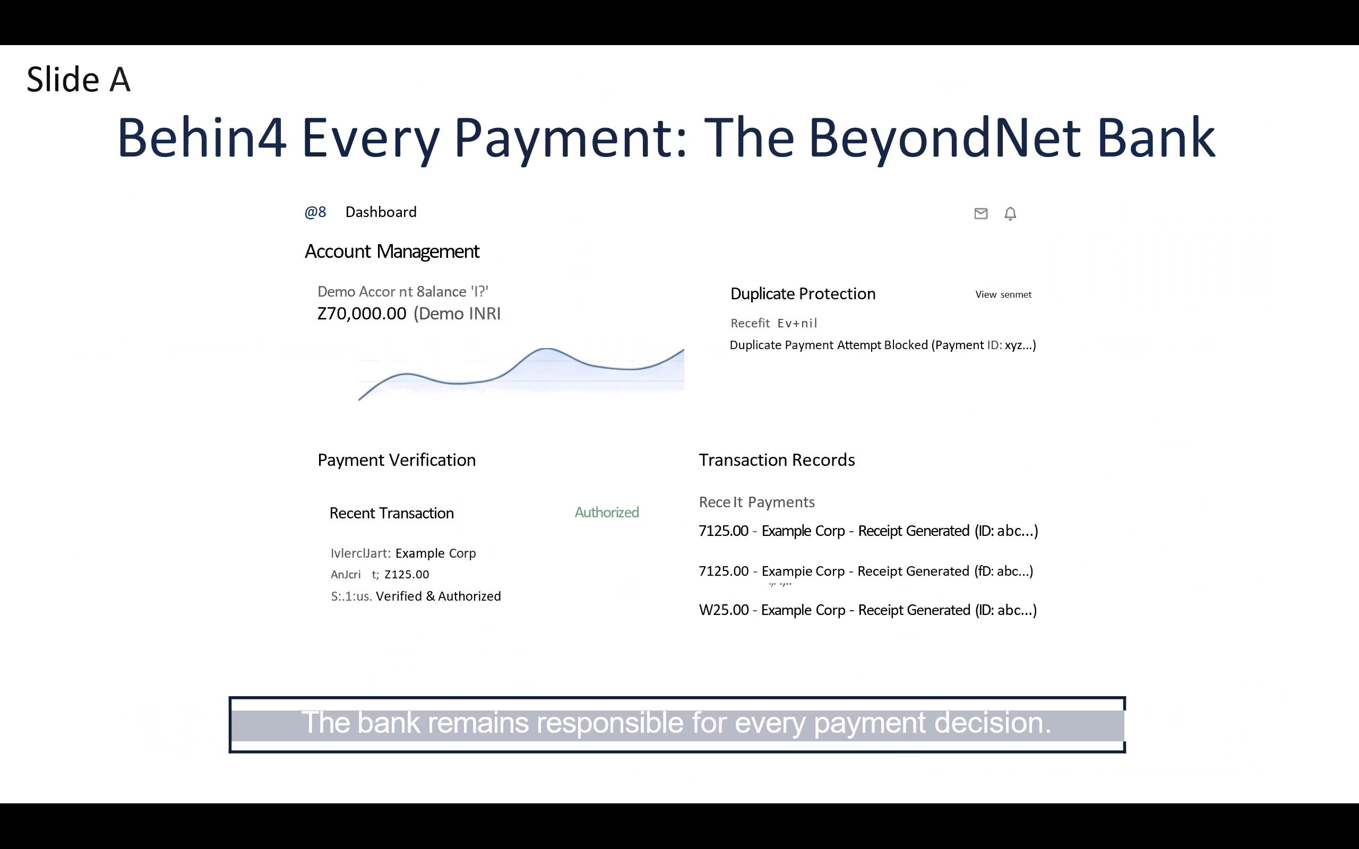
key(Escape)
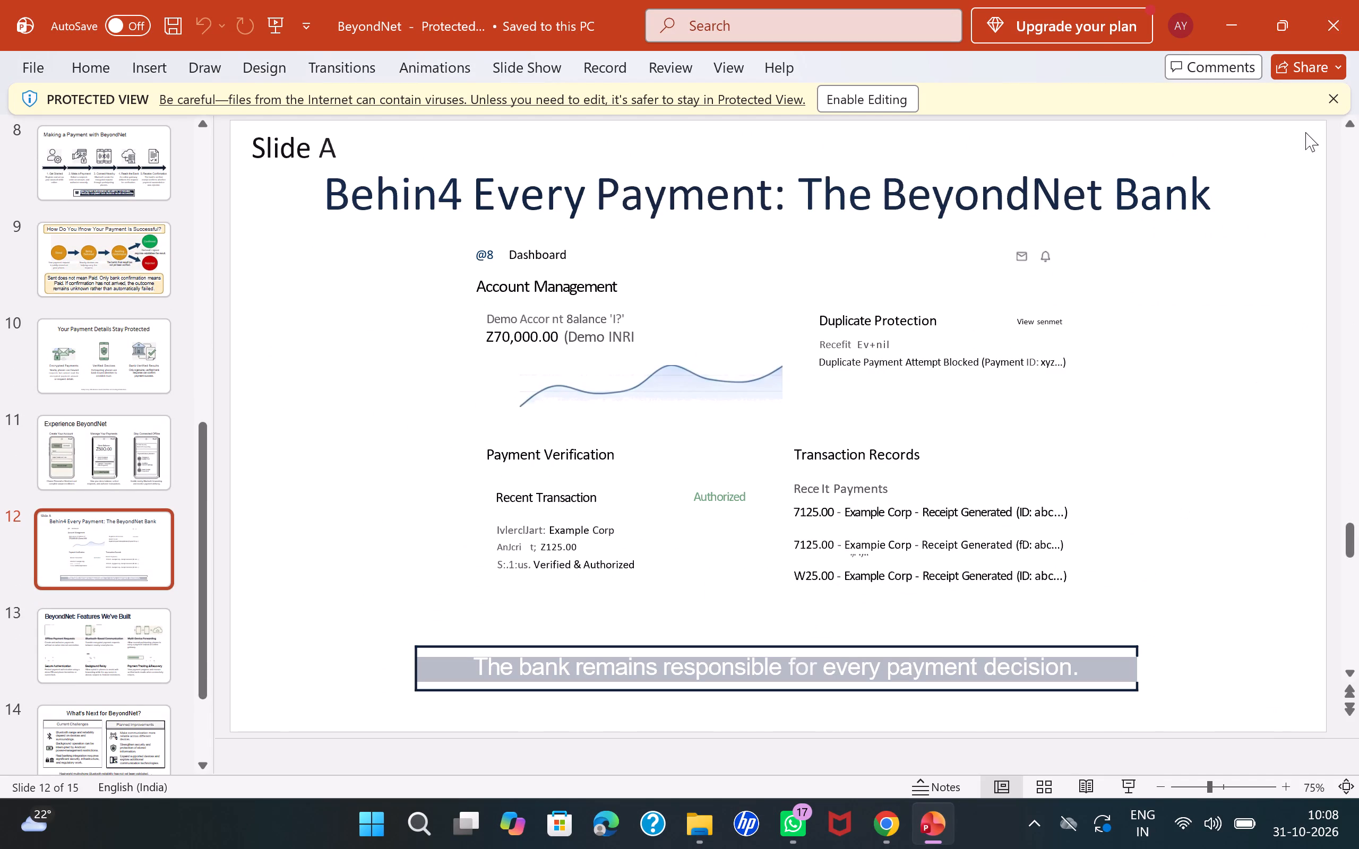
Enable editing of the presentation and delete the "Slide A" line above the title on slide 12.
click(887, 94)
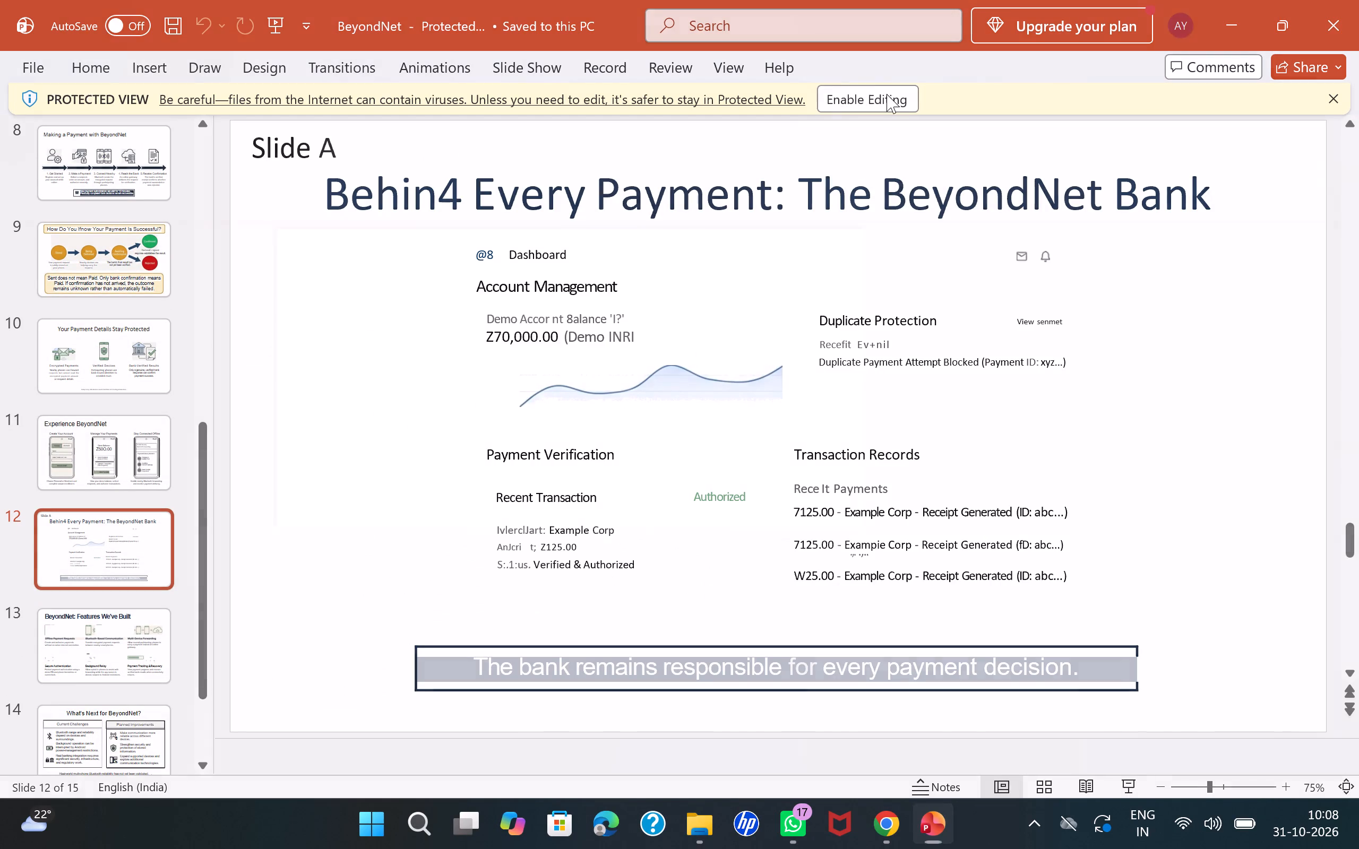
click(390, 226)
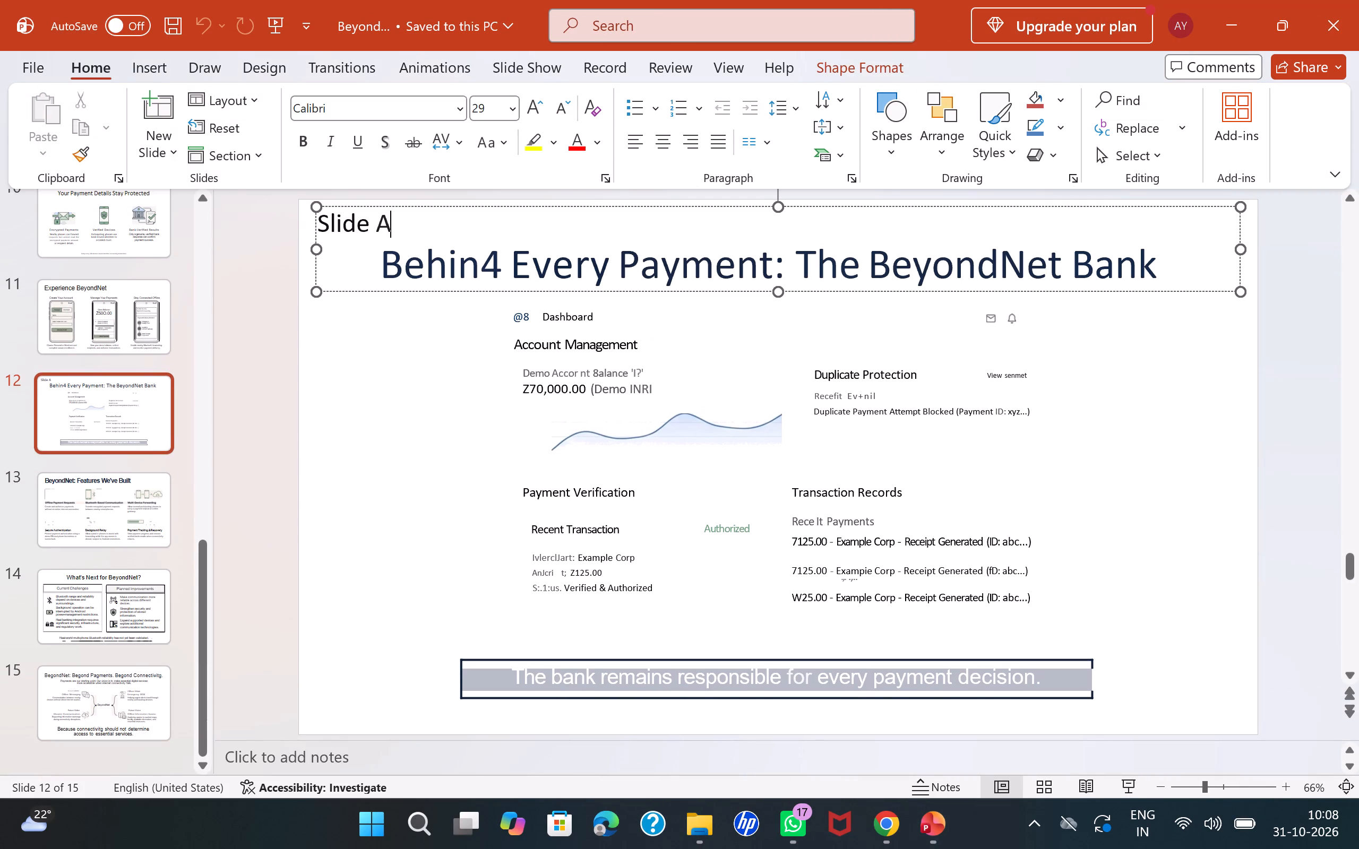
key(BackSpace)
key(BackSpace)
key(BackSpace)
key(BackSpace)
key(BackSpace)
key(BackSpace)
key(BackSpace)
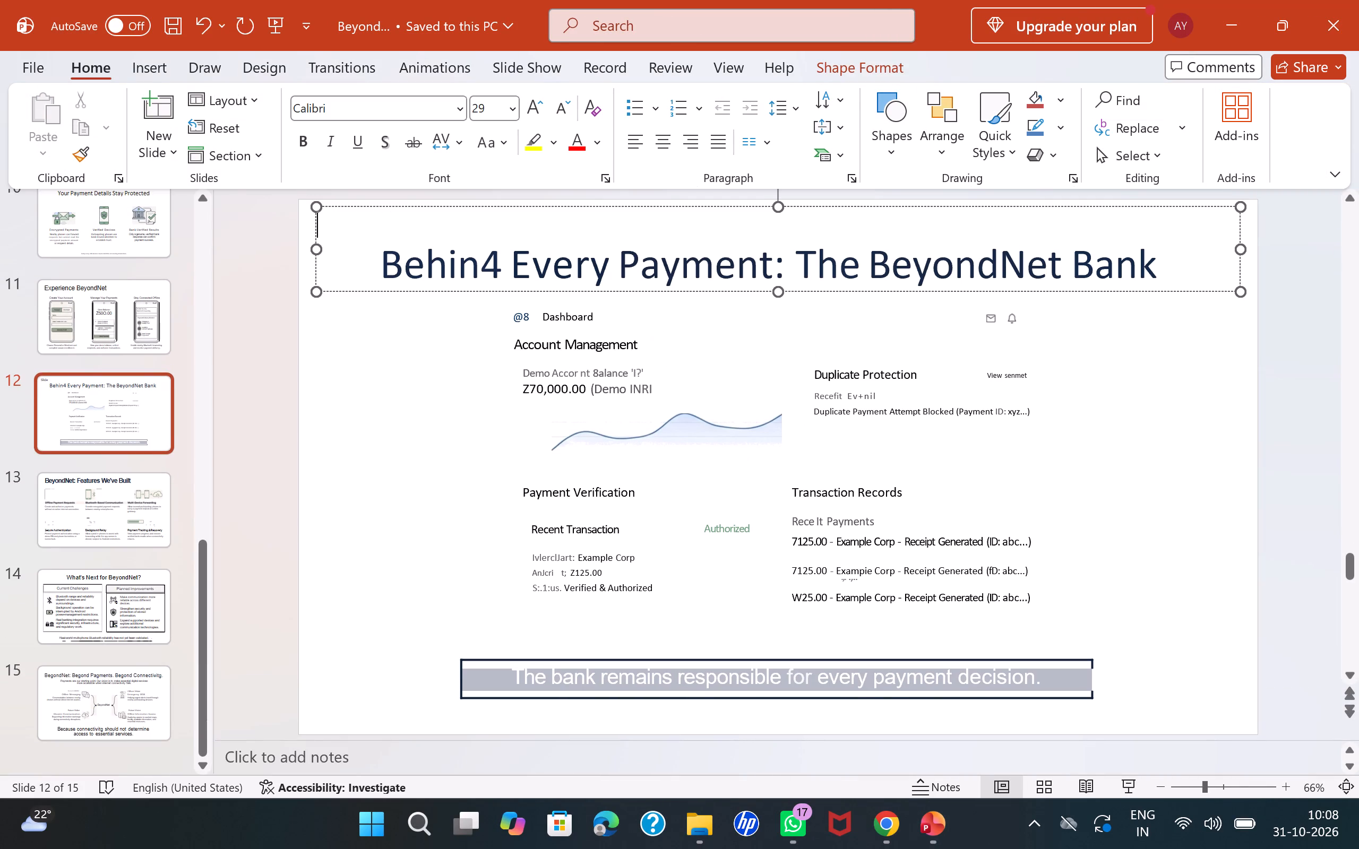
Correct "Behin4" to "Behind" in slide 12's title.
click(483, 267)
key(Right)
key(BackSpace)
key(d)
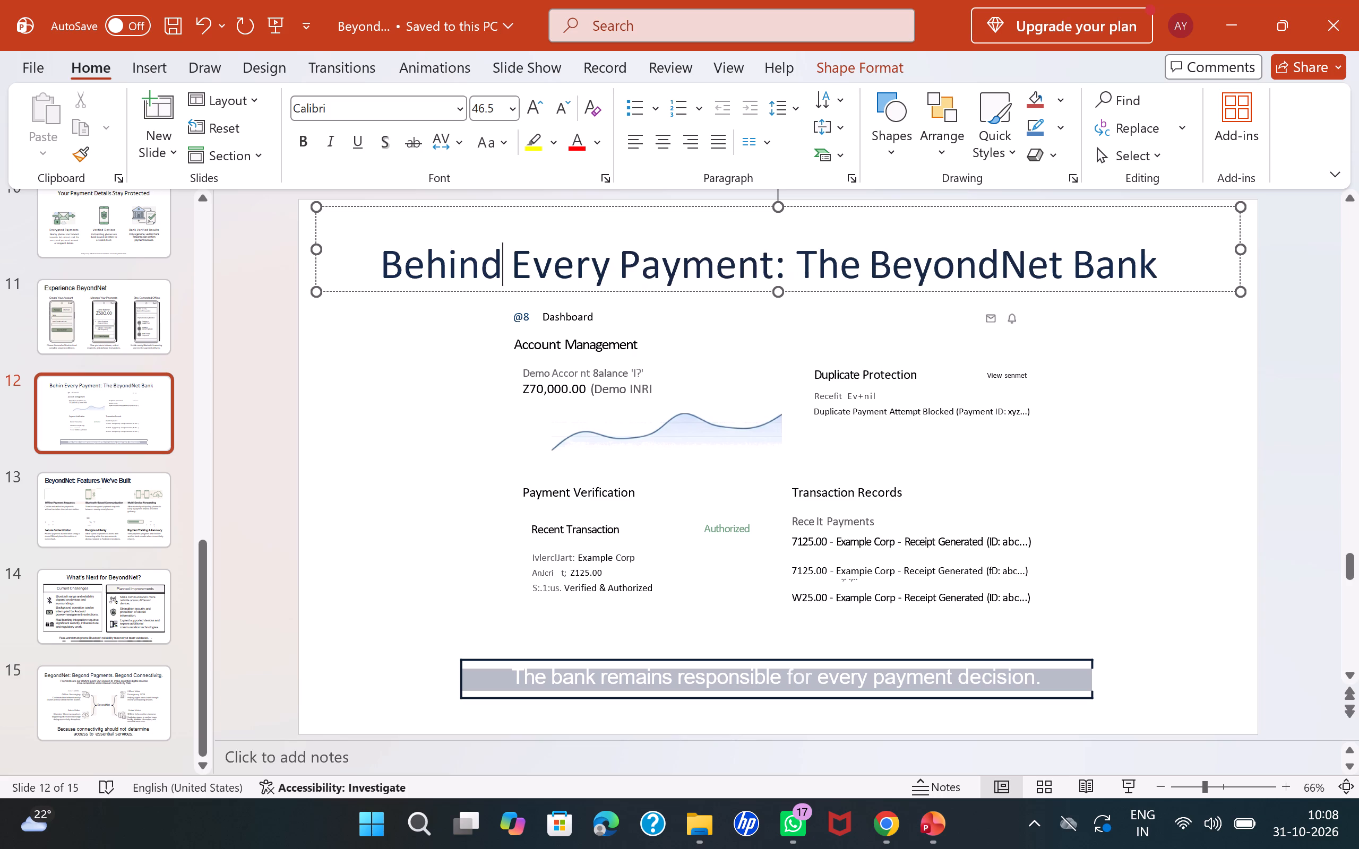
Add the line "Team ID- 162" below the description text on slide 1, leaving one blank line above it.
scroll(914, 372, up, 2)
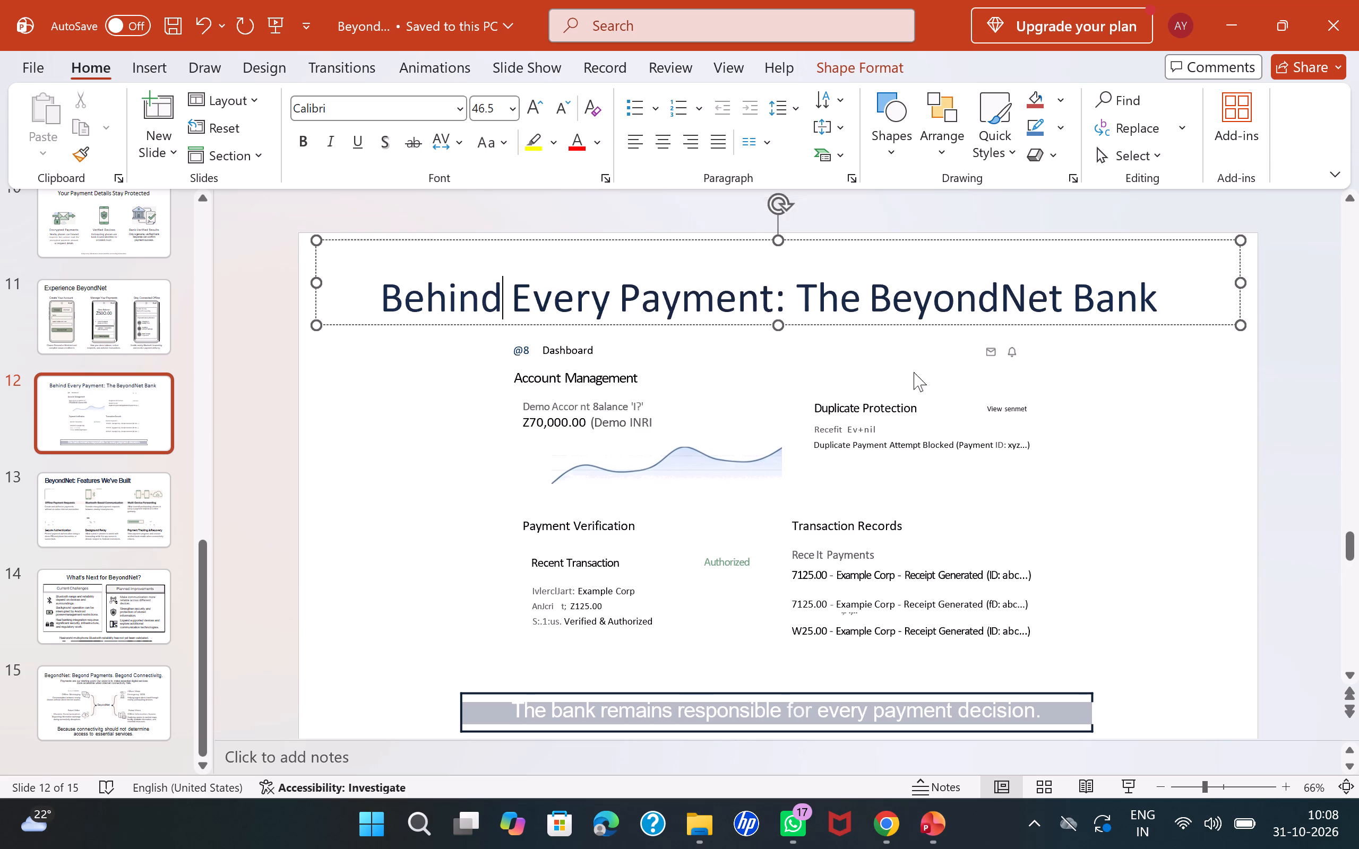
scroll(914, 372, up, 9)
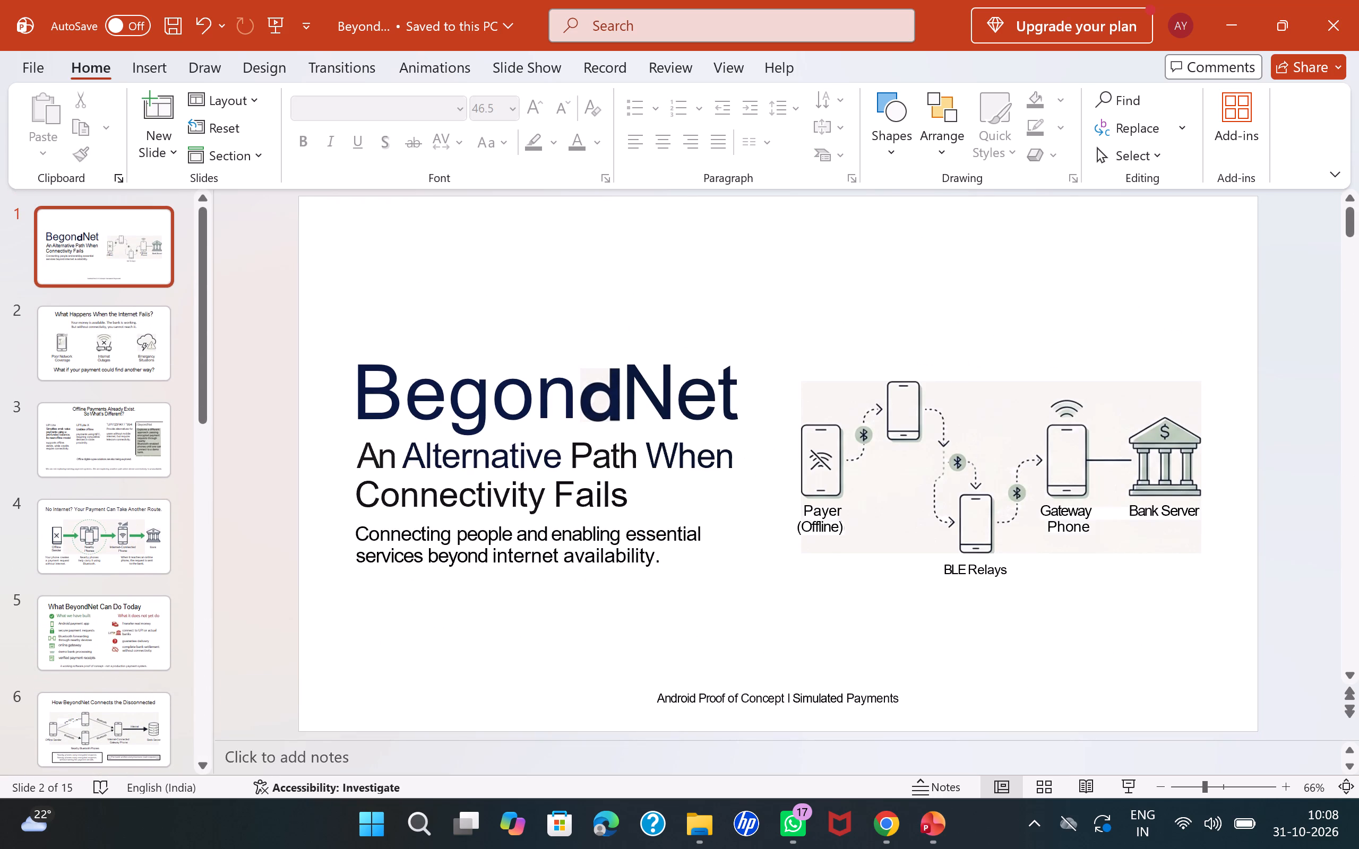
click(684, 549)
key(Down)
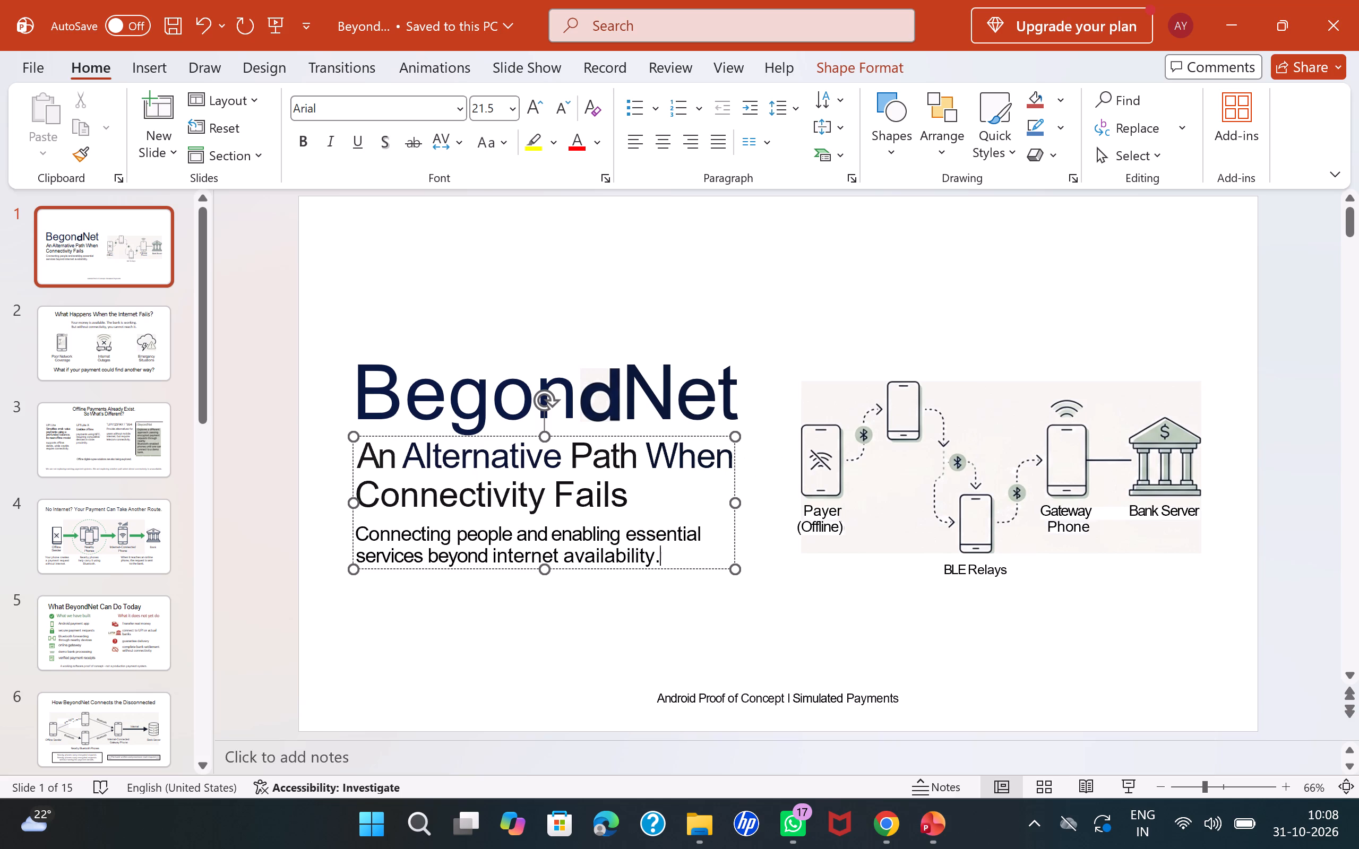
key(Return)
key(Return)
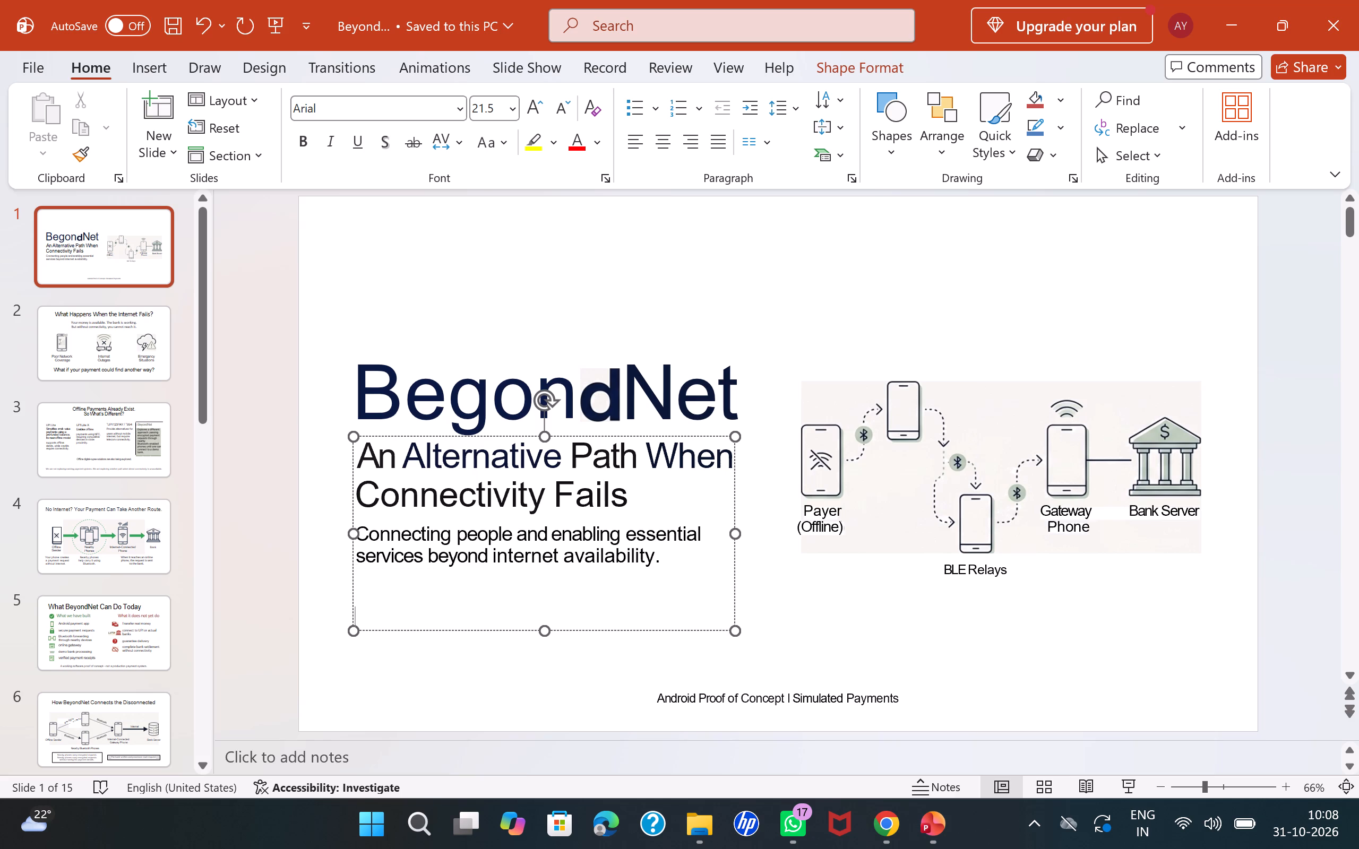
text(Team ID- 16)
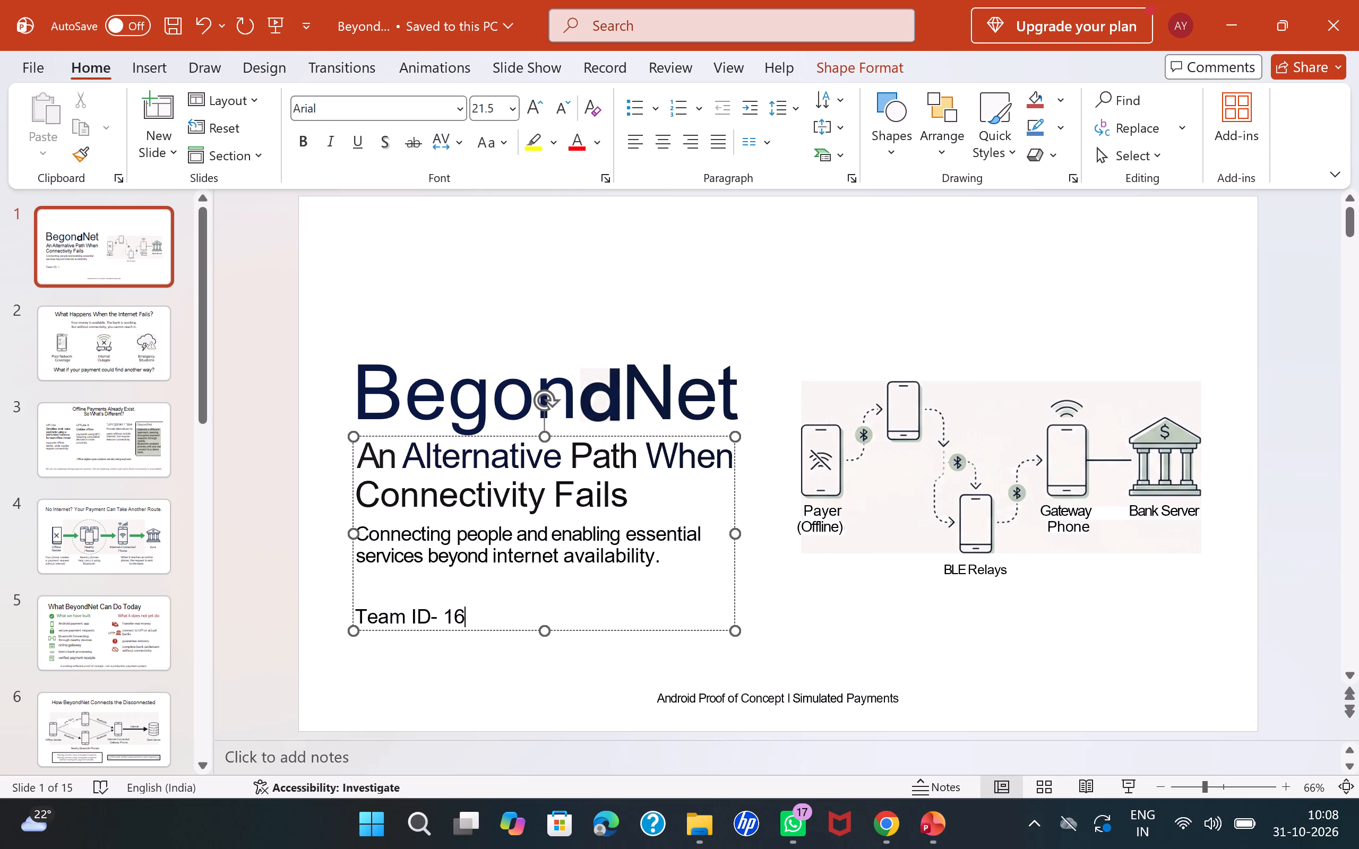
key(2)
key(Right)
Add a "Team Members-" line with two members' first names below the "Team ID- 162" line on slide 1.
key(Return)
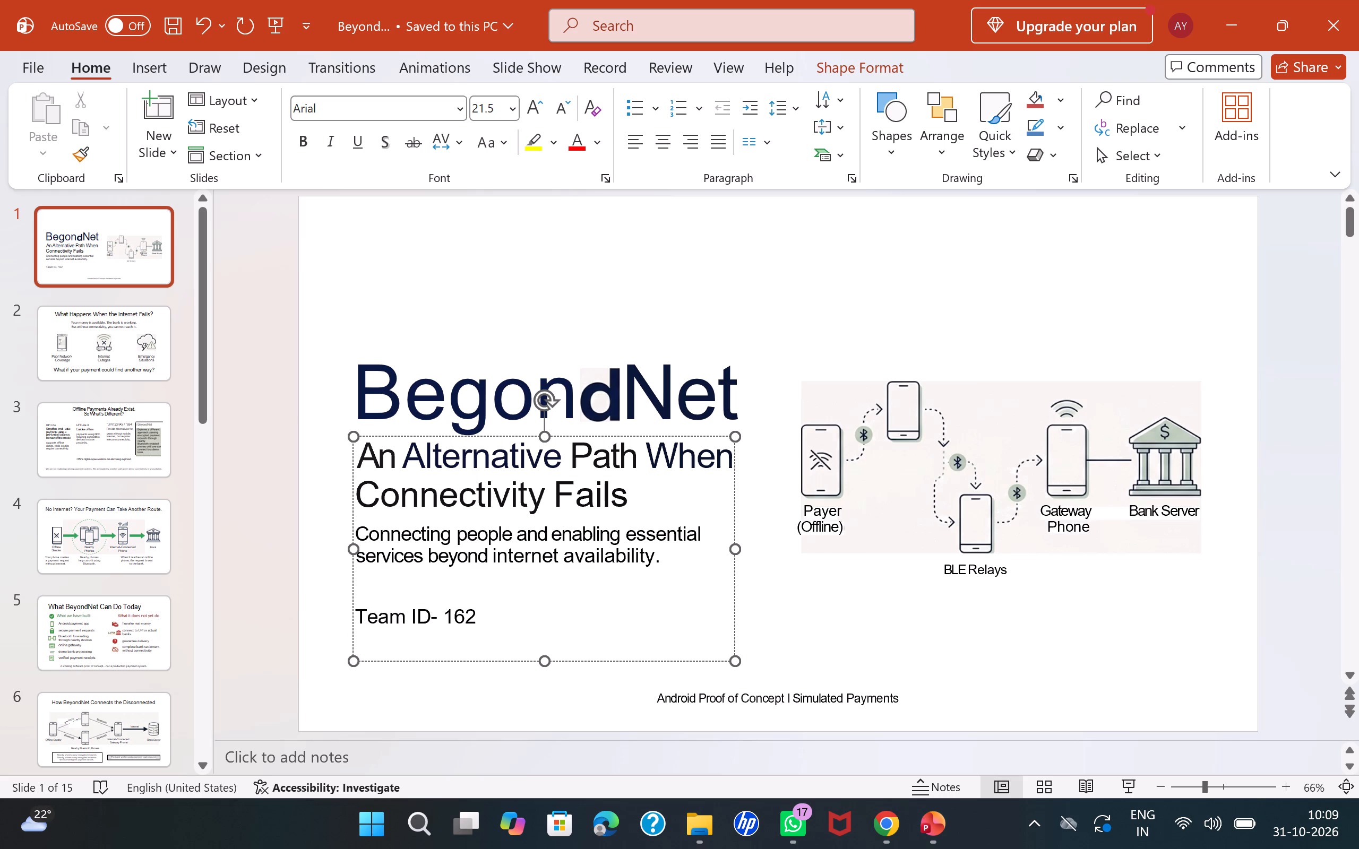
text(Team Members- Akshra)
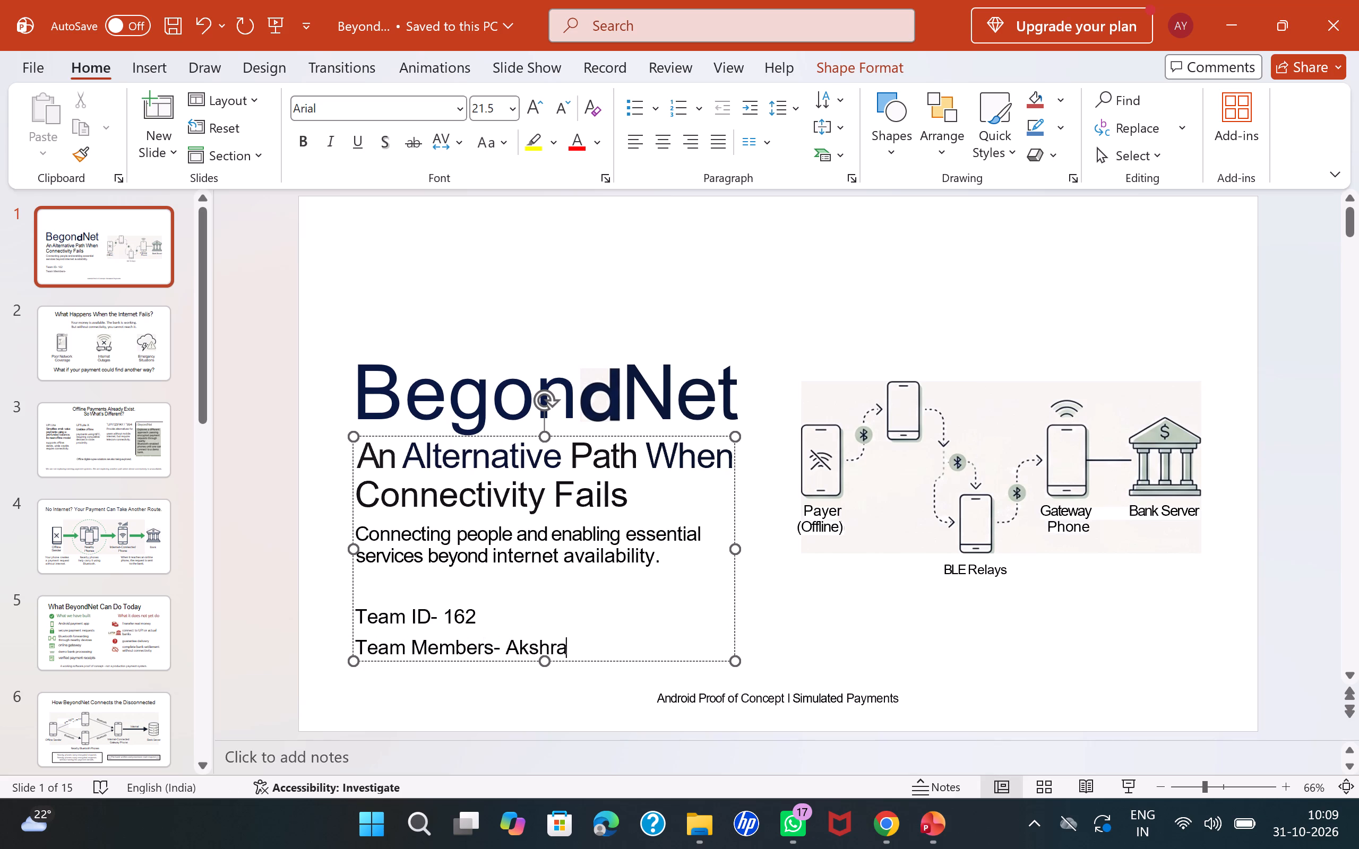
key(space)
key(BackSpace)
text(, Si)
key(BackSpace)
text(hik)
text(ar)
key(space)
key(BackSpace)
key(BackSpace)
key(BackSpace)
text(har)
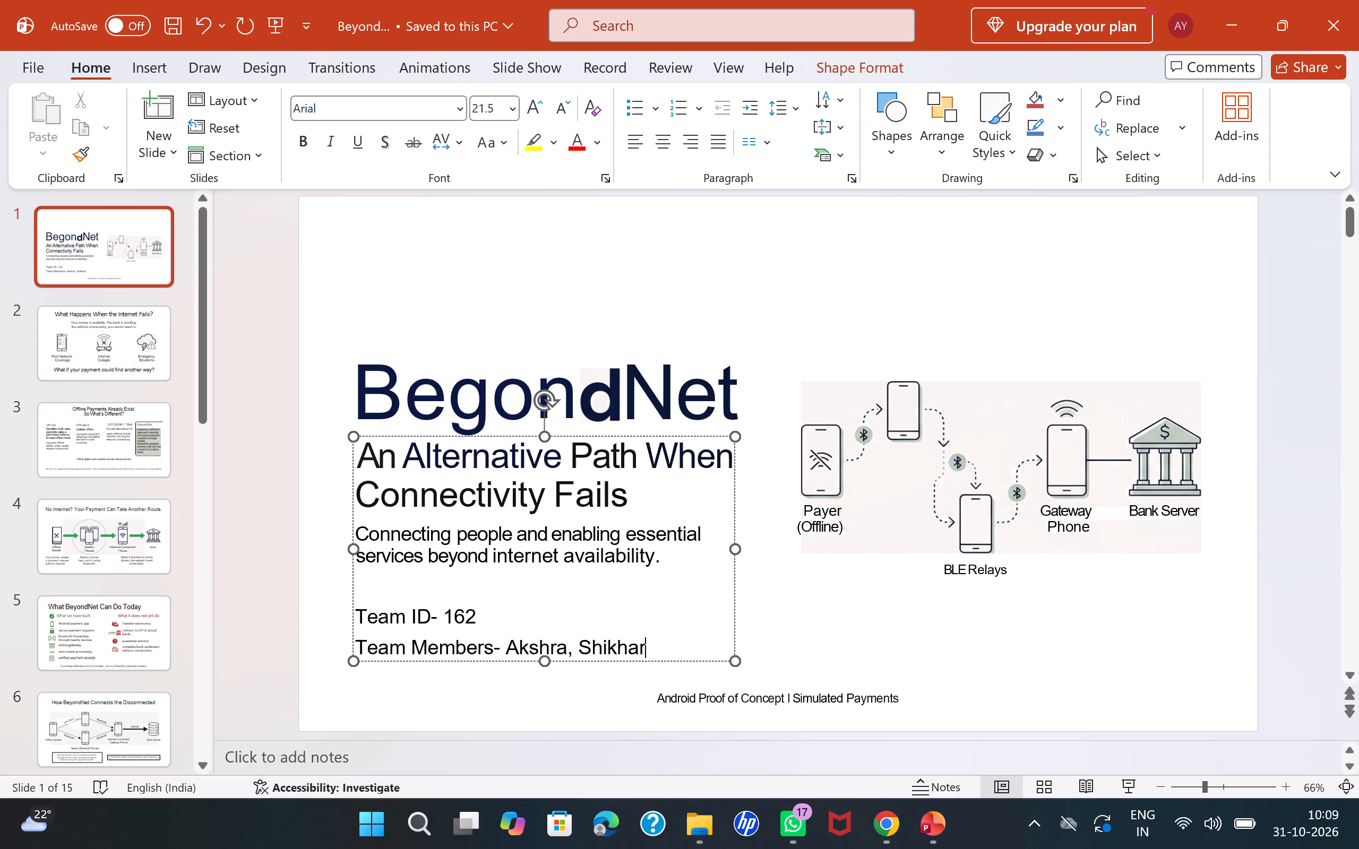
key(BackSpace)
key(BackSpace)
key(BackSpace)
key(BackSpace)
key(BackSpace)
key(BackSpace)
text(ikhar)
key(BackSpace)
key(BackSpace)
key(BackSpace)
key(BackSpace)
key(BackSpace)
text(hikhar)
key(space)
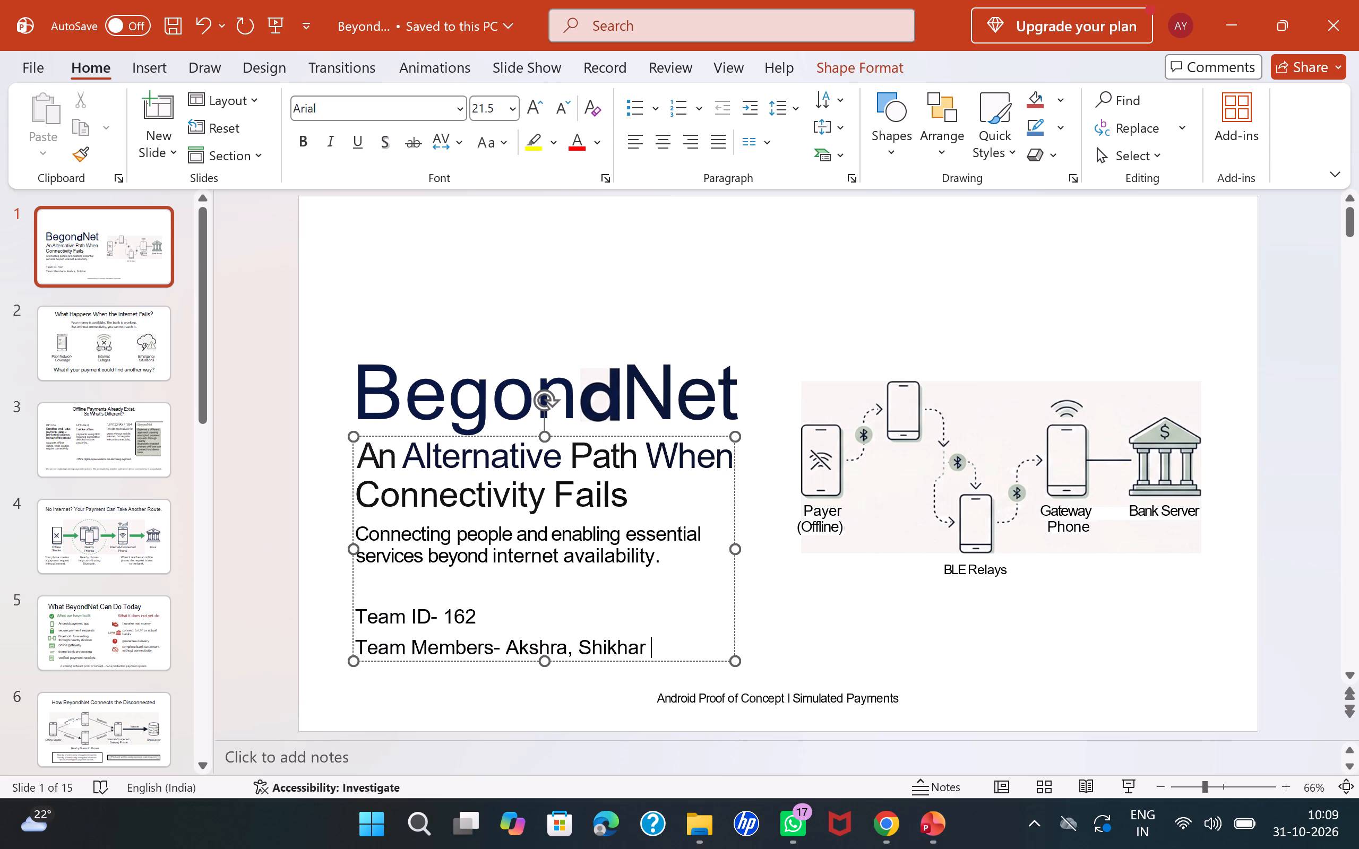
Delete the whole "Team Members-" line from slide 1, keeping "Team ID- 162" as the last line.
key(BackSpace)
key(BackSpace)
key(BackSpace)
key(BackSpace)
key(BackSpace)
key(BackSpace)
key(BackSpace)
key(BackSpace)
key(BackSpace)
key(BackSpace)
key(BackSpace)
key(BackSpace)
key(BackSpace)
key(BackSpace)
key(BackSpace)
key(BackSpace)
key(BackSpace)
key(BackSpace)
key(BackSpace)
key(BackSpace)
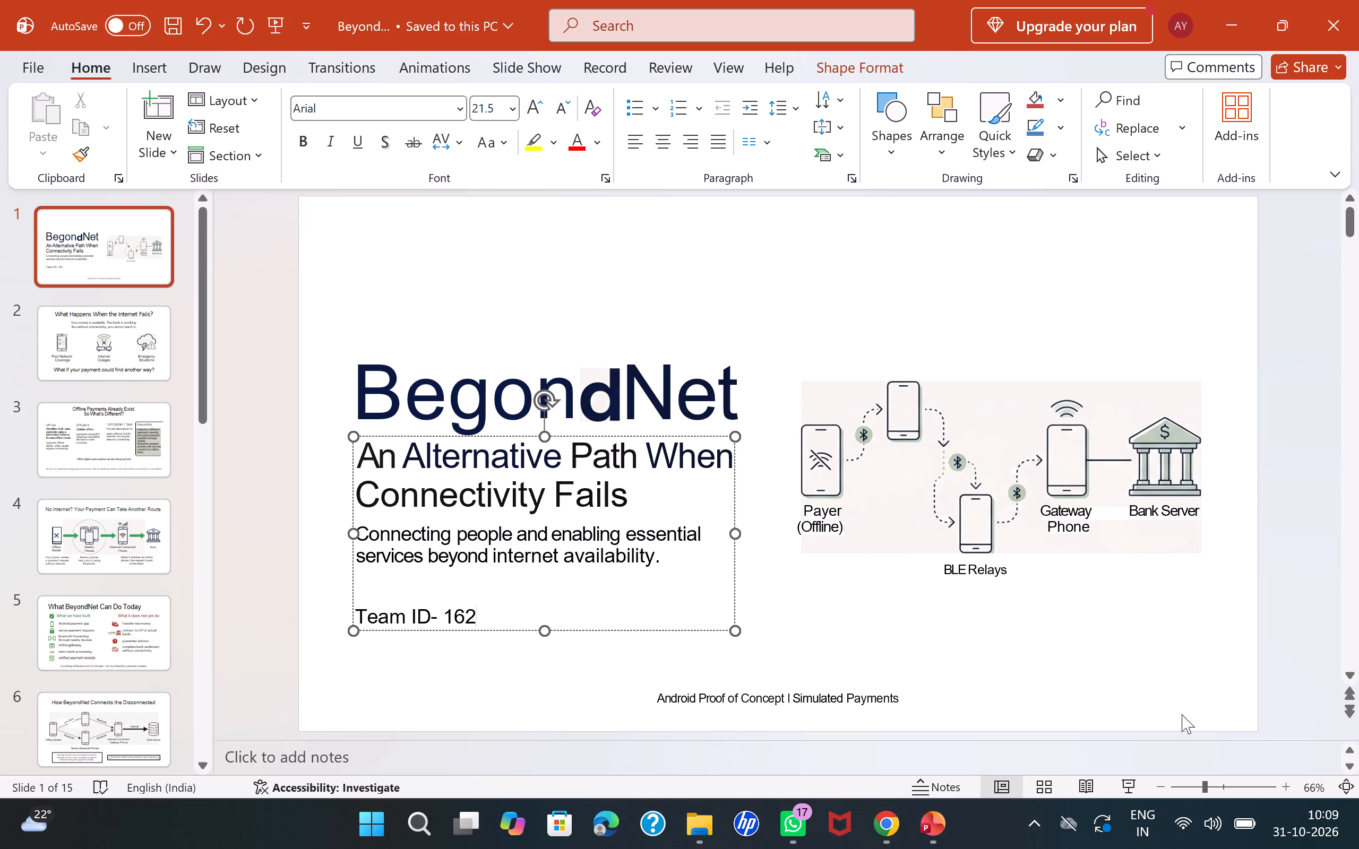
Run the presentation as a slide show from slide 1 and review every slide through to the end.
click(1134, 786)
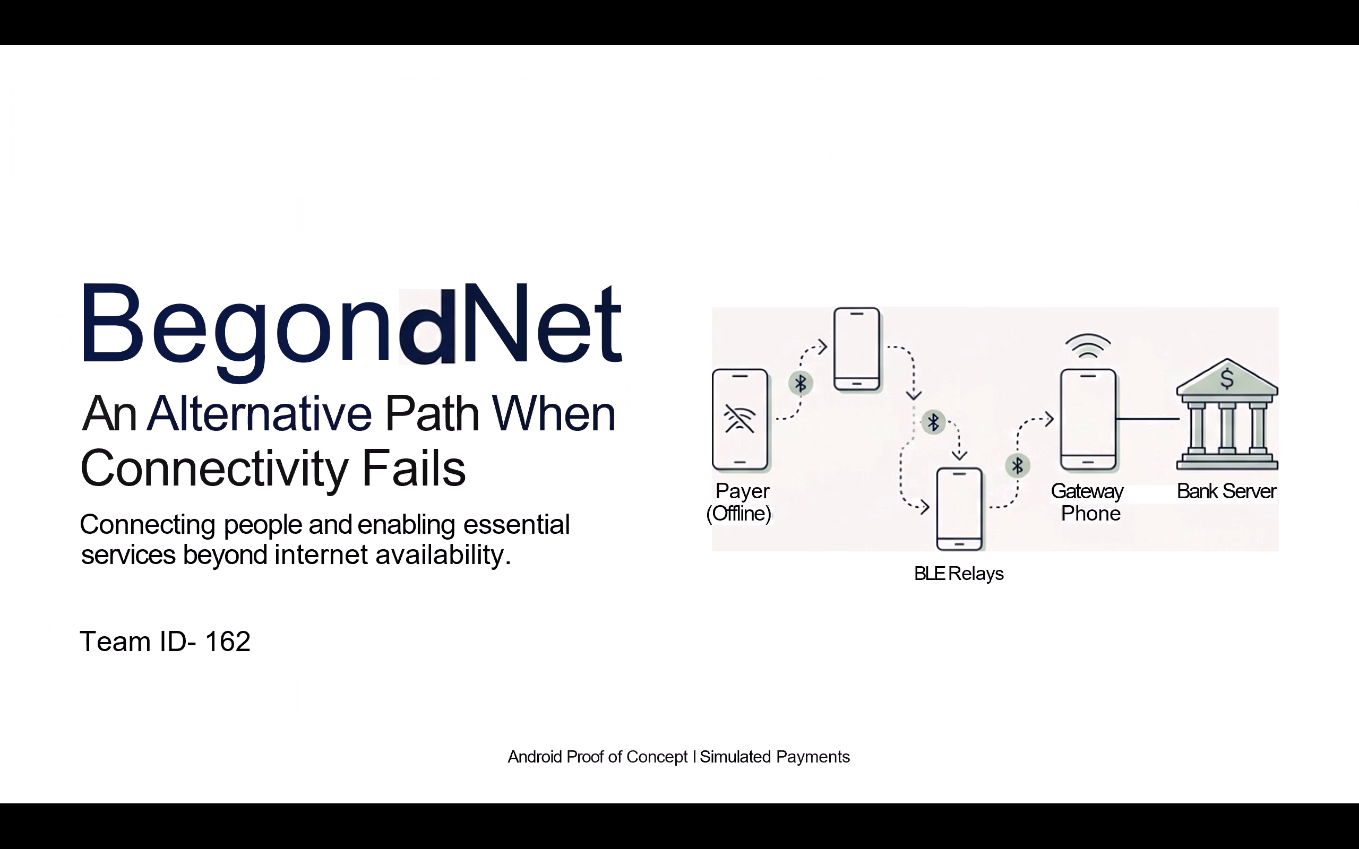
key(Right)
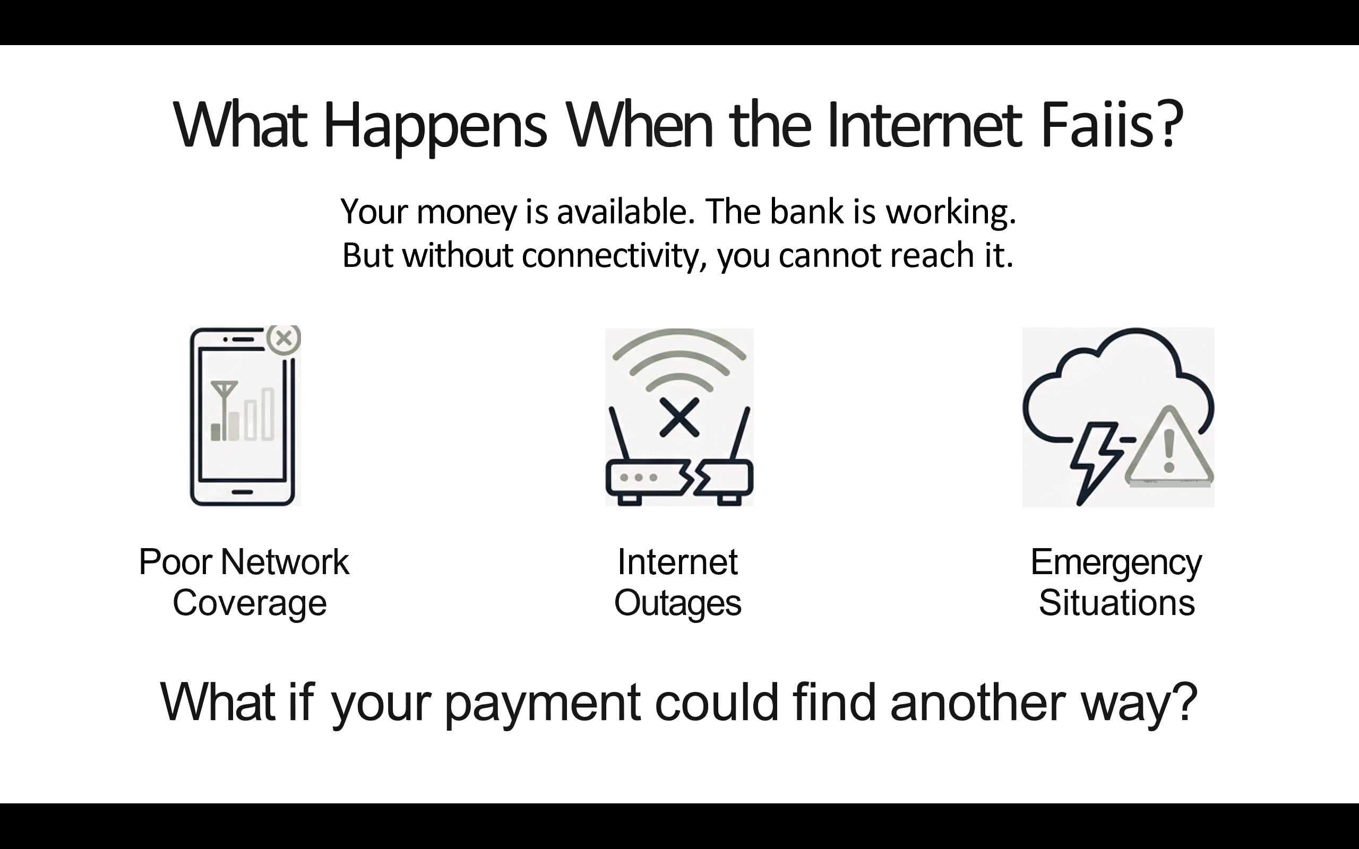
key(Right)
key(Right)
key(Right)
key(Right)
key(Right)
key(Right)
key(Right)
key(Right)
key(Right)
key(Right)
key(Right)
key(Right)
key(Right)
key(Right)
key(Right)
key(Right)
key(Right)
key(Right)
key(Right)
key(Right)
key(Right)
key(Right)
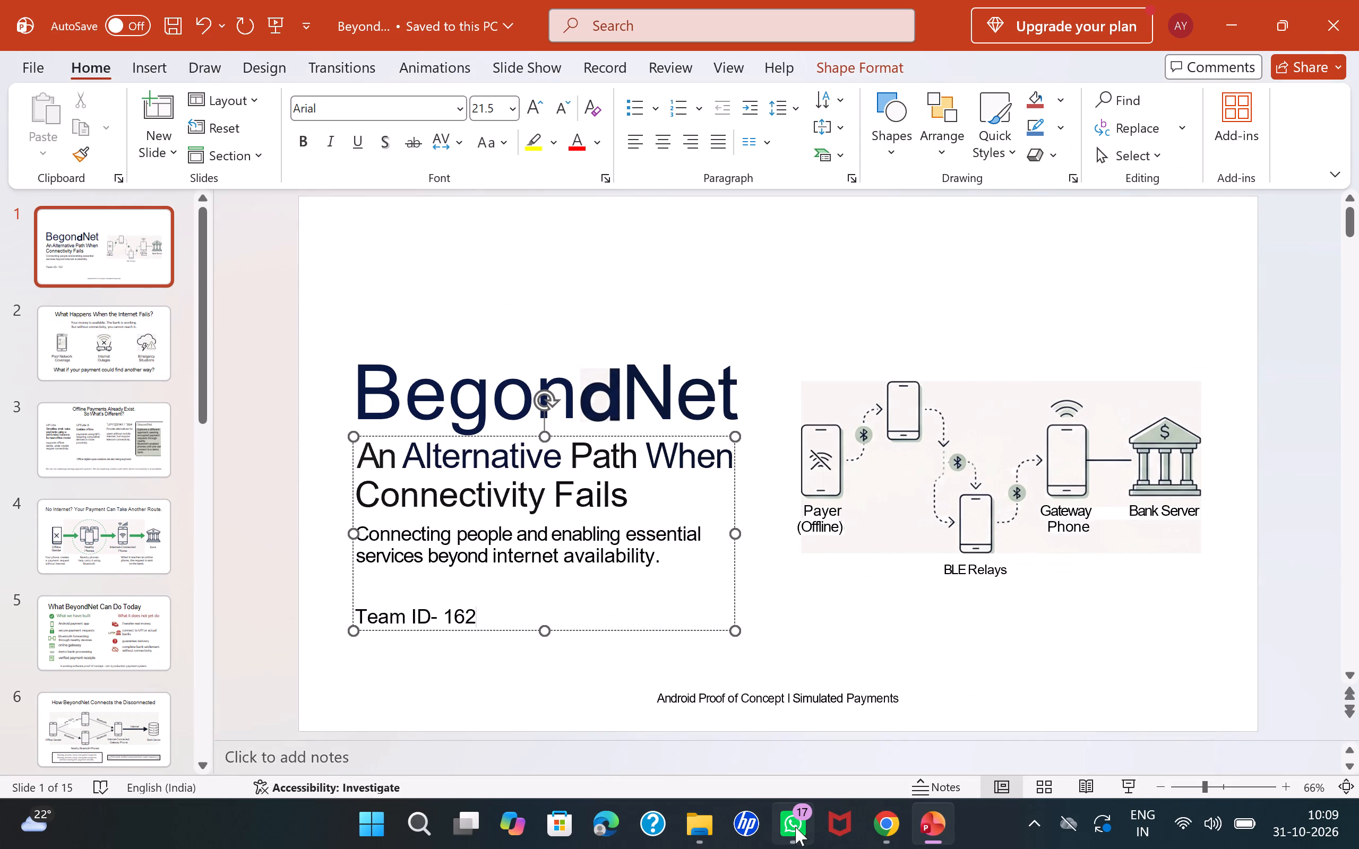
Switch to the iLovePDF download page in Chrome.
click(881, 827)
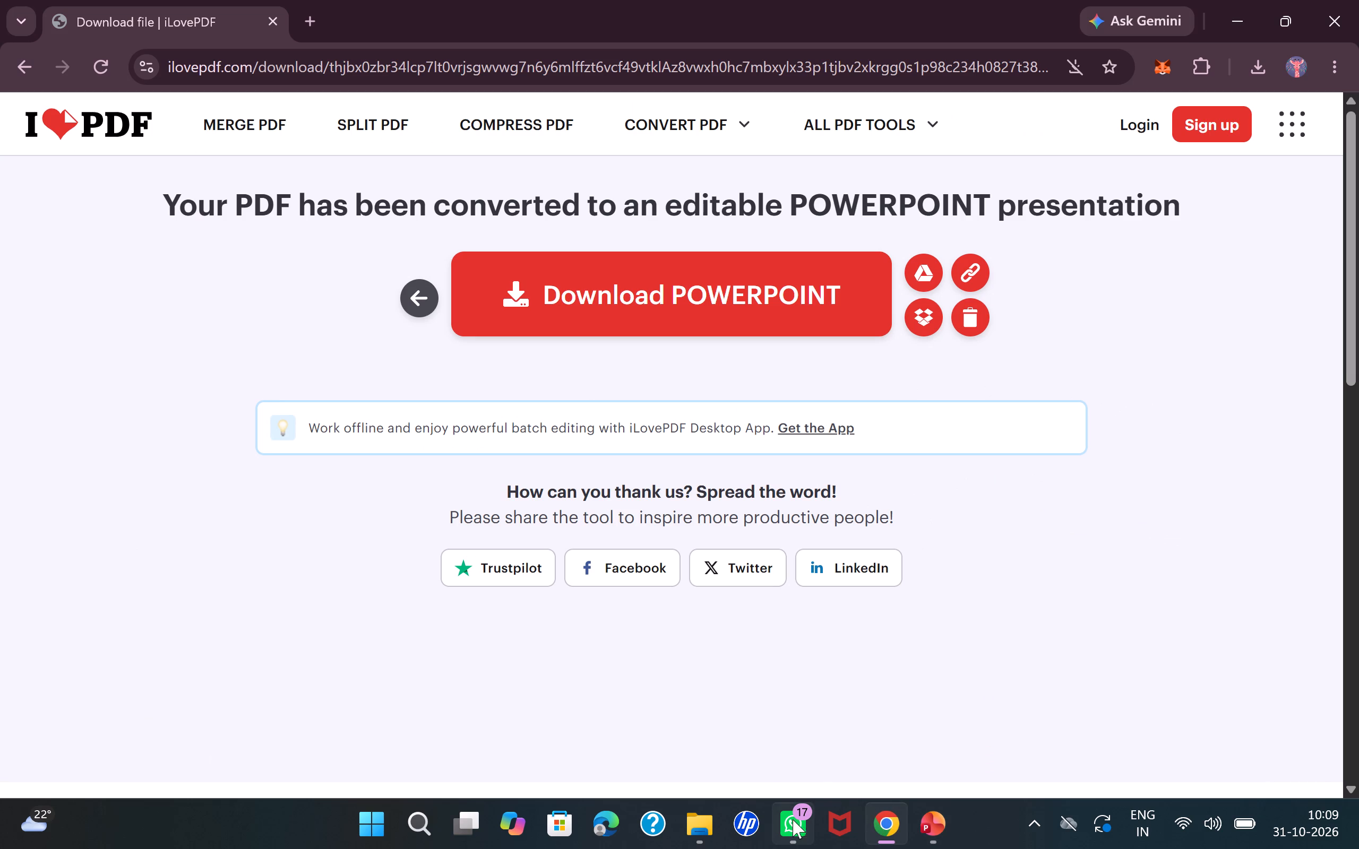
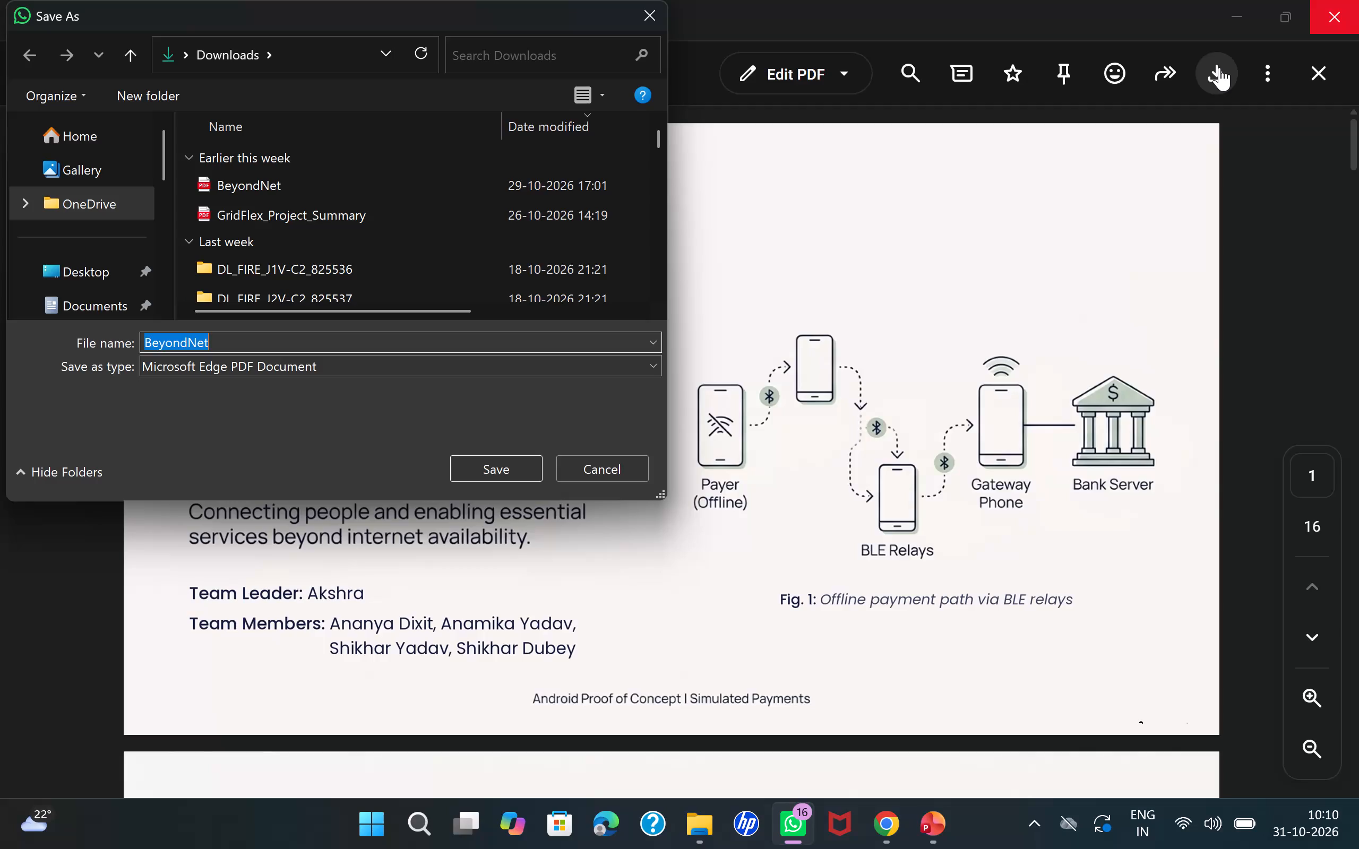
Name the WhatsApp PDF download BeyondNet1, keeping the Downloads folder and the Microsoft Edge PDF Document type.
key(Right)
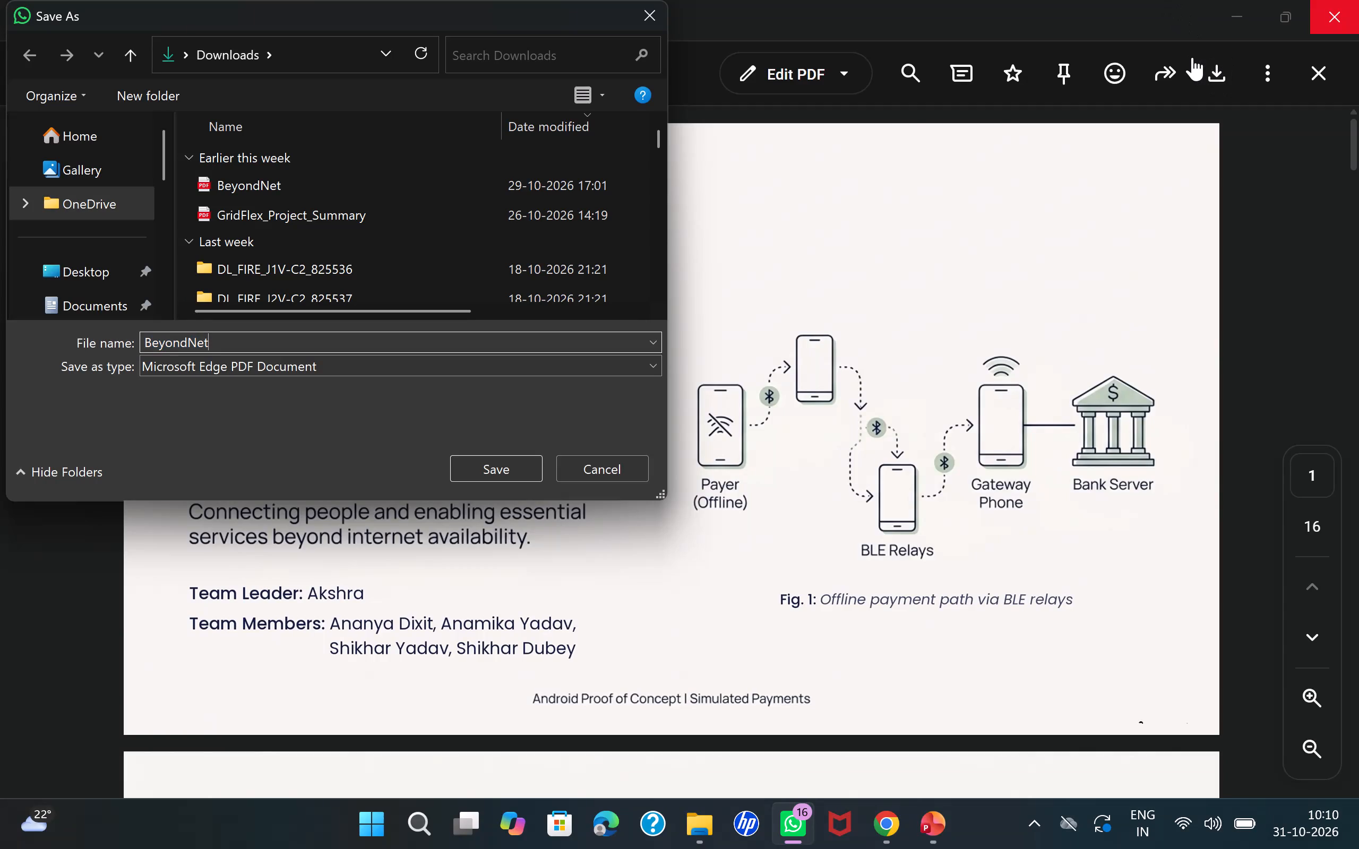
click(568, 371)
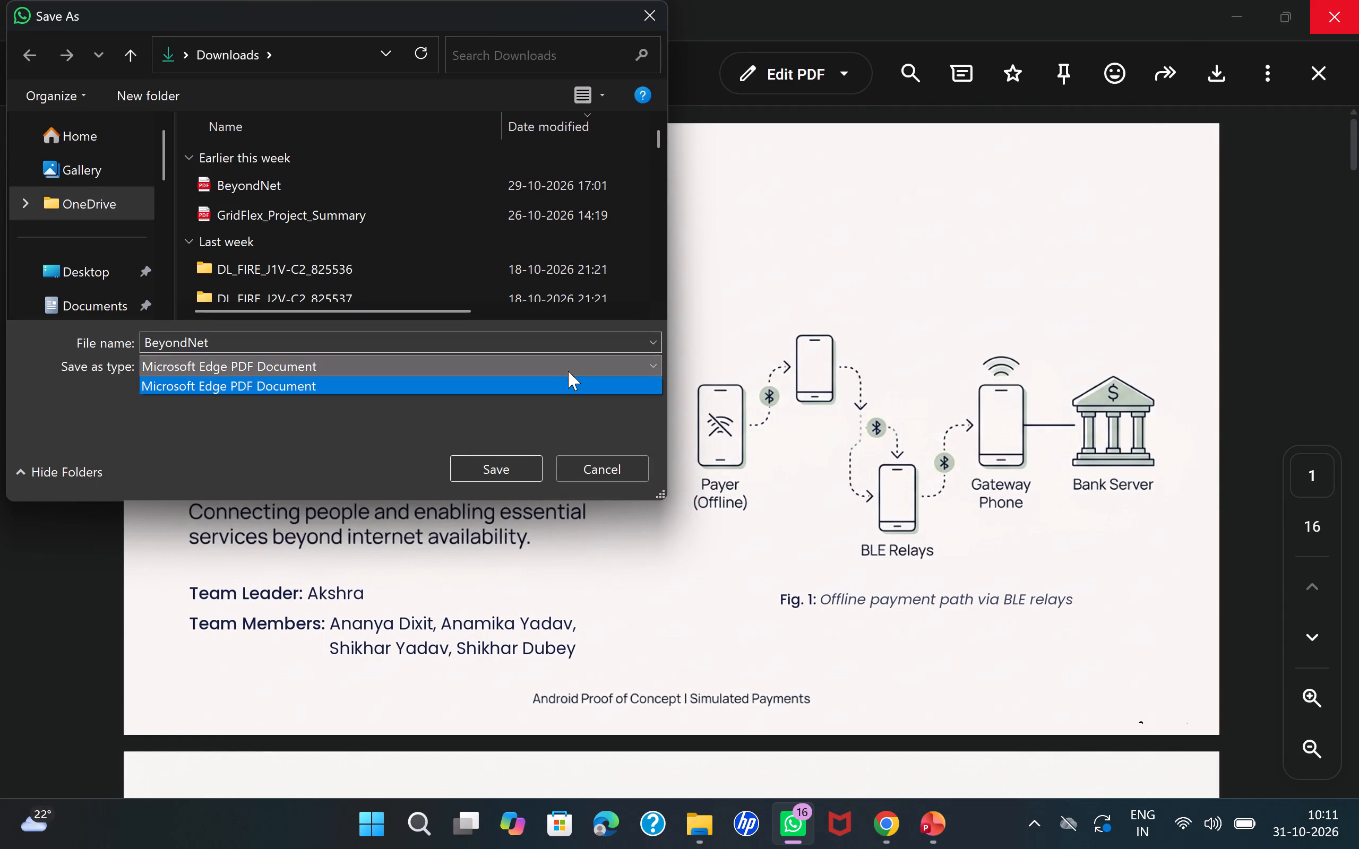
click(548, 369)
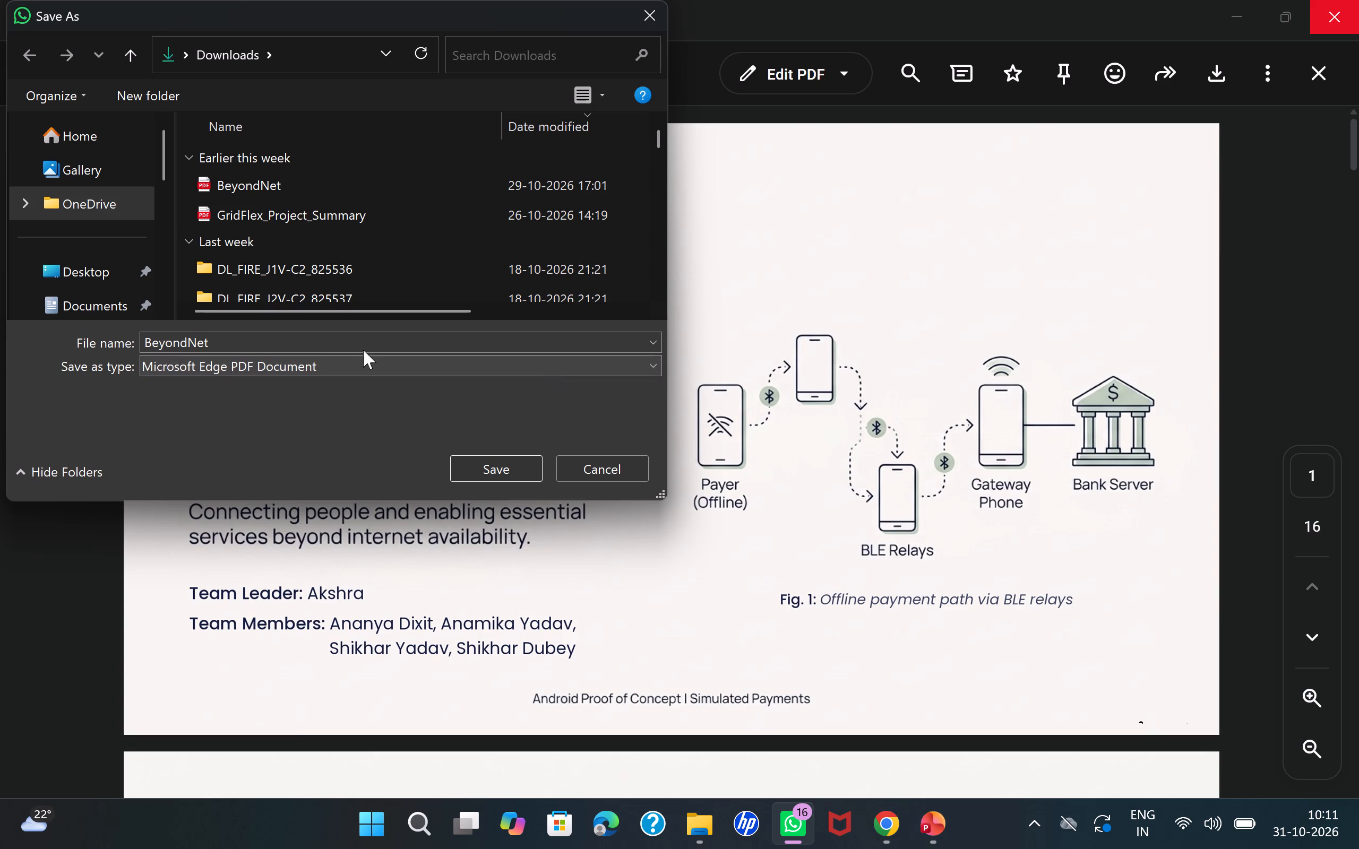
click(262, 340)
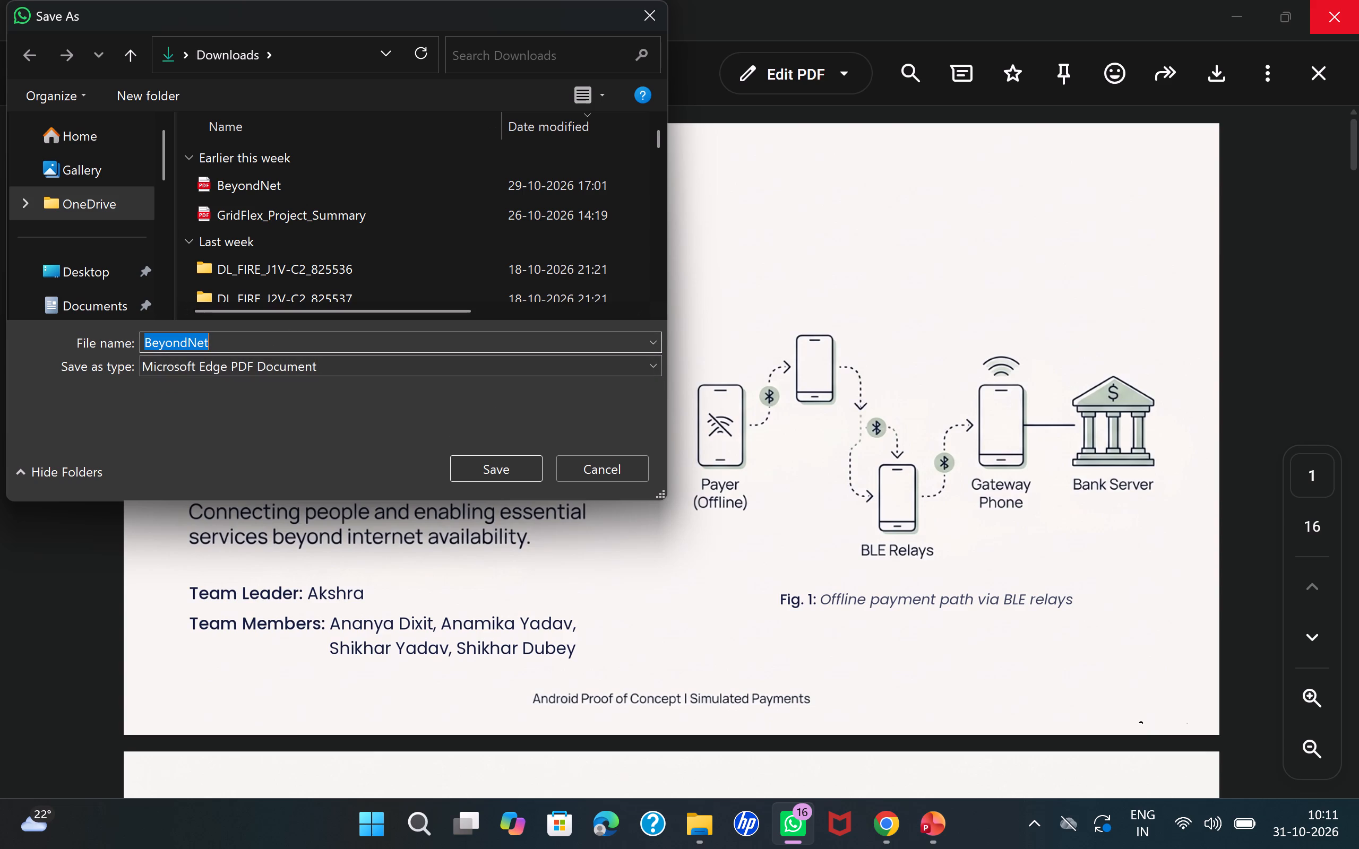
key(Right)
key(1)
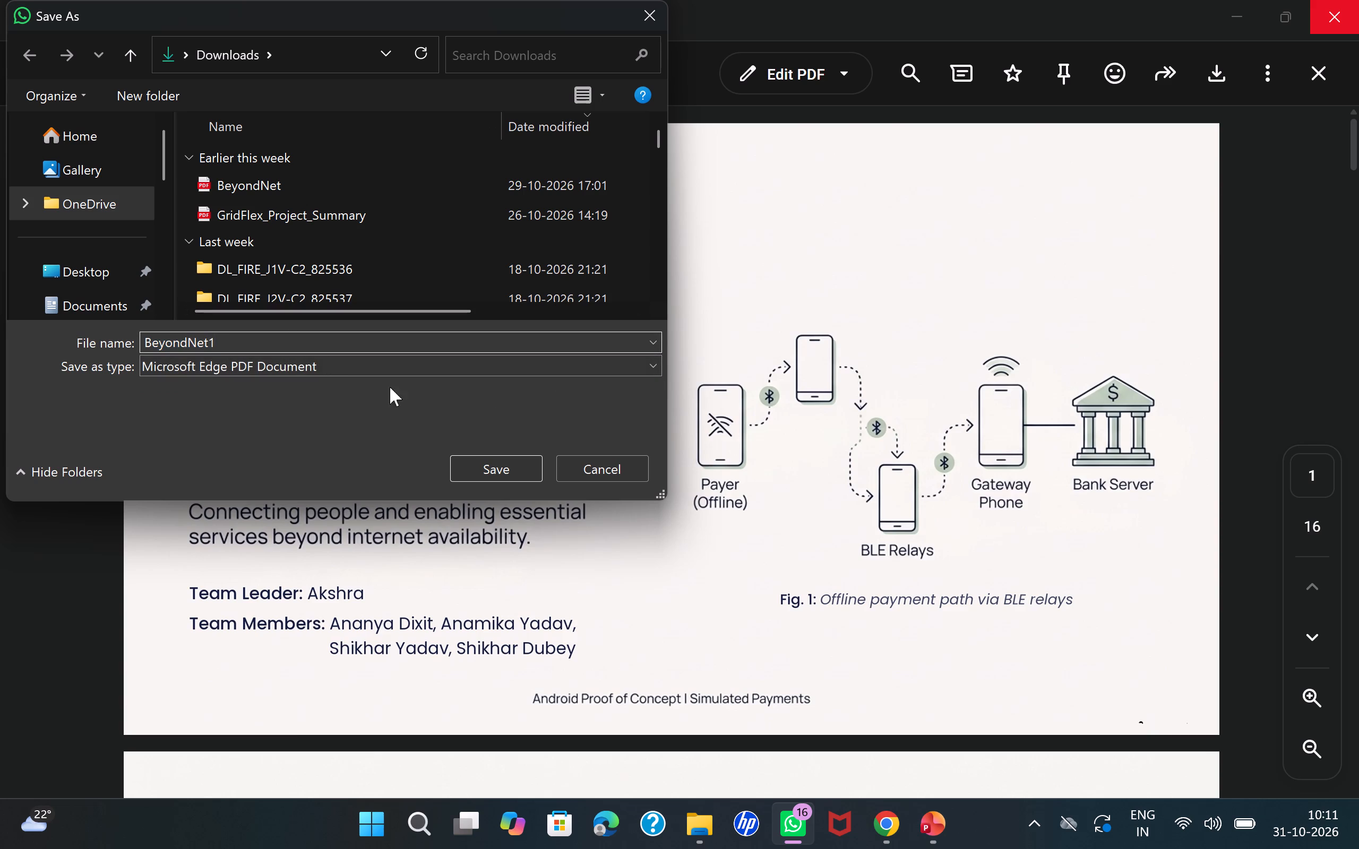
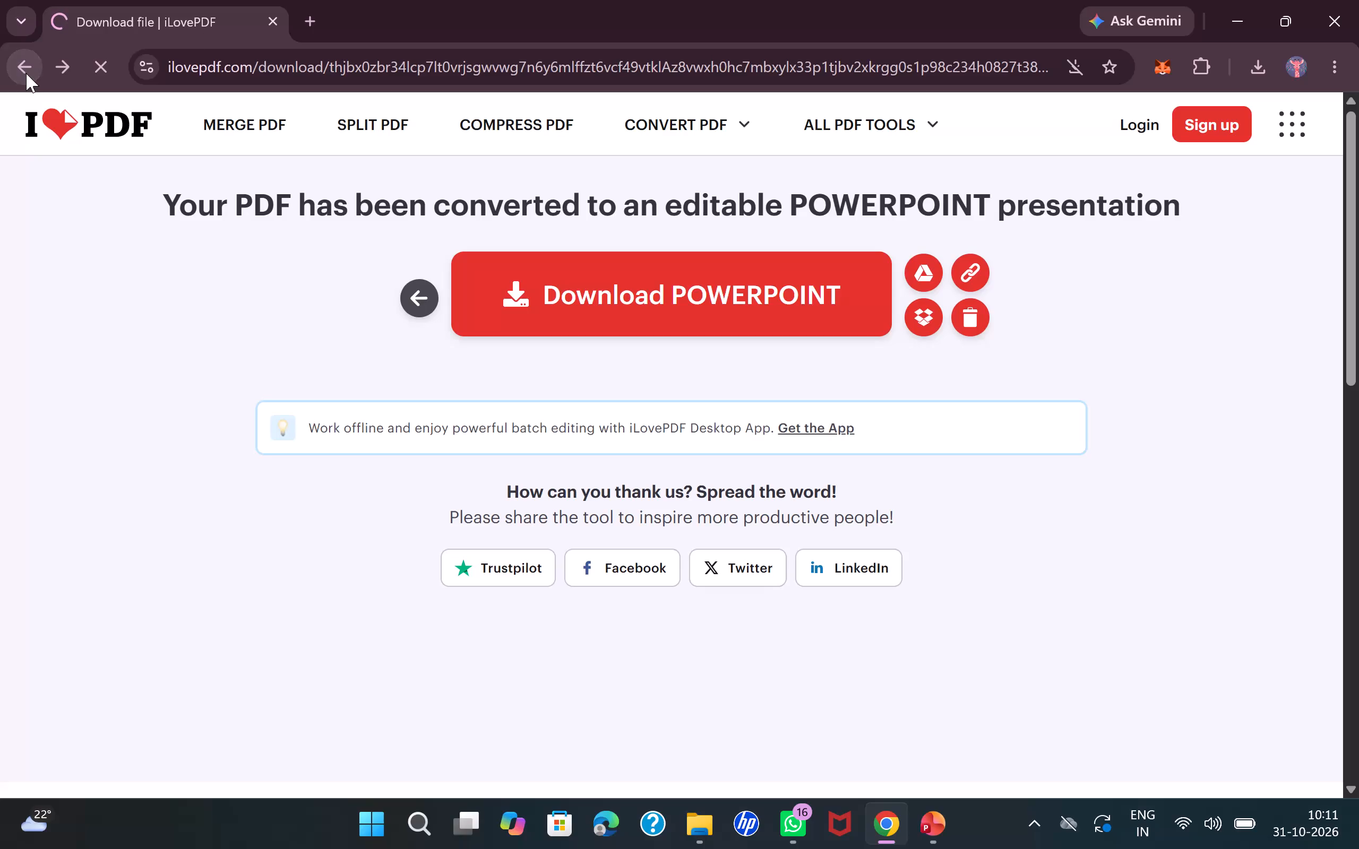
Select the BeyondNet1 PDF from the Downloads folder as the file for iLovePDF's PDF to PowerPoint conversion.
click(314, 19)
click(218, 0)
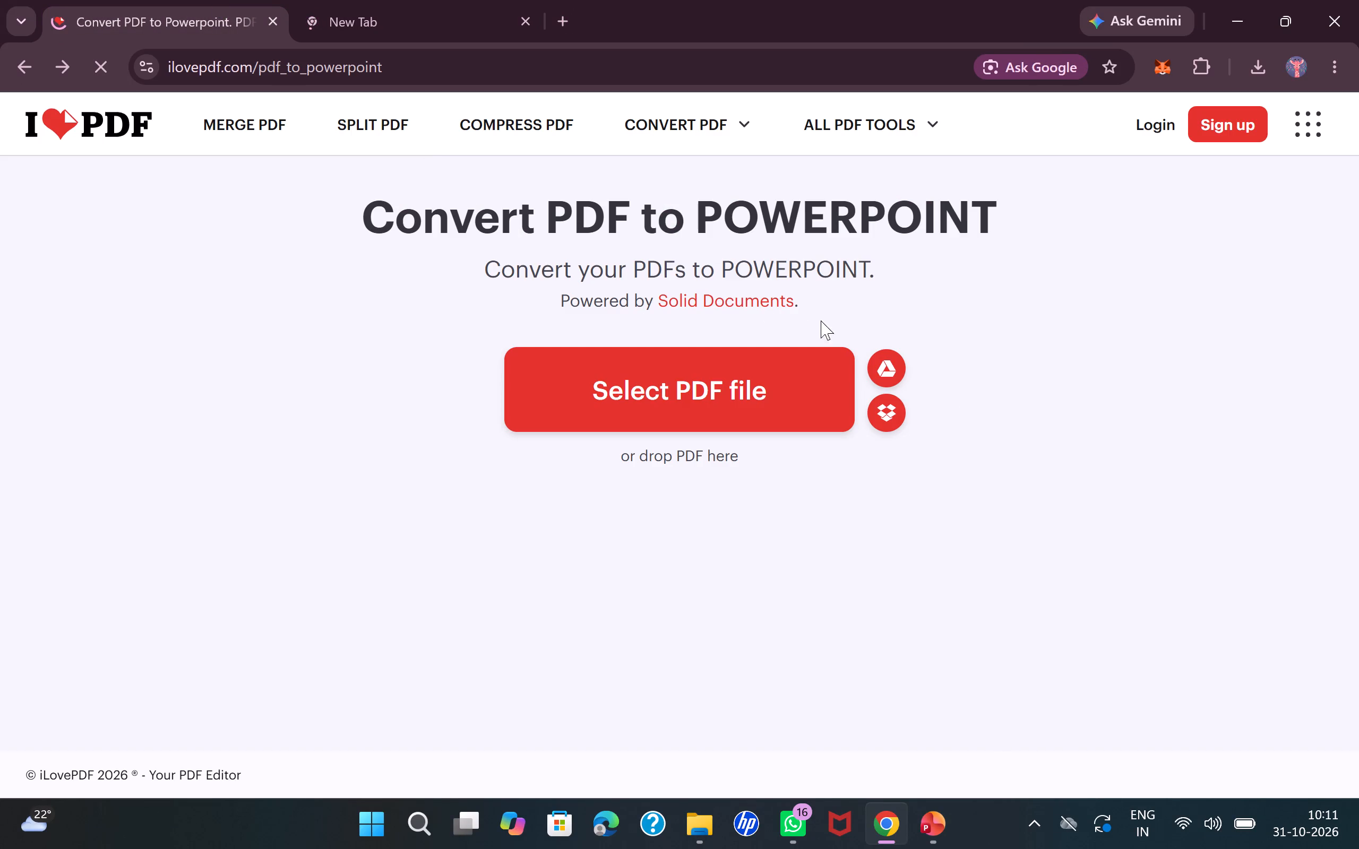
click(835, 405)
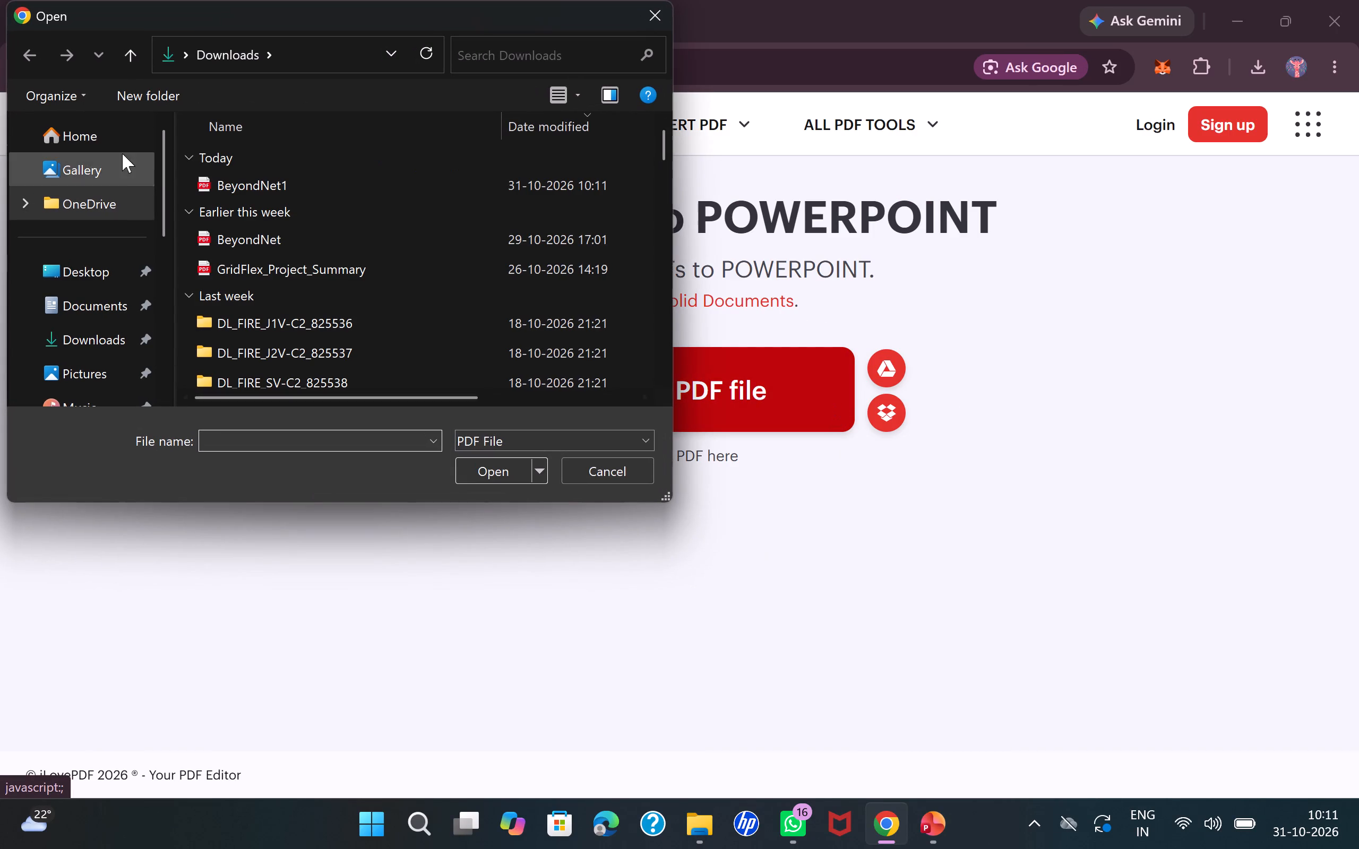
click(235, 177)
click(498, 470)
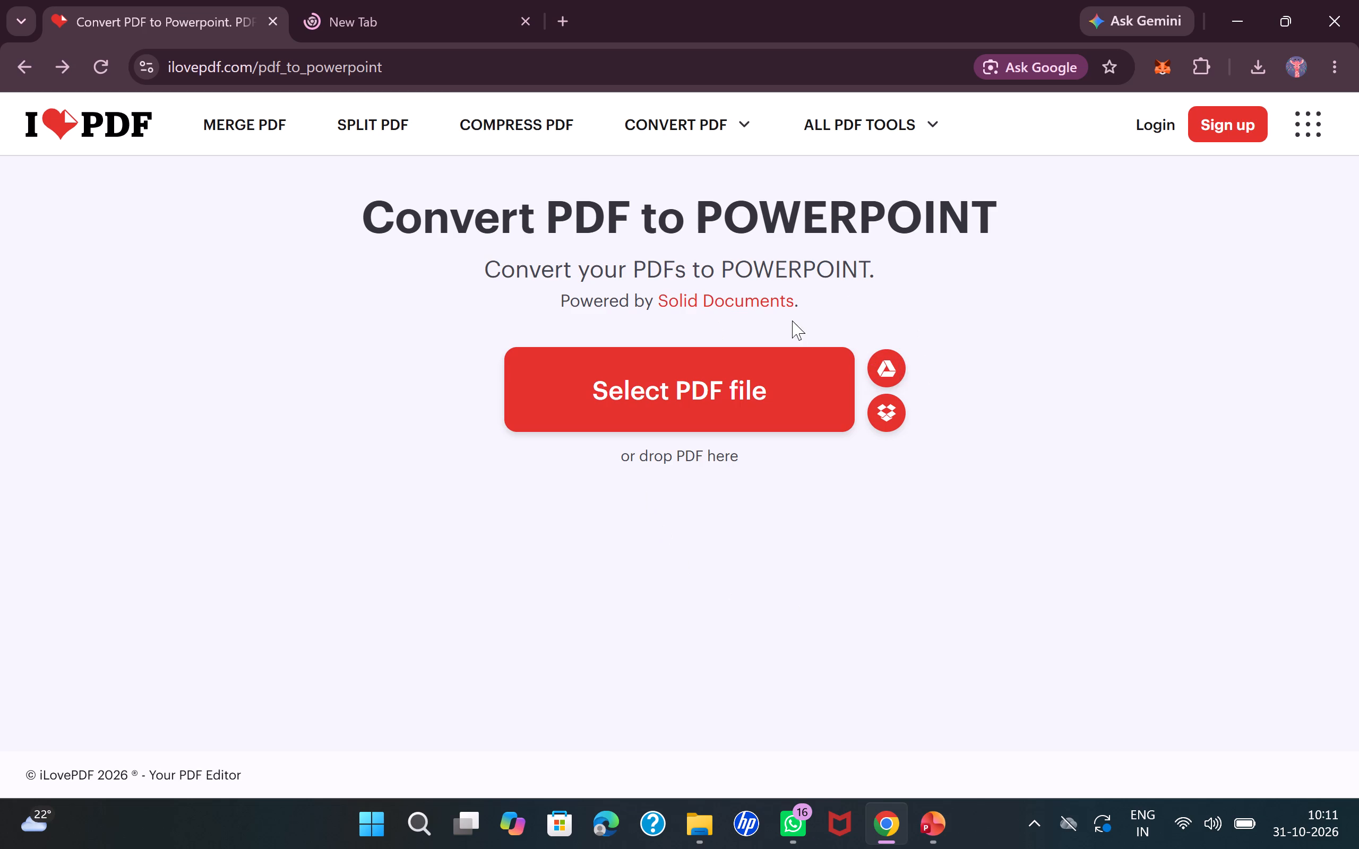
Close the empty new tab and start converting BeyondNet1.pdf to PPTX with the No OCR option.
click(519, 30)
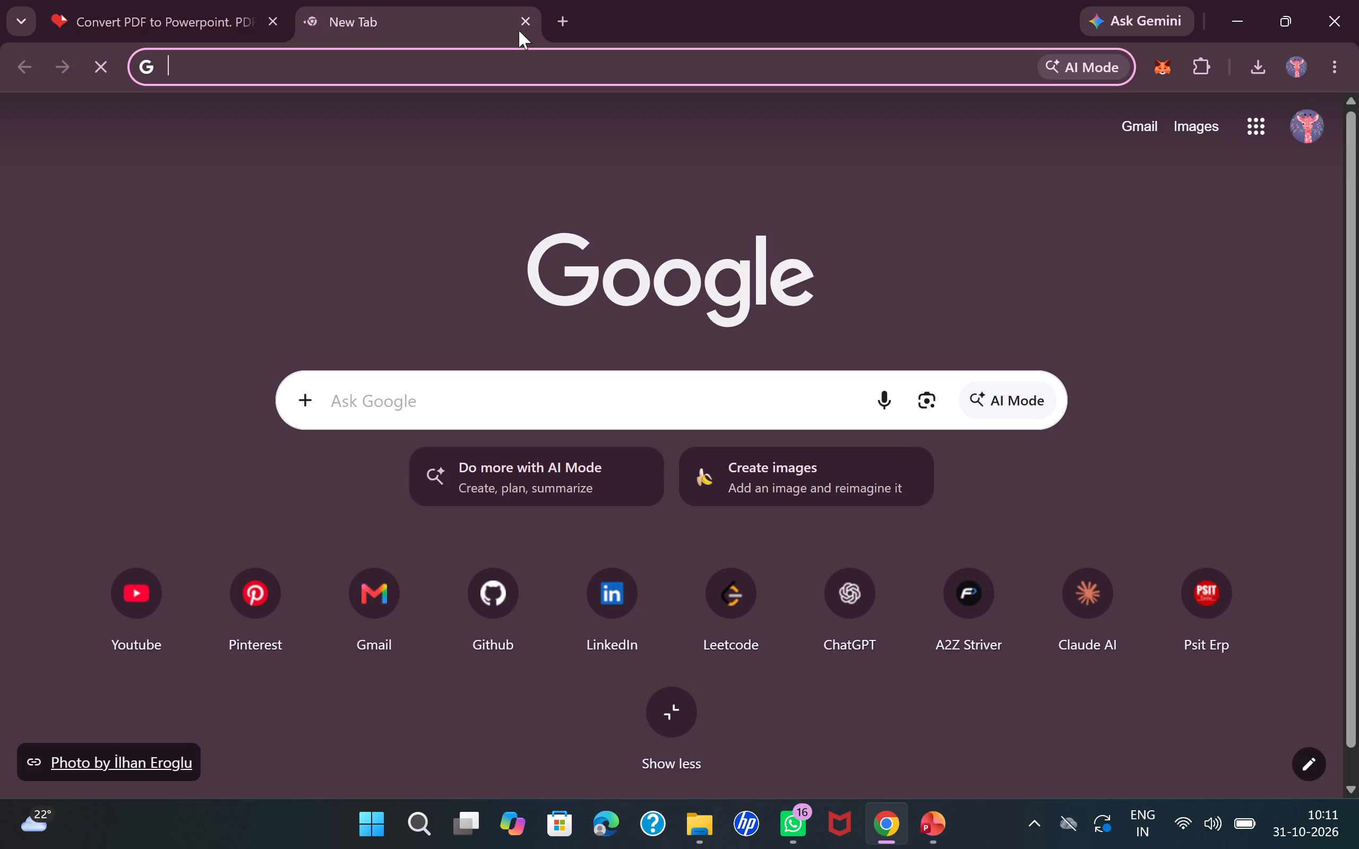
click(528, 18)
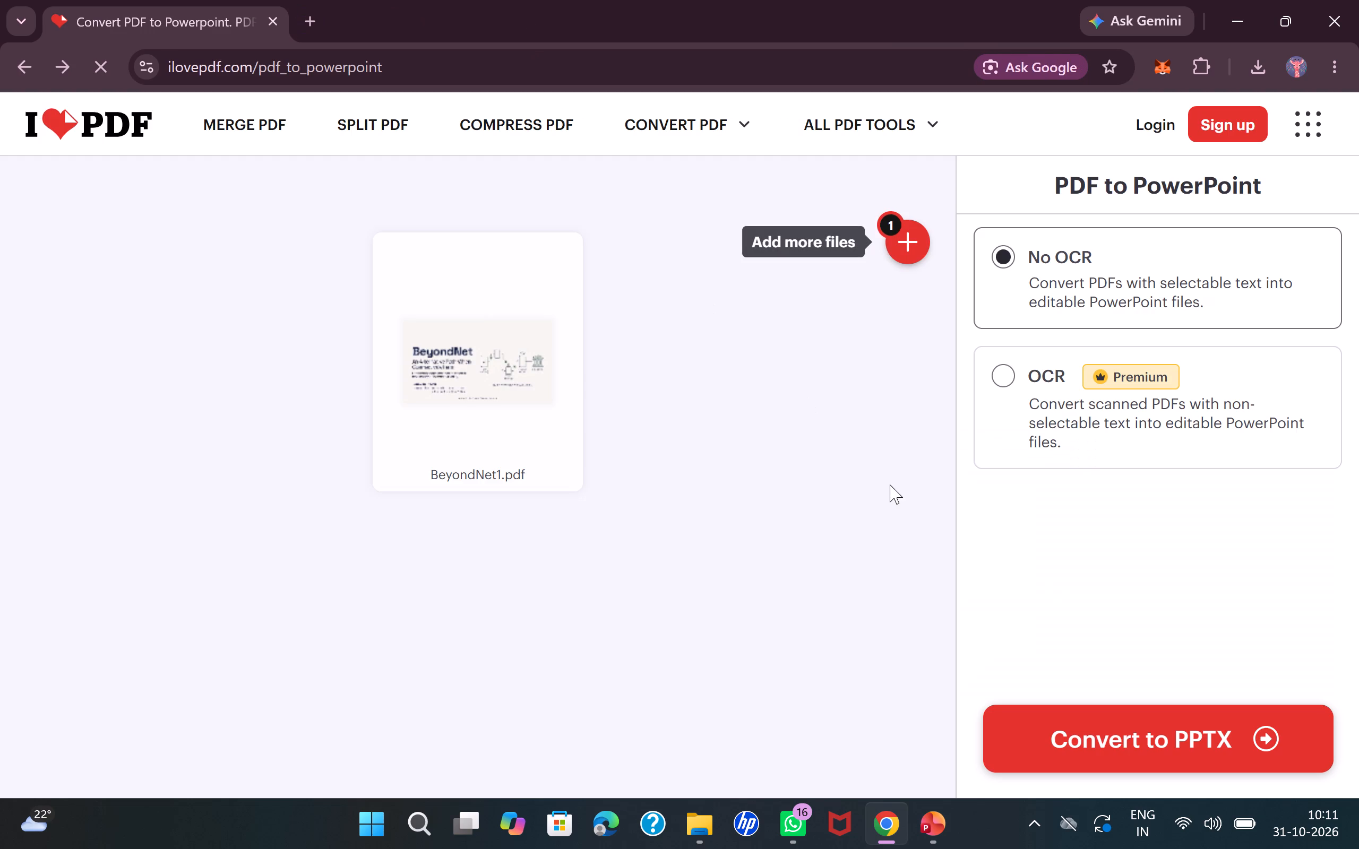
click(1123, 732)
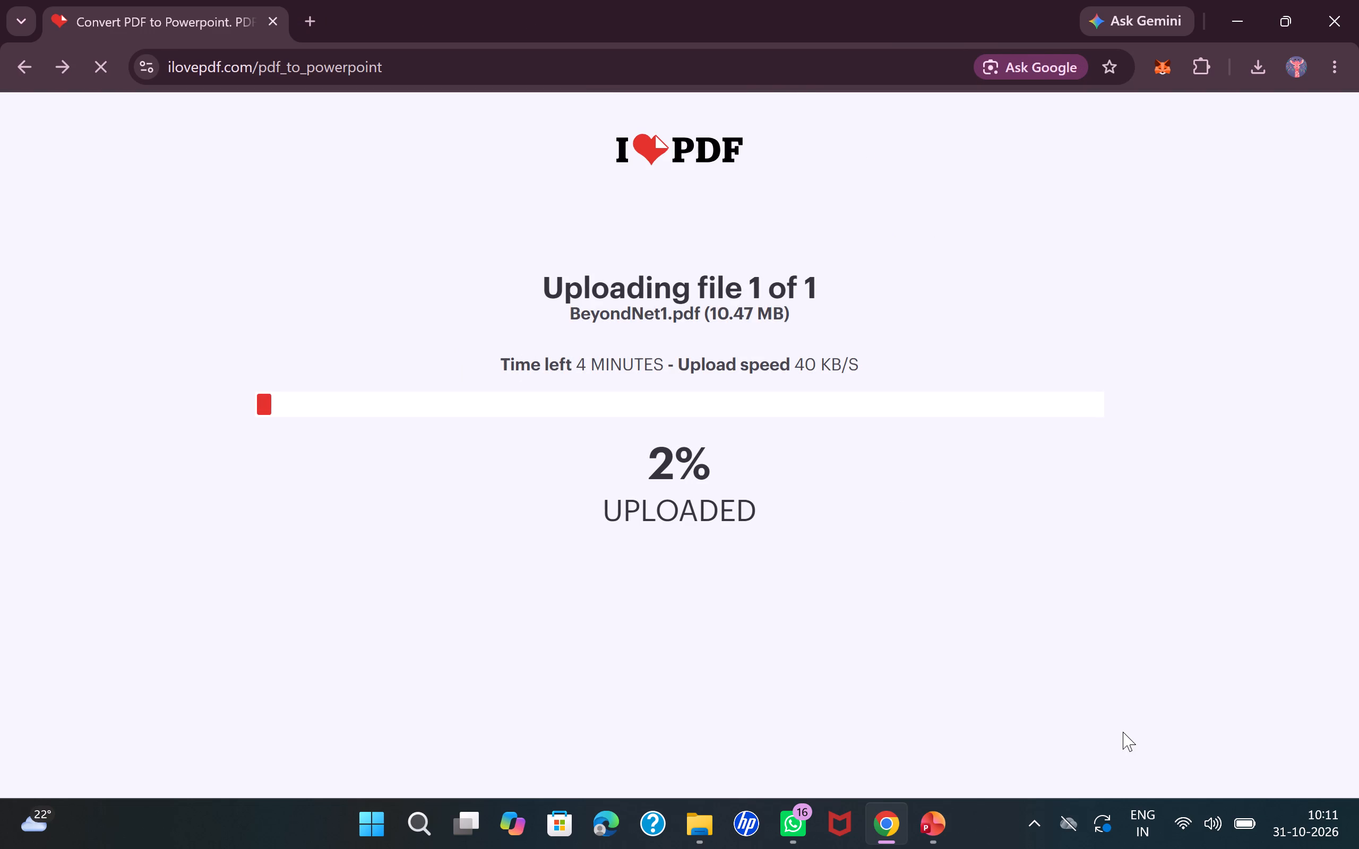
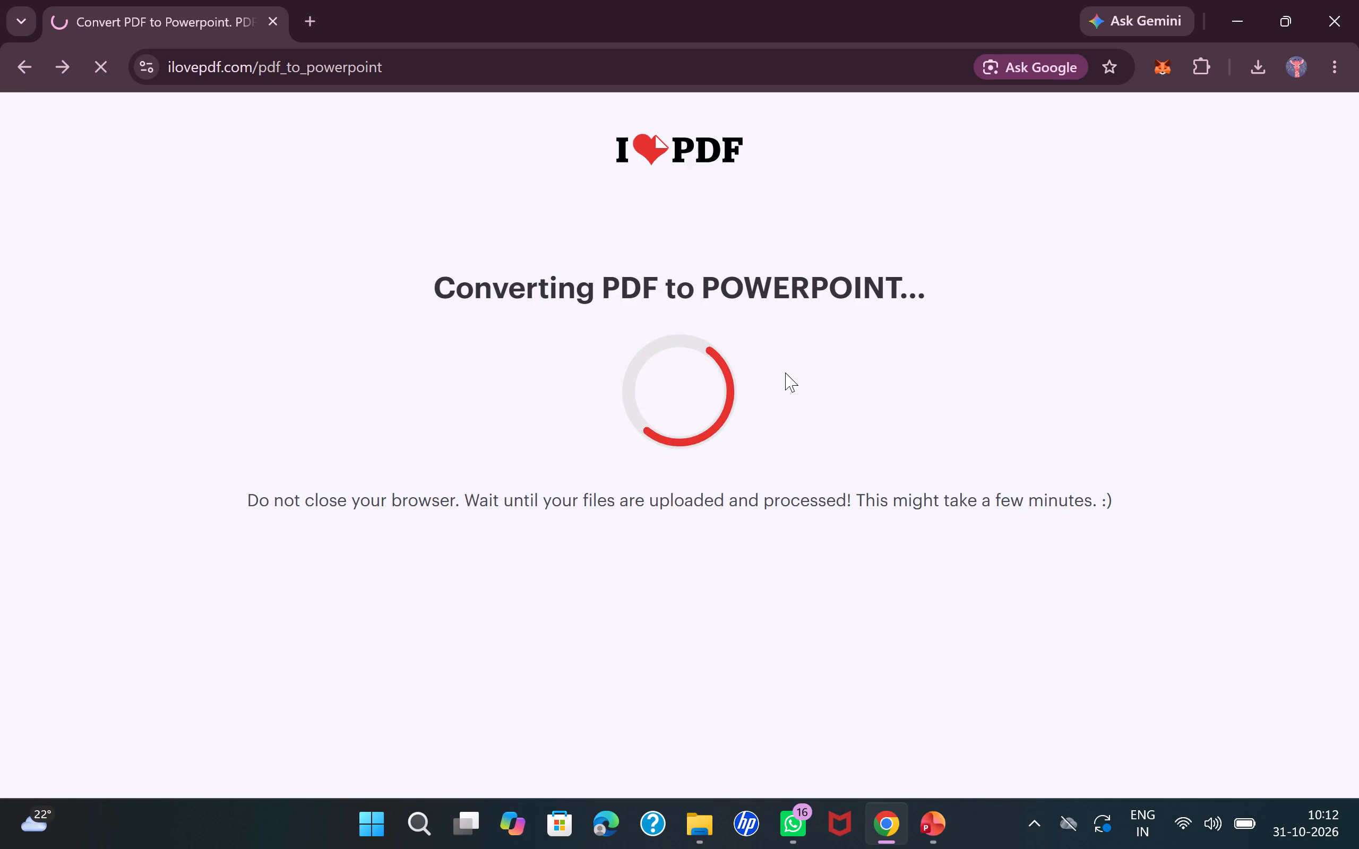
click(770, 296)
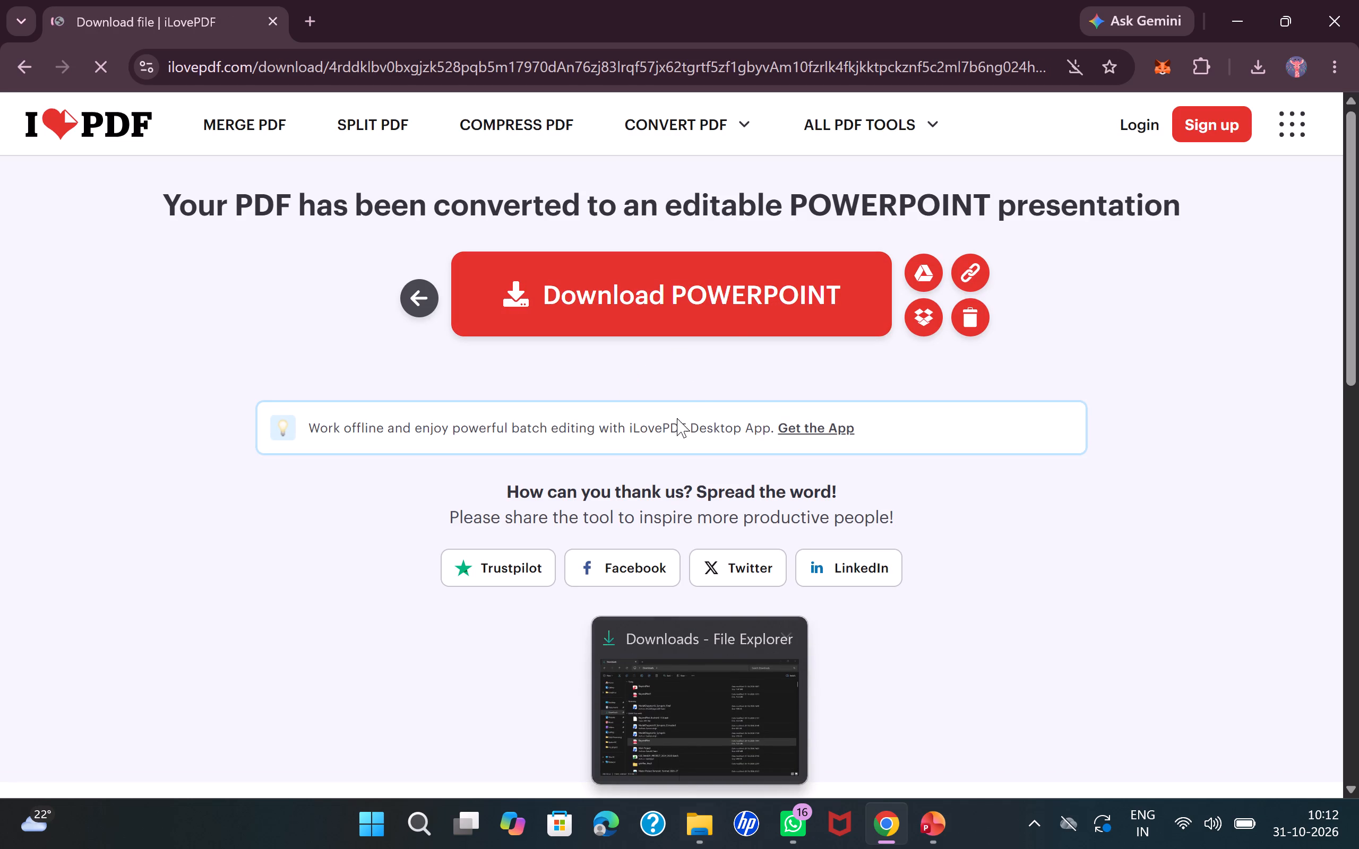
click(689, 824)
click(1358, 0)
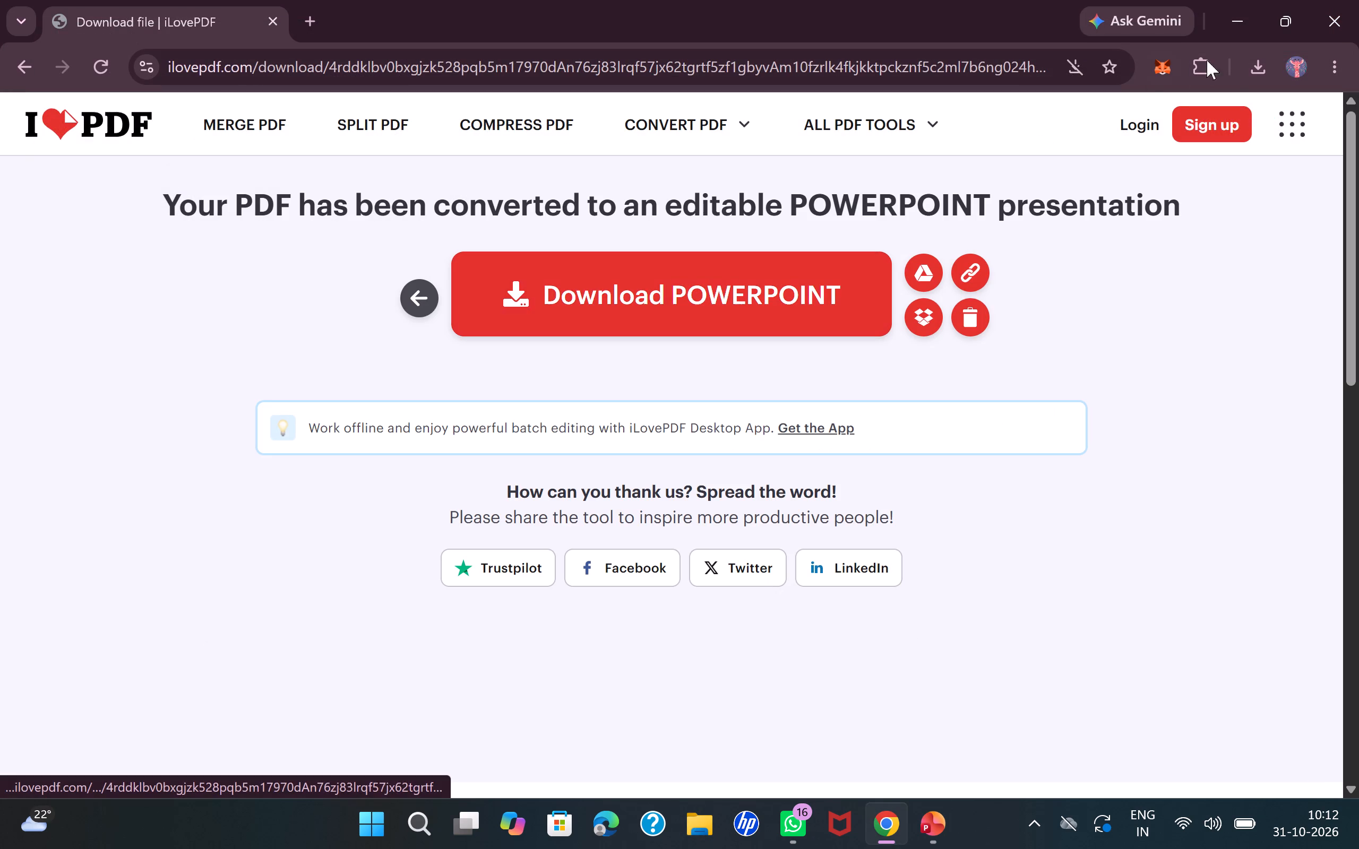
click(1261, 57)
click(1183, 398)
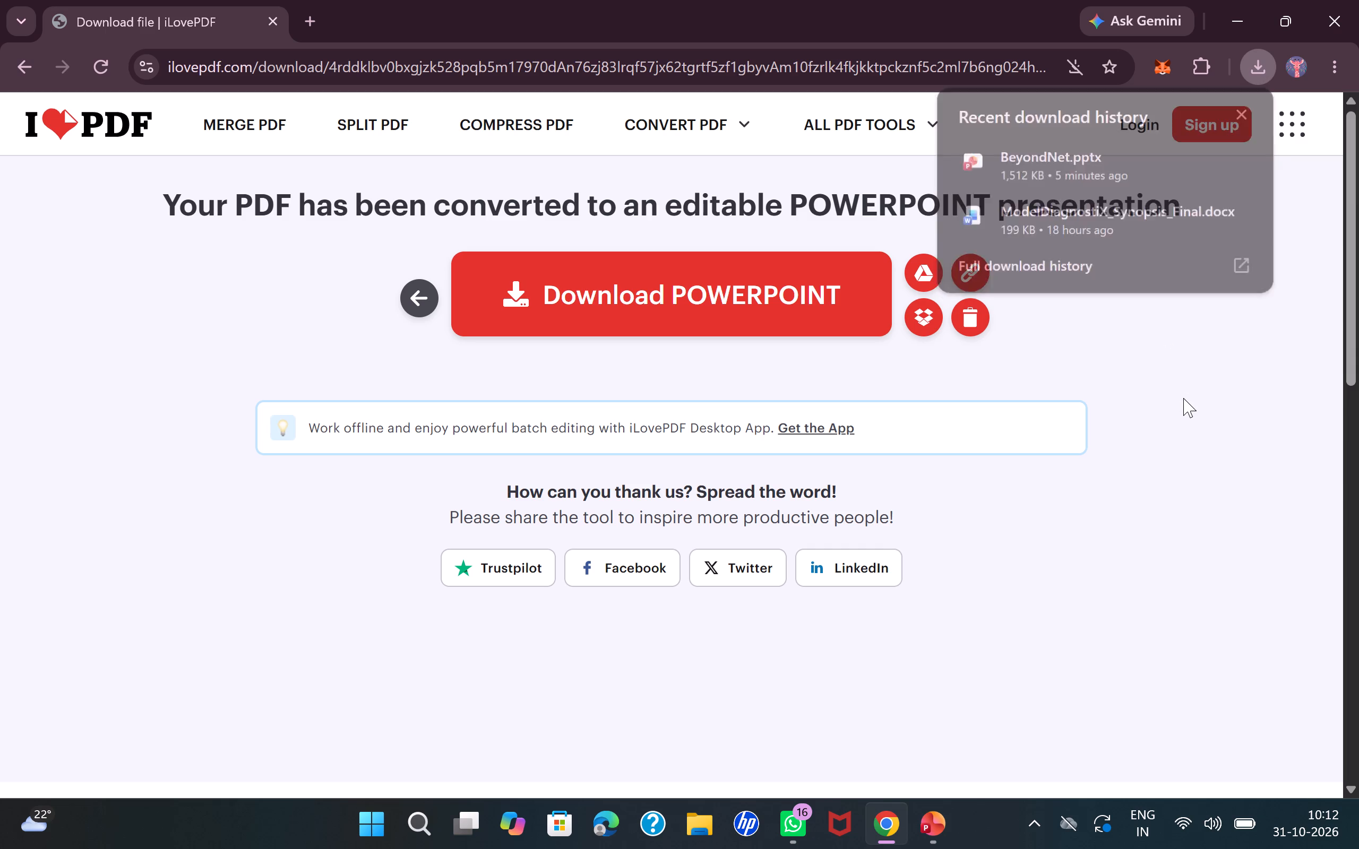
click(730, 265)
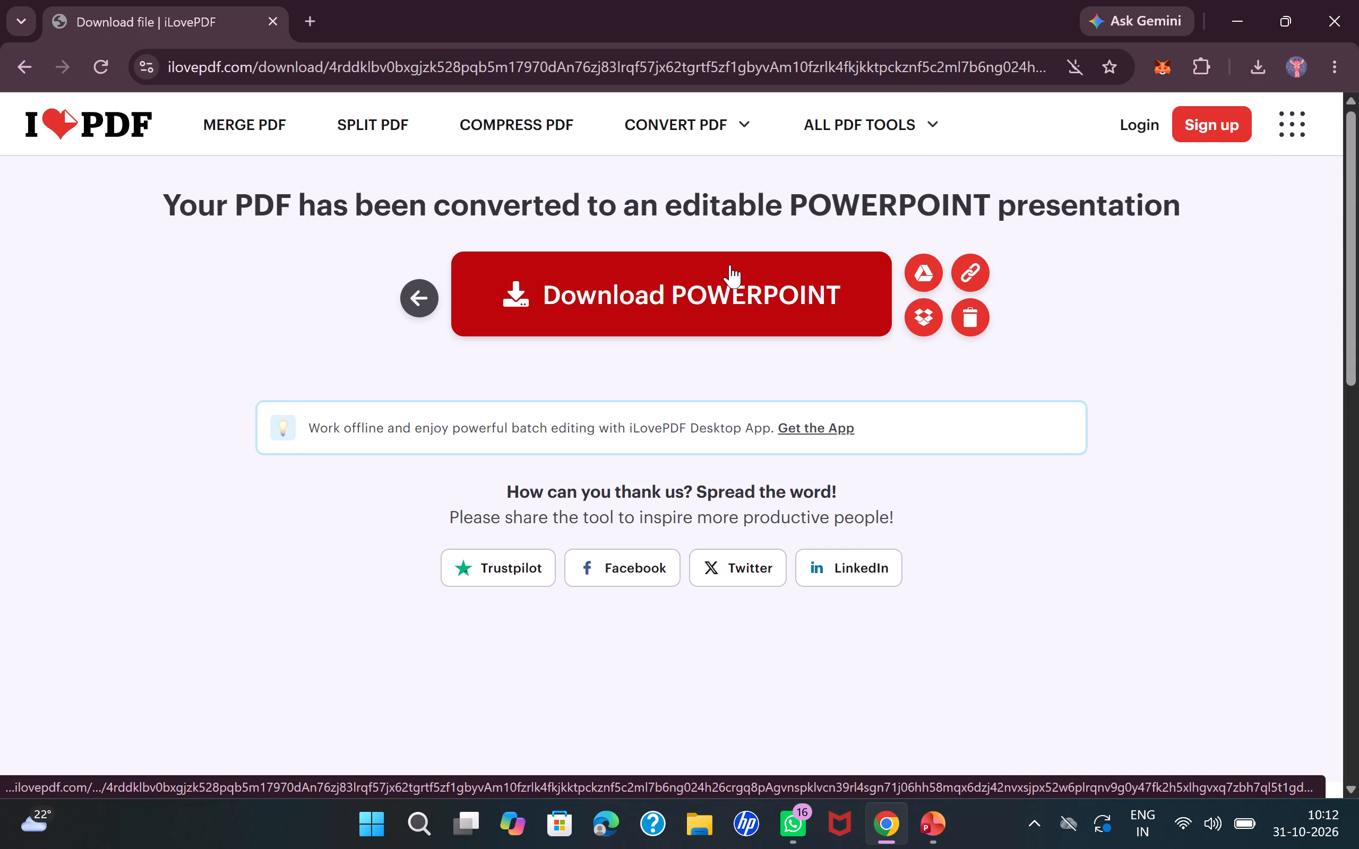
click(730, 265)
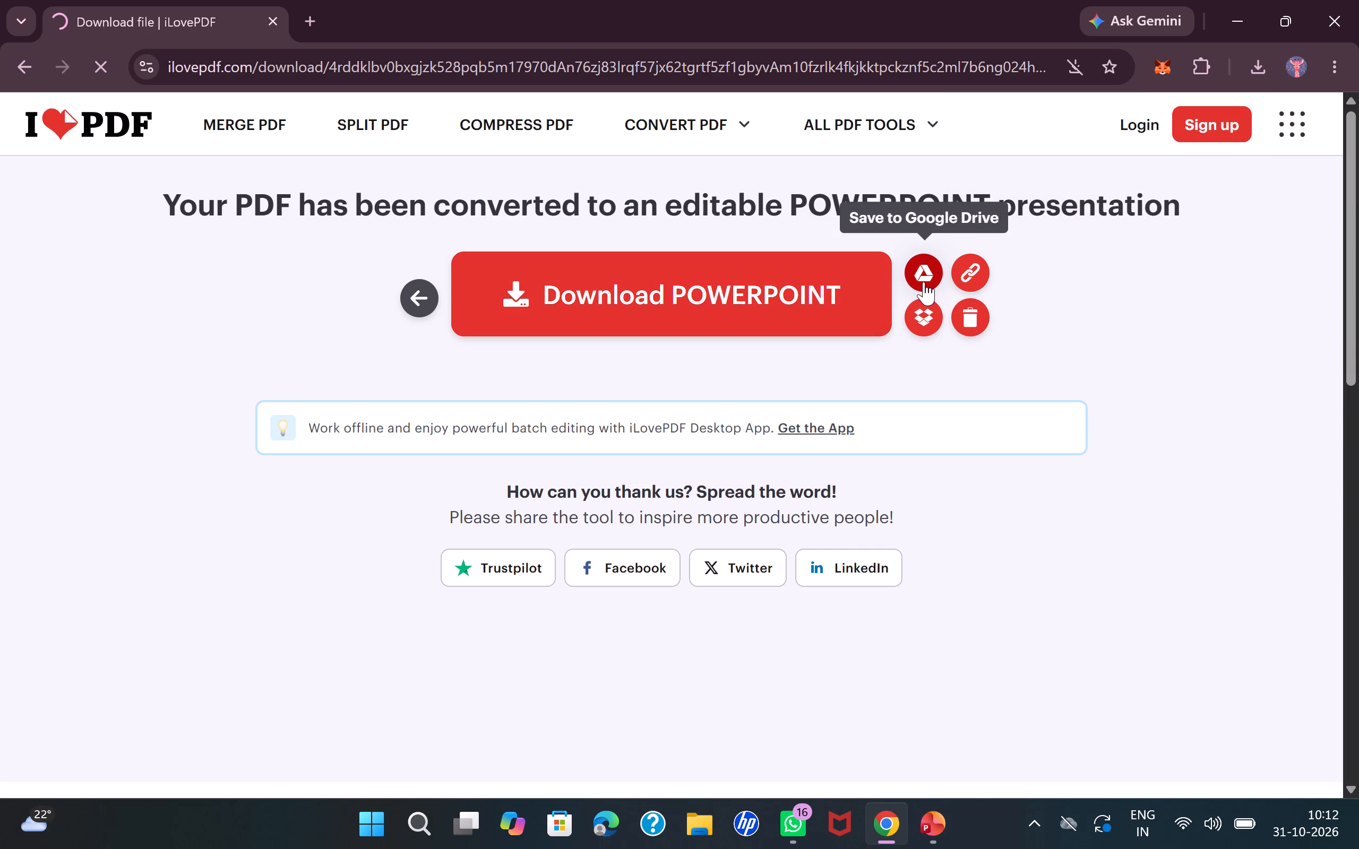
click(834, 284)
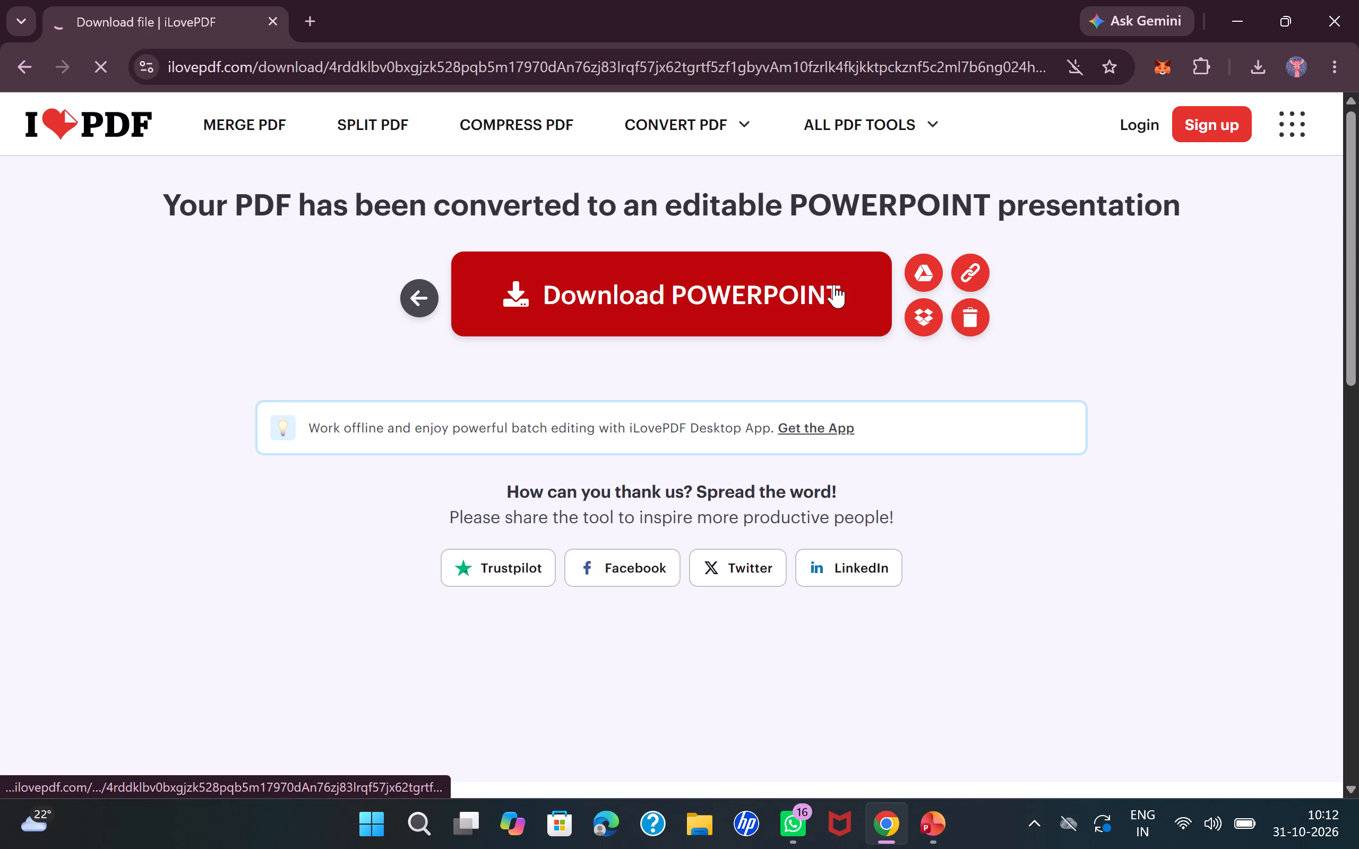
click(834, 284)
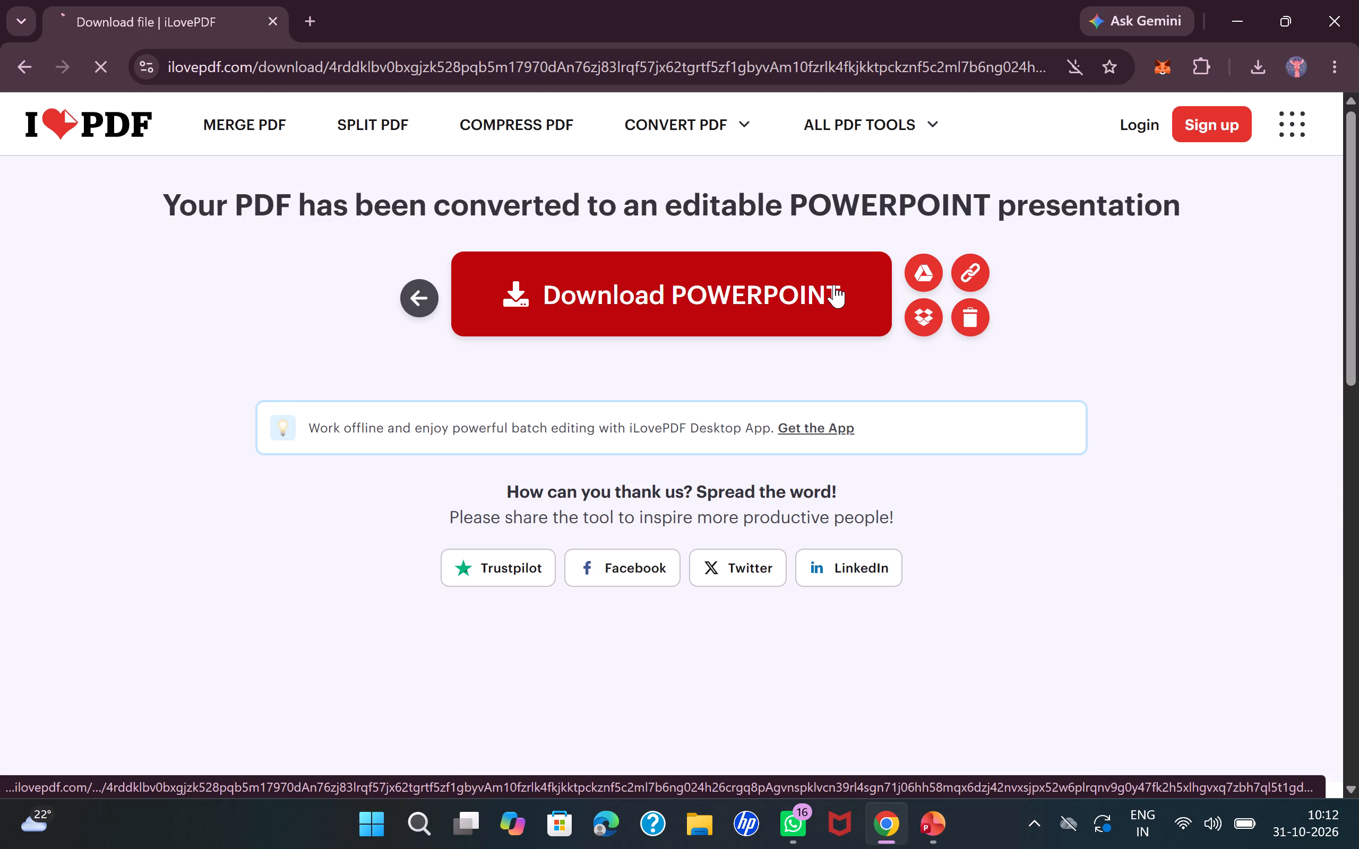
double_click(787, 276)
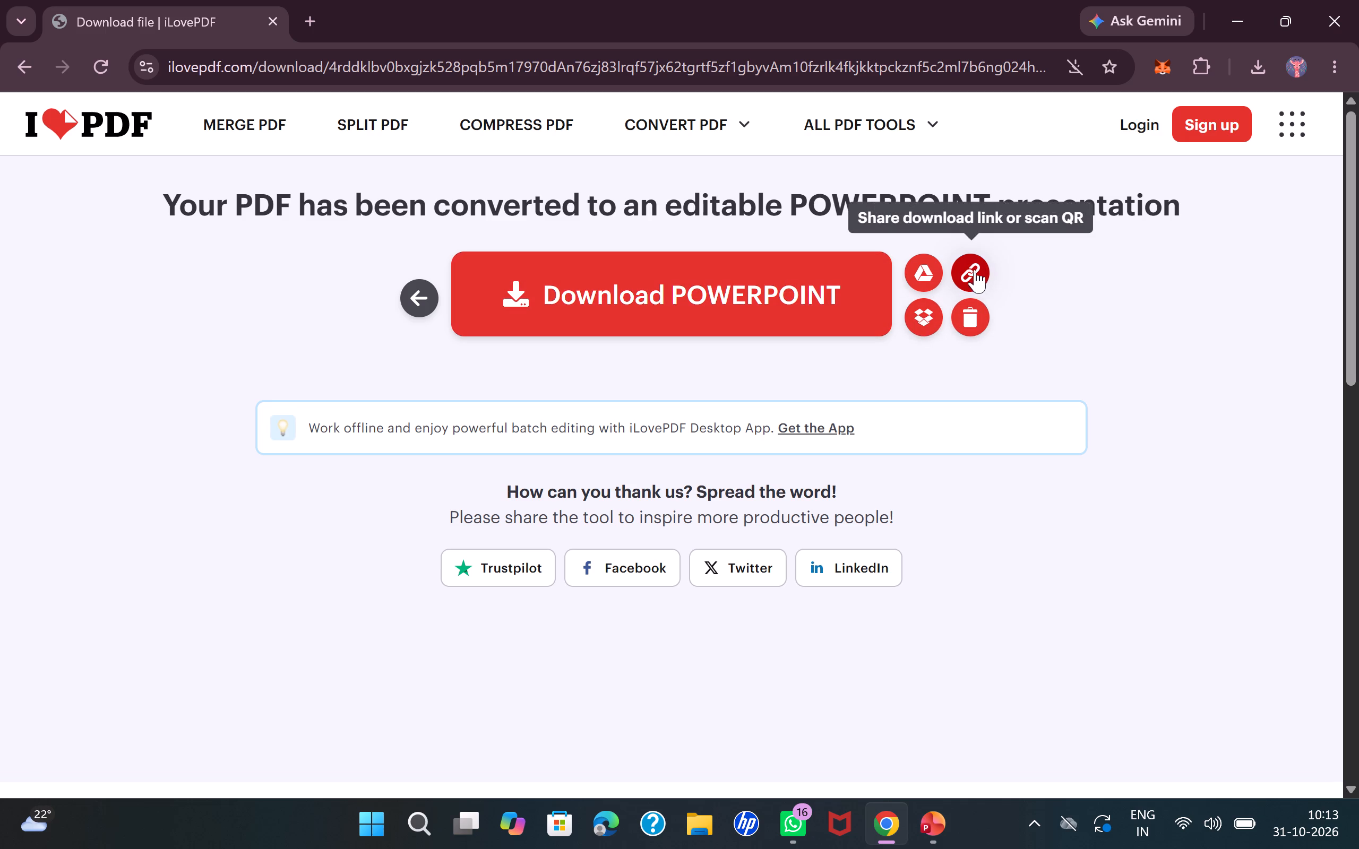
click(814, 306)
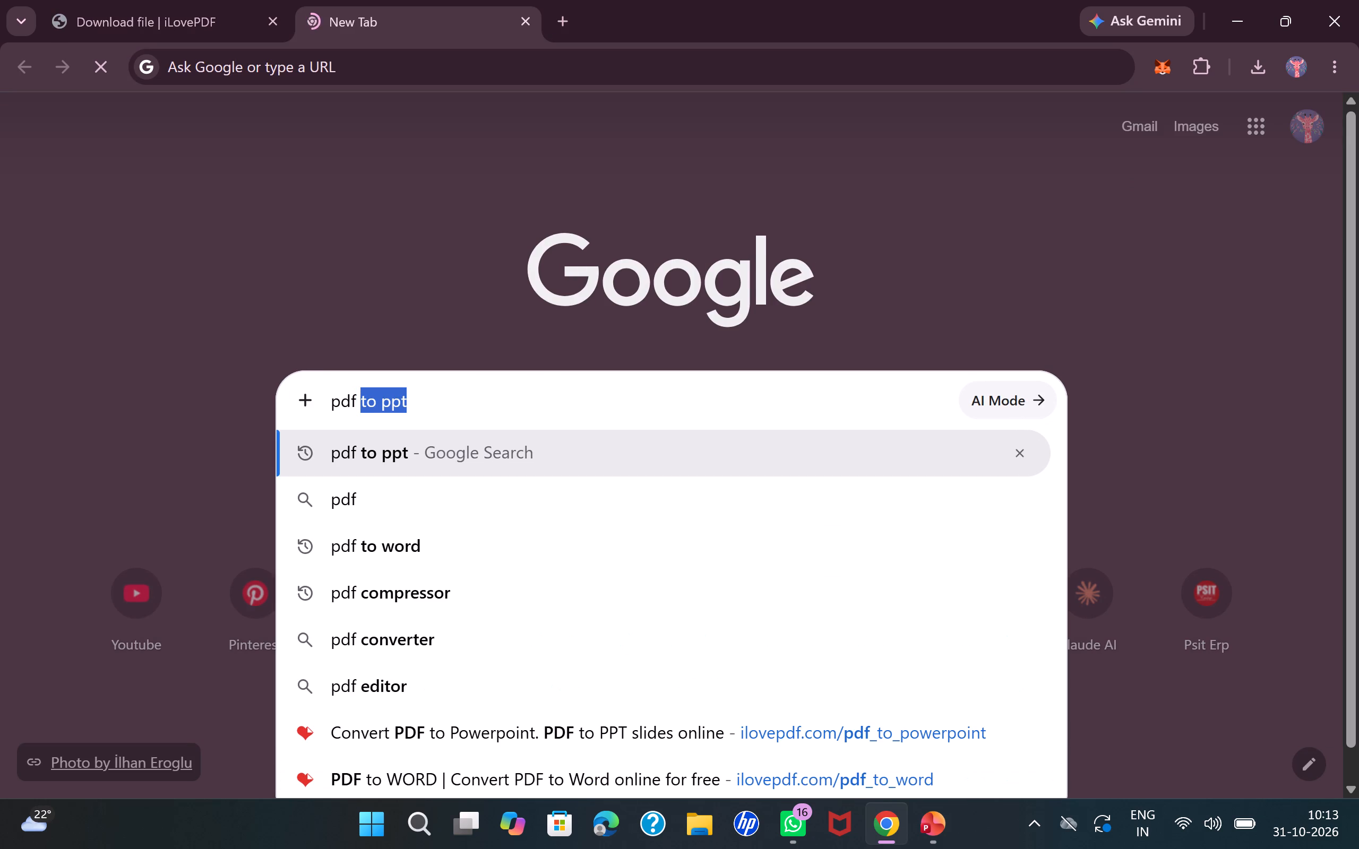
key(Right)
key(Return)
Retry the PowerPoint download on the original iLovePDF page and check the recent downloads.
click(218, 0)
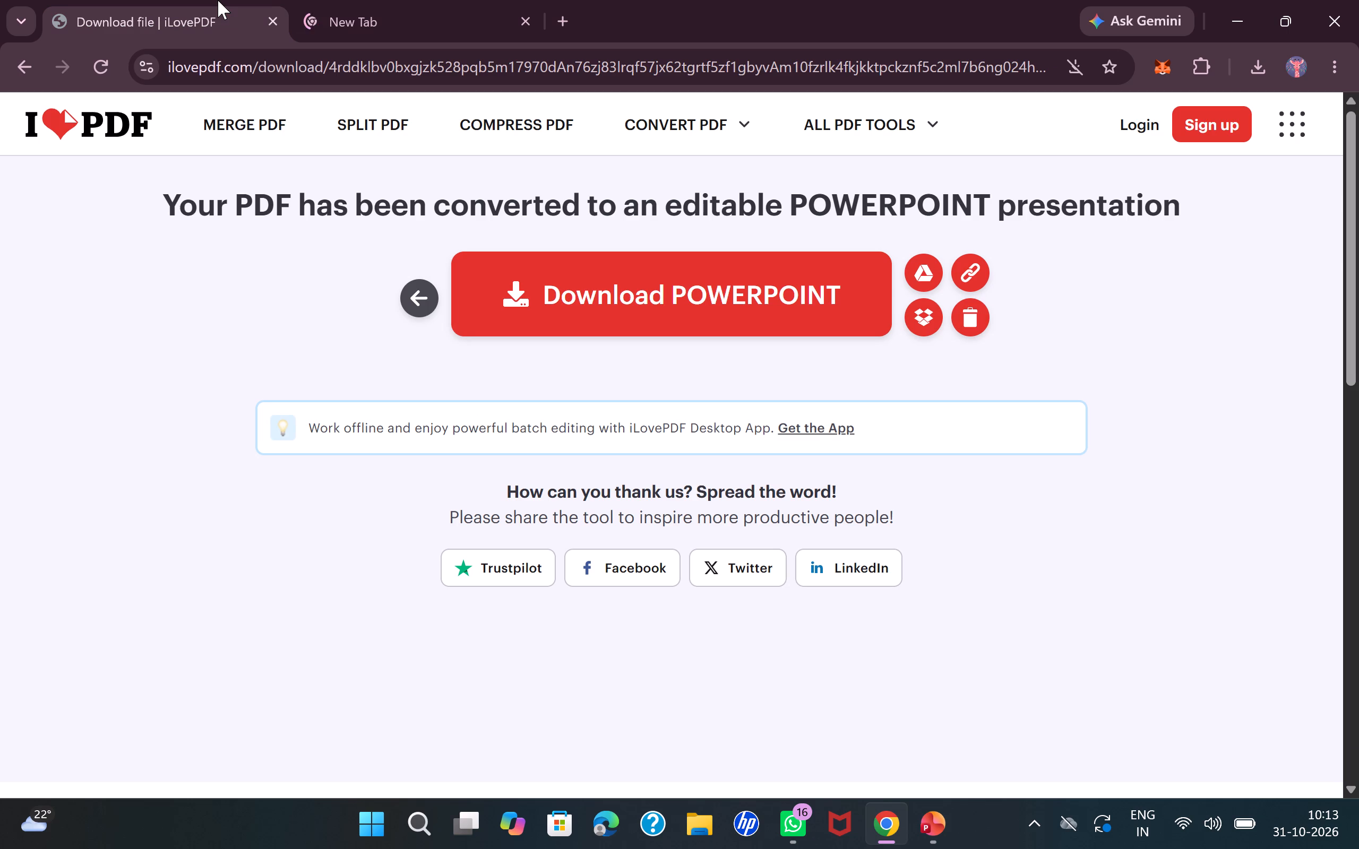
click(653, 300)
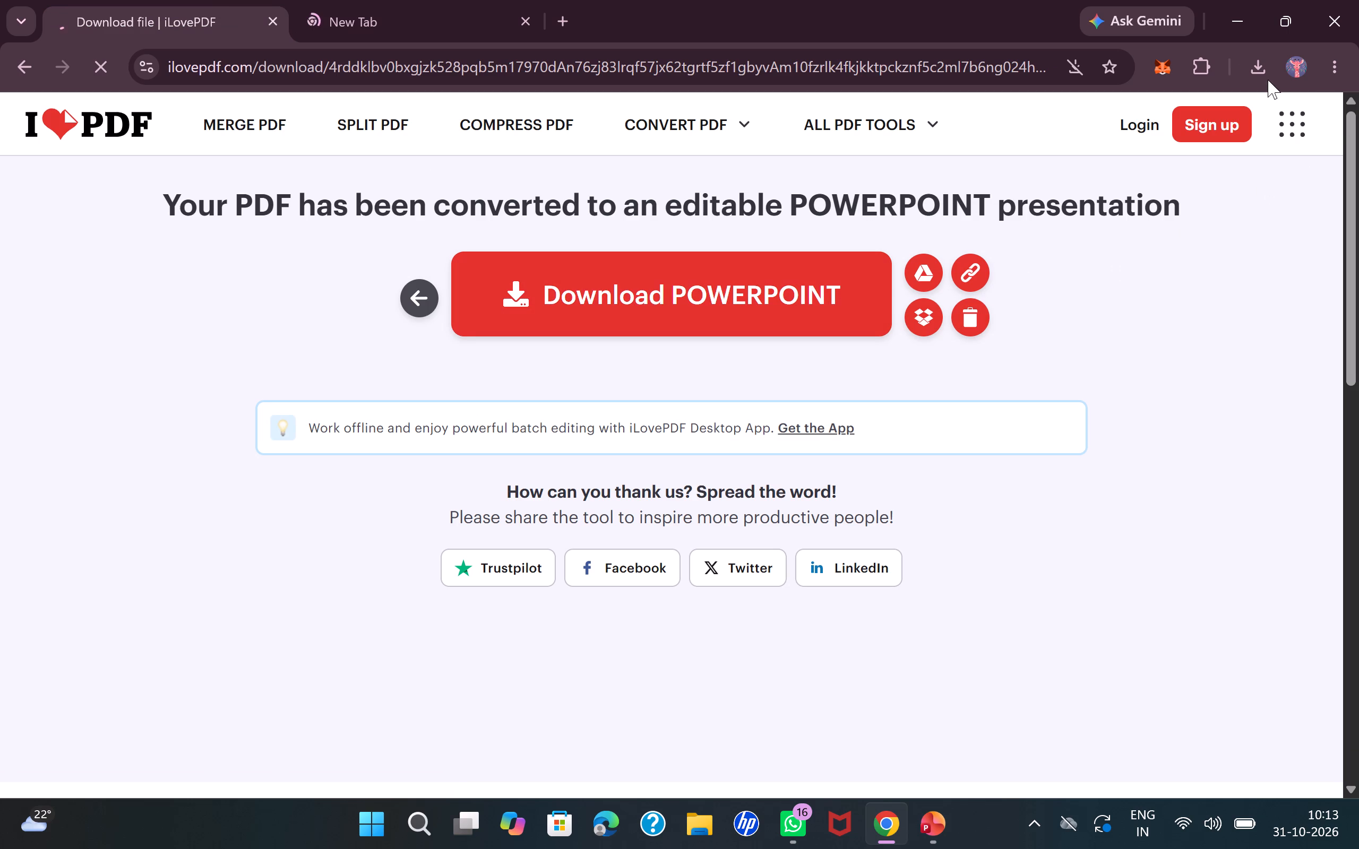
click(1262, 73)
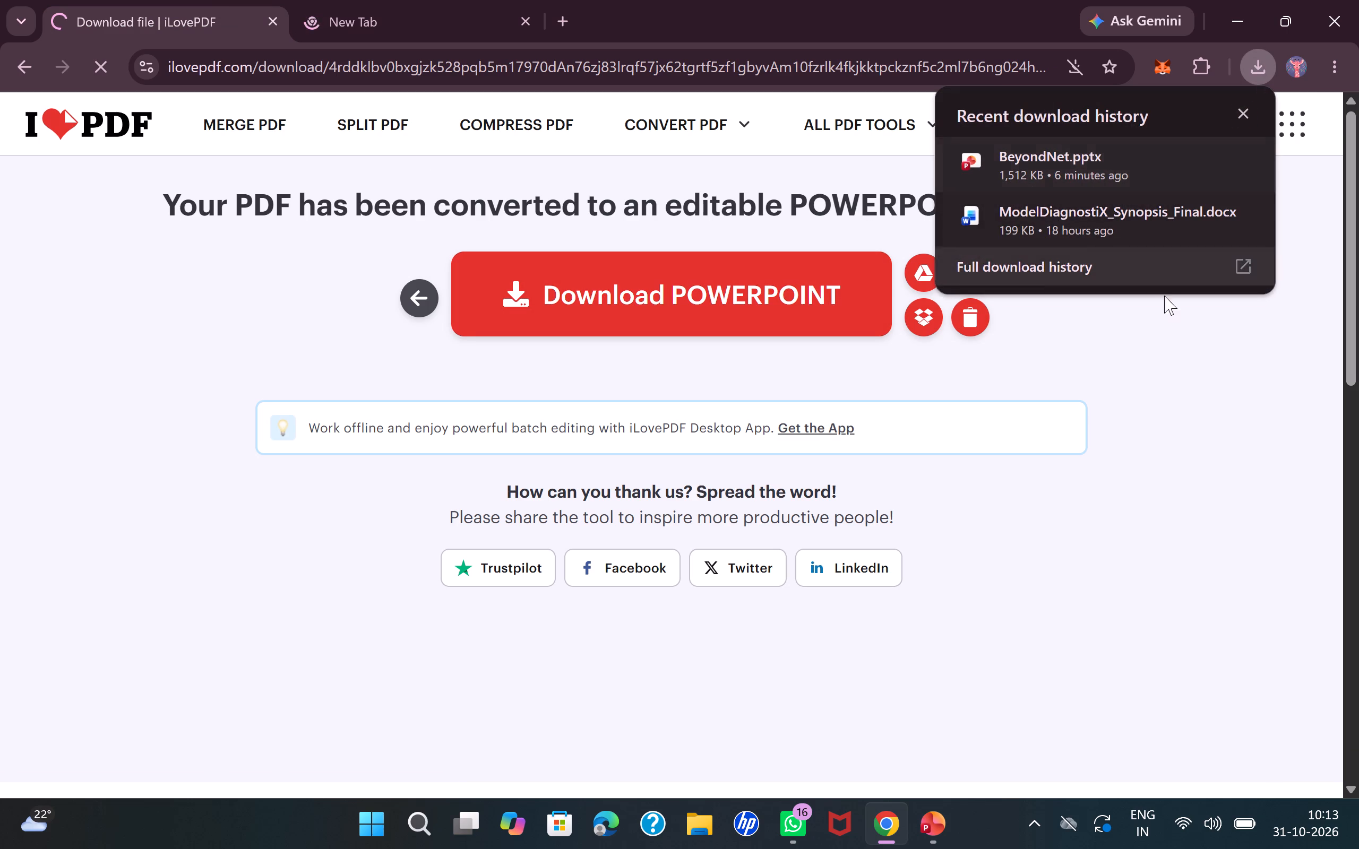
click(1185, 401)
Open iLovePDF's PDF to PowerPoint converter from the search results, choose BeyondNet1 from Downloads, and start converting it.
click(494, 0)
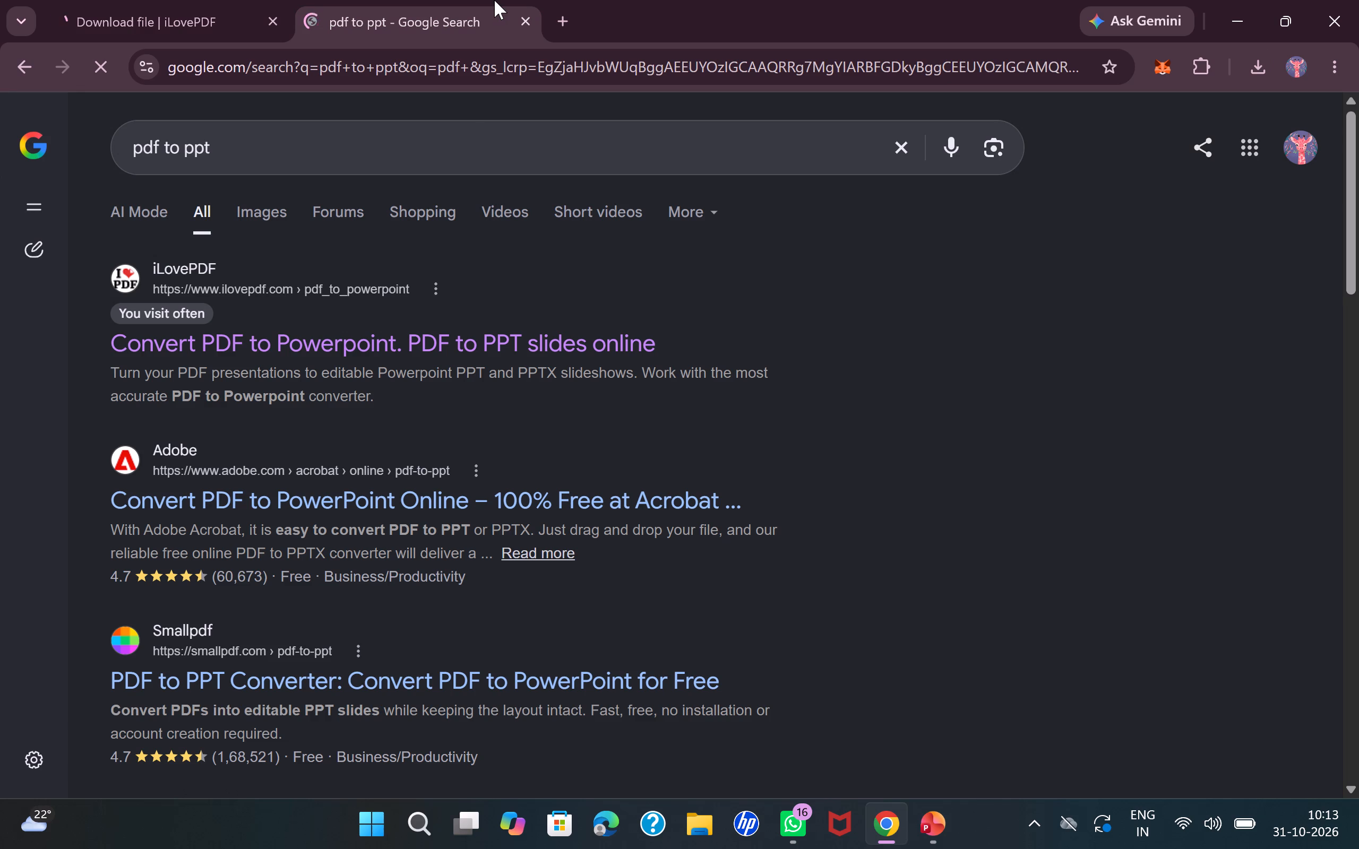
click(385, 324)
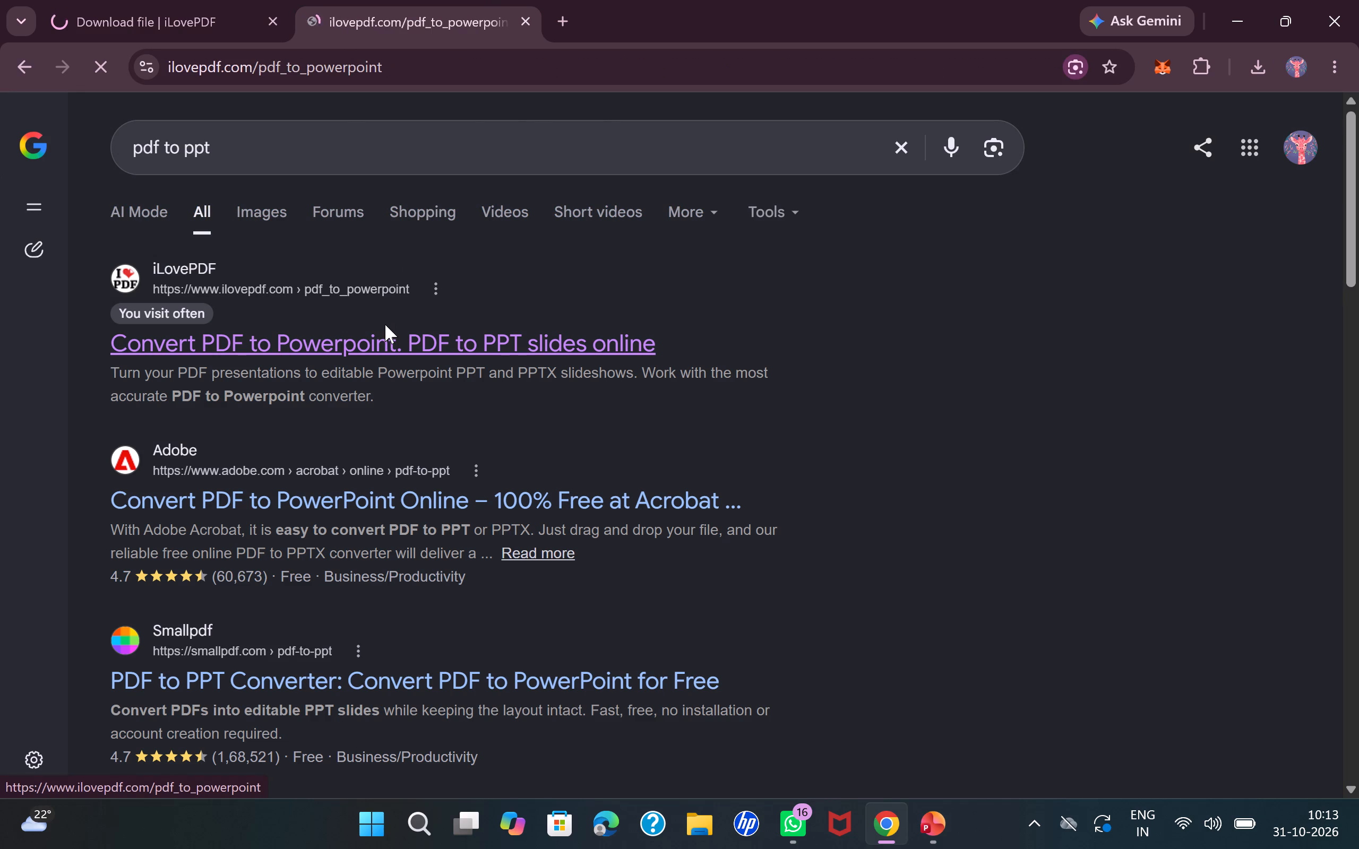
click(631, 395)
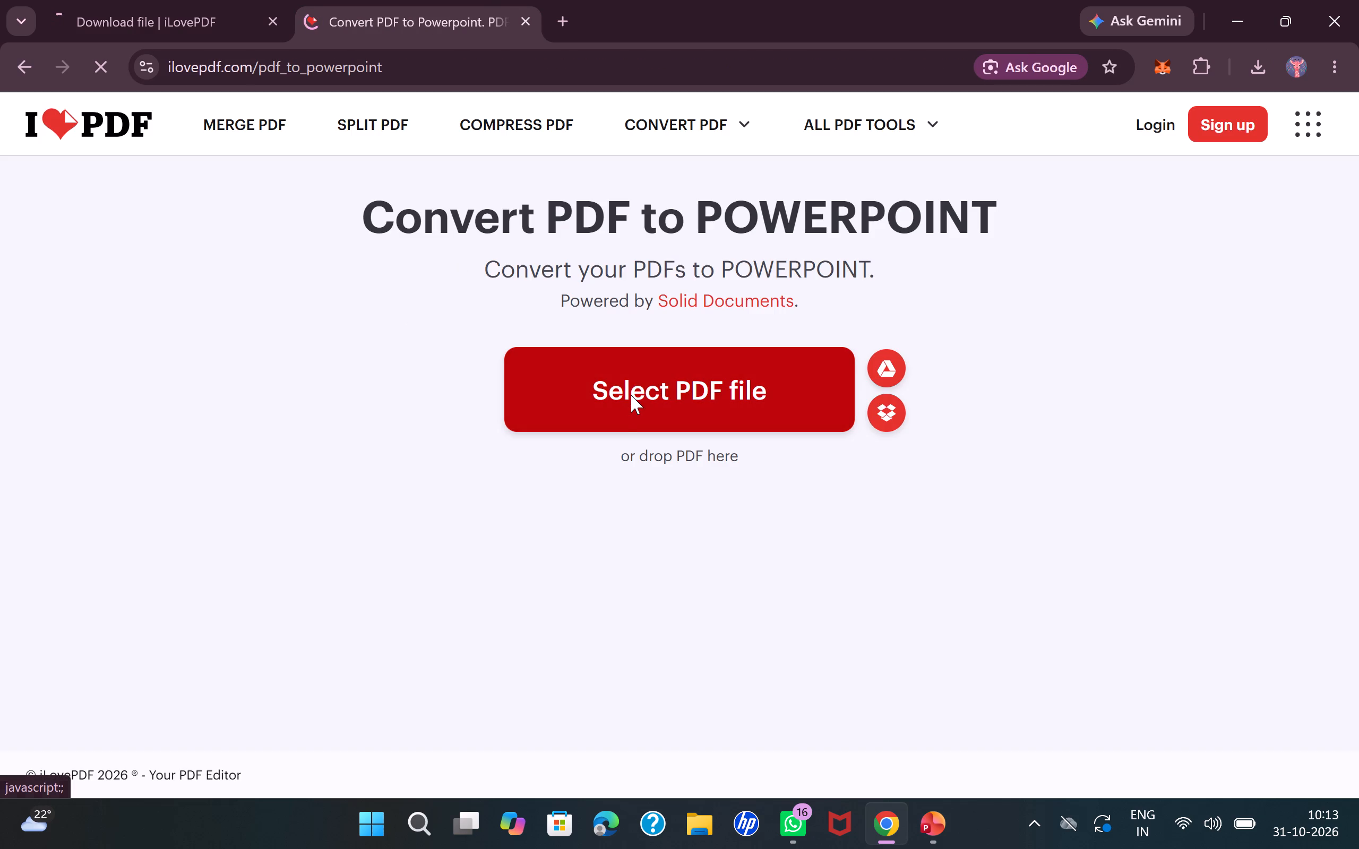
click(264, 190)
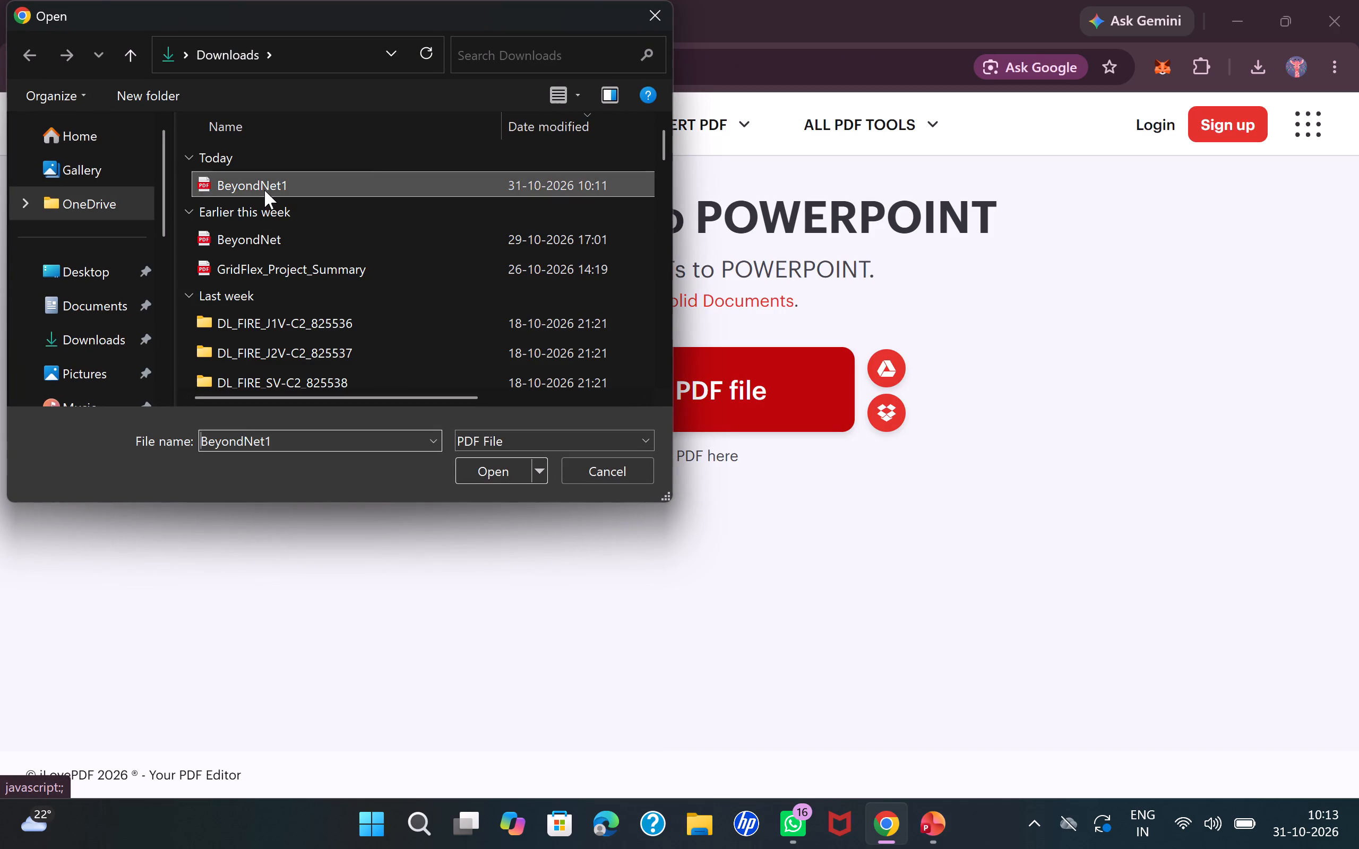
click(494, 469)
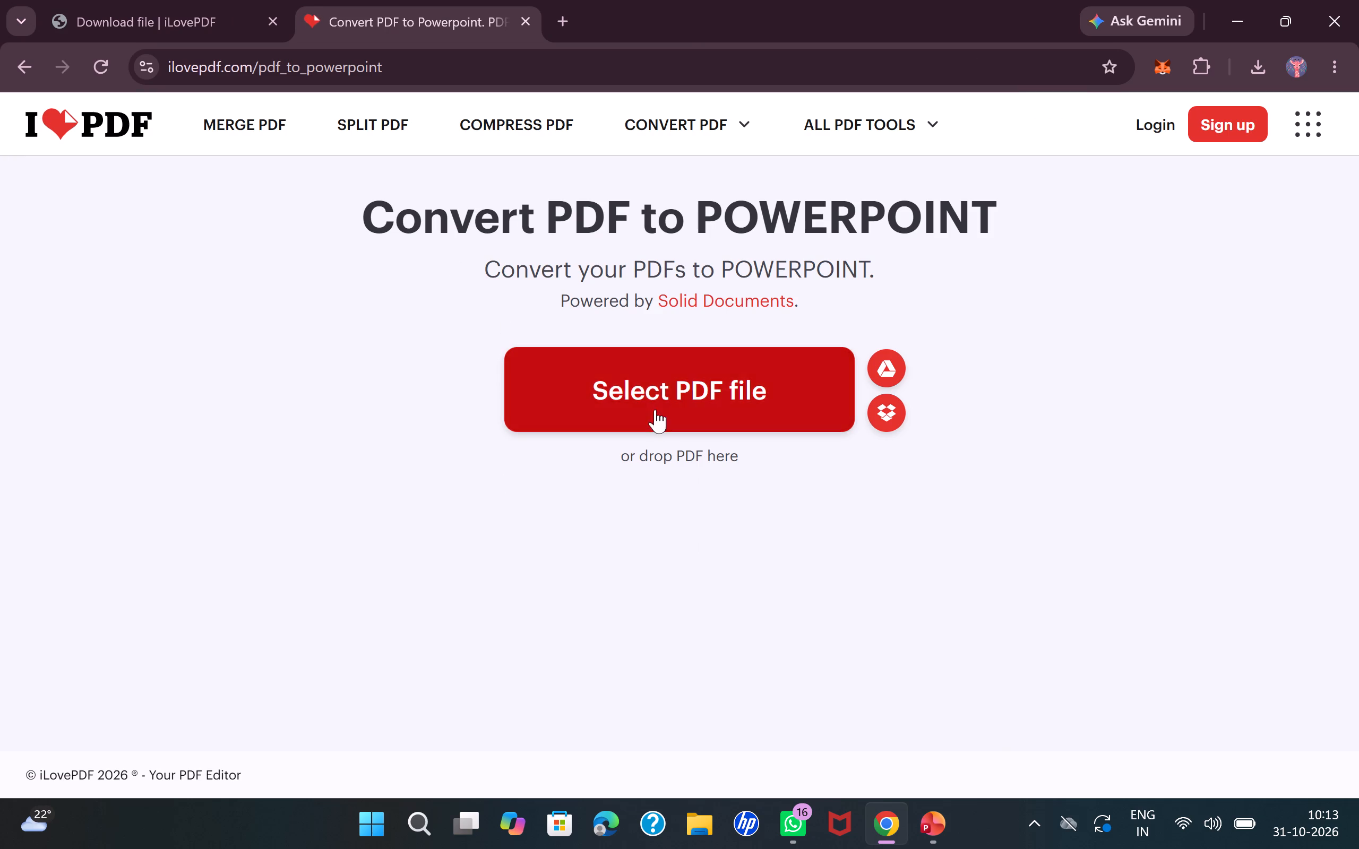
click(668, 424)
click(1062, 746)
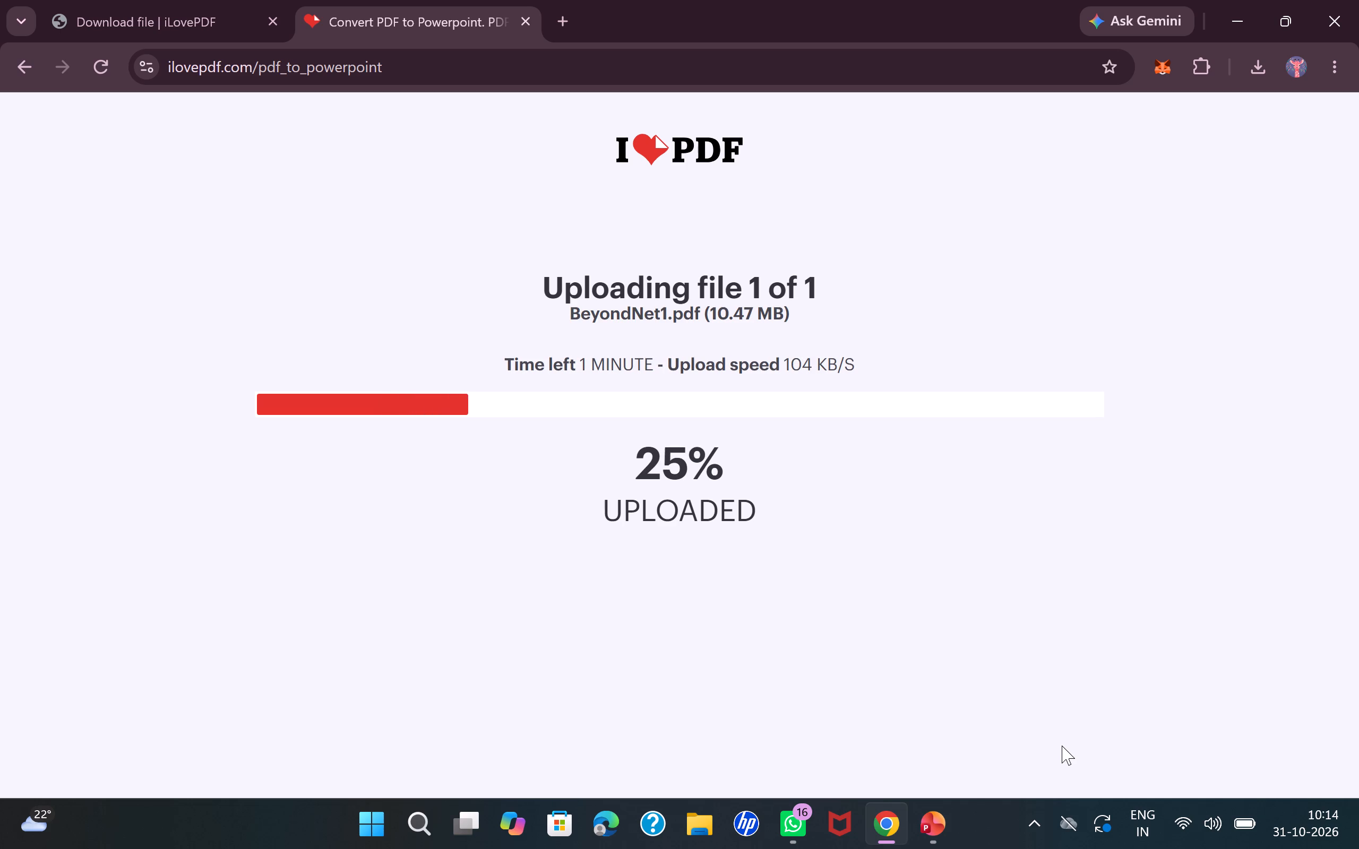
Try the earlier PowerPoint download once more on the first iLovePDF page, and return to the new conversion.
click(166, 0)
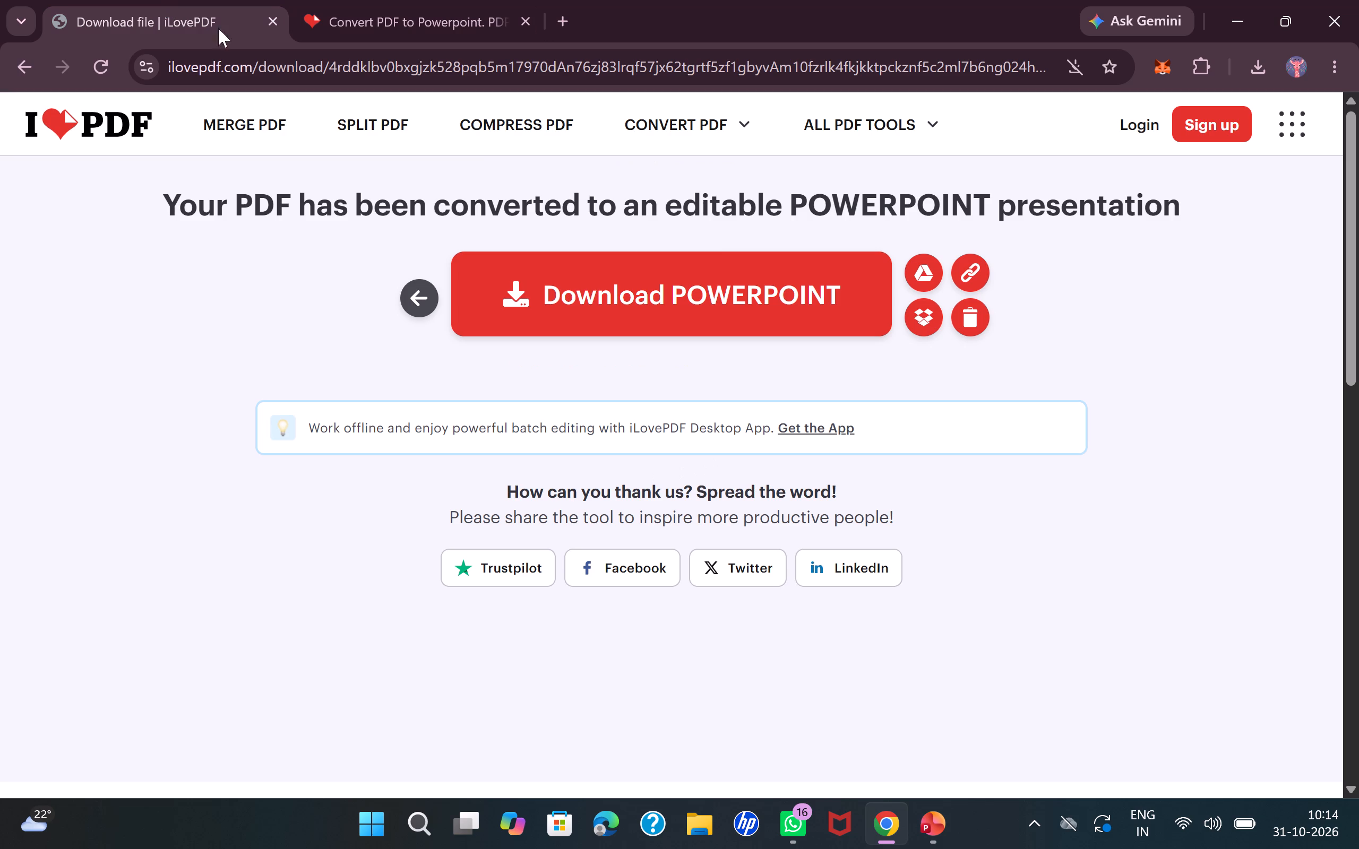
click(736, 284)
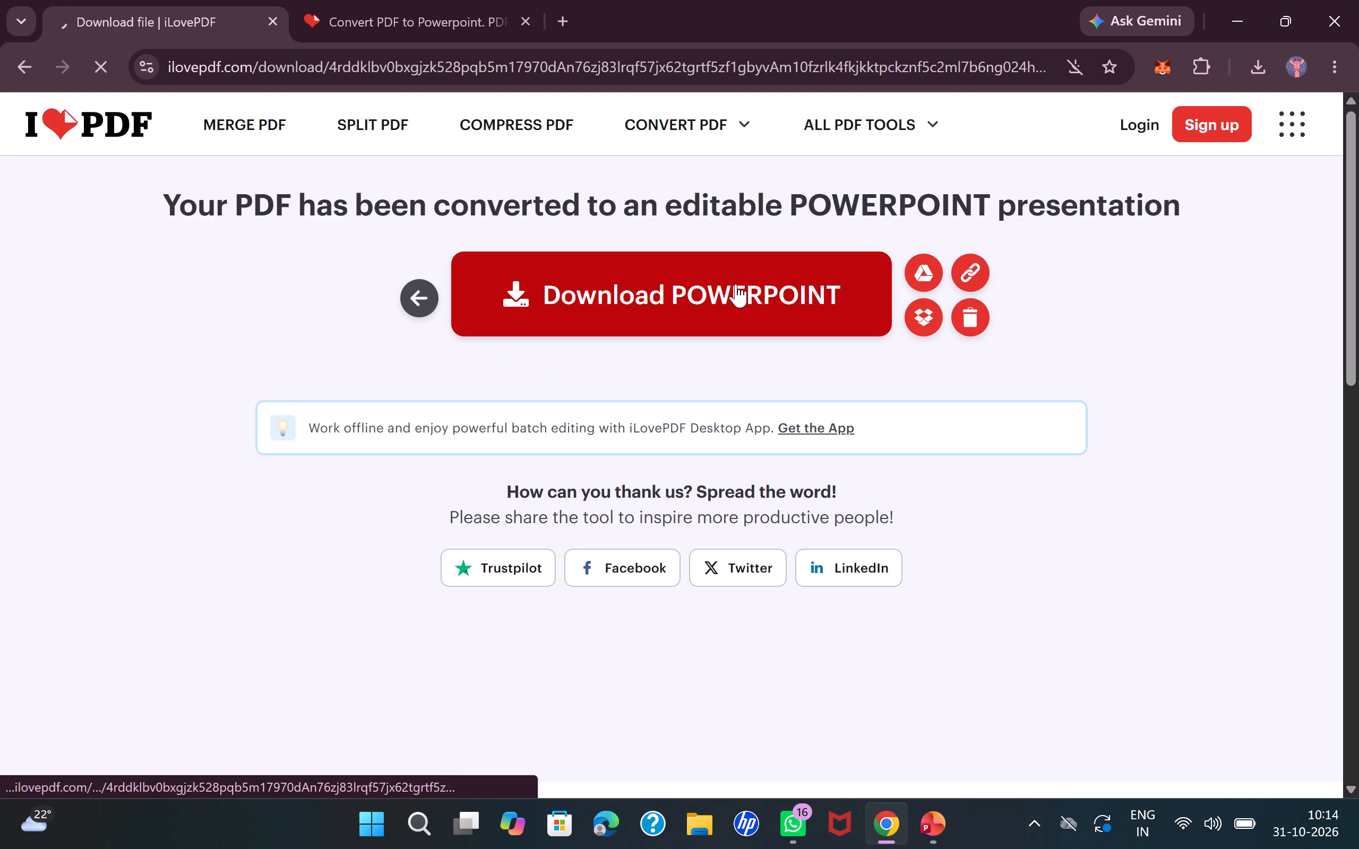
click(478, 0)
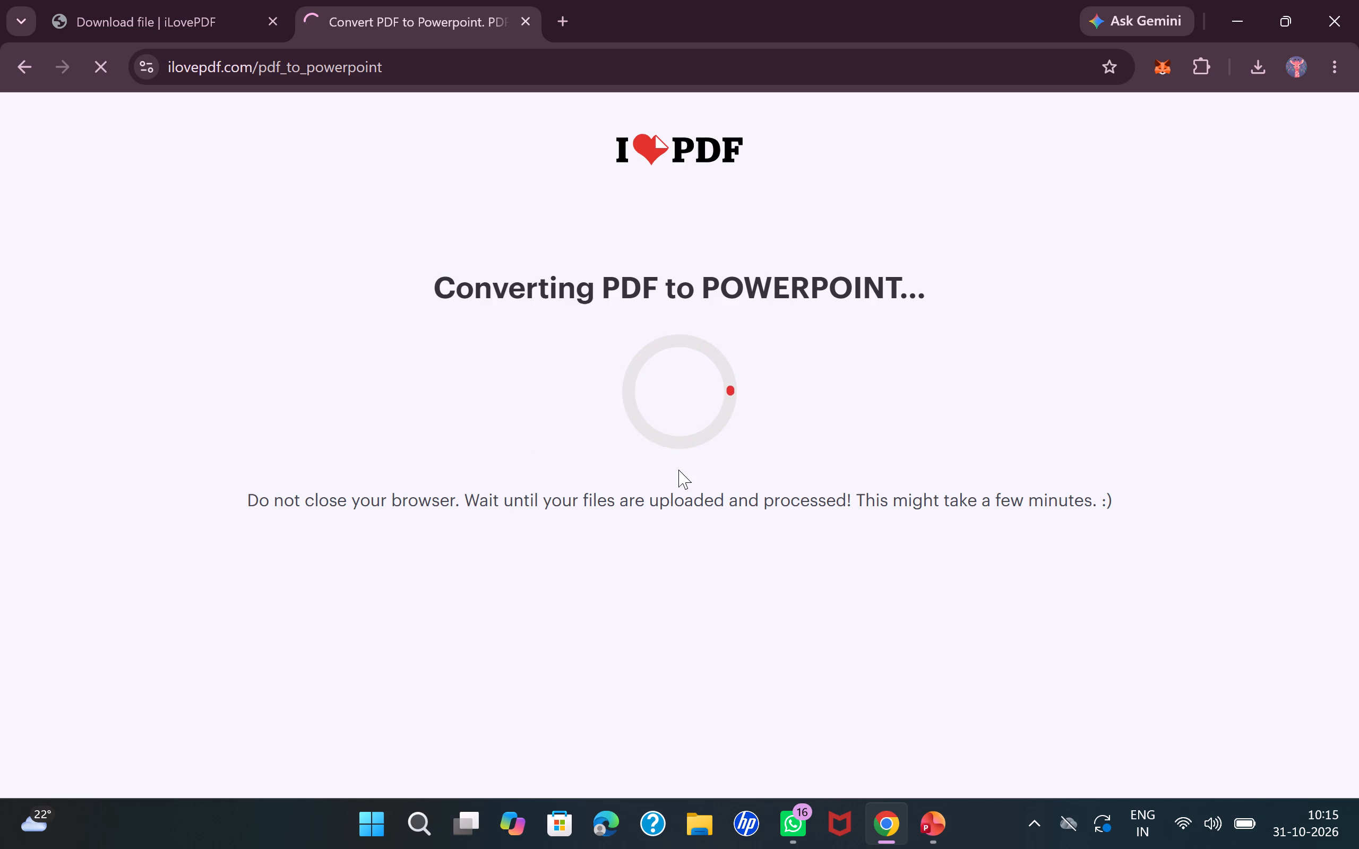
click(696, 285)
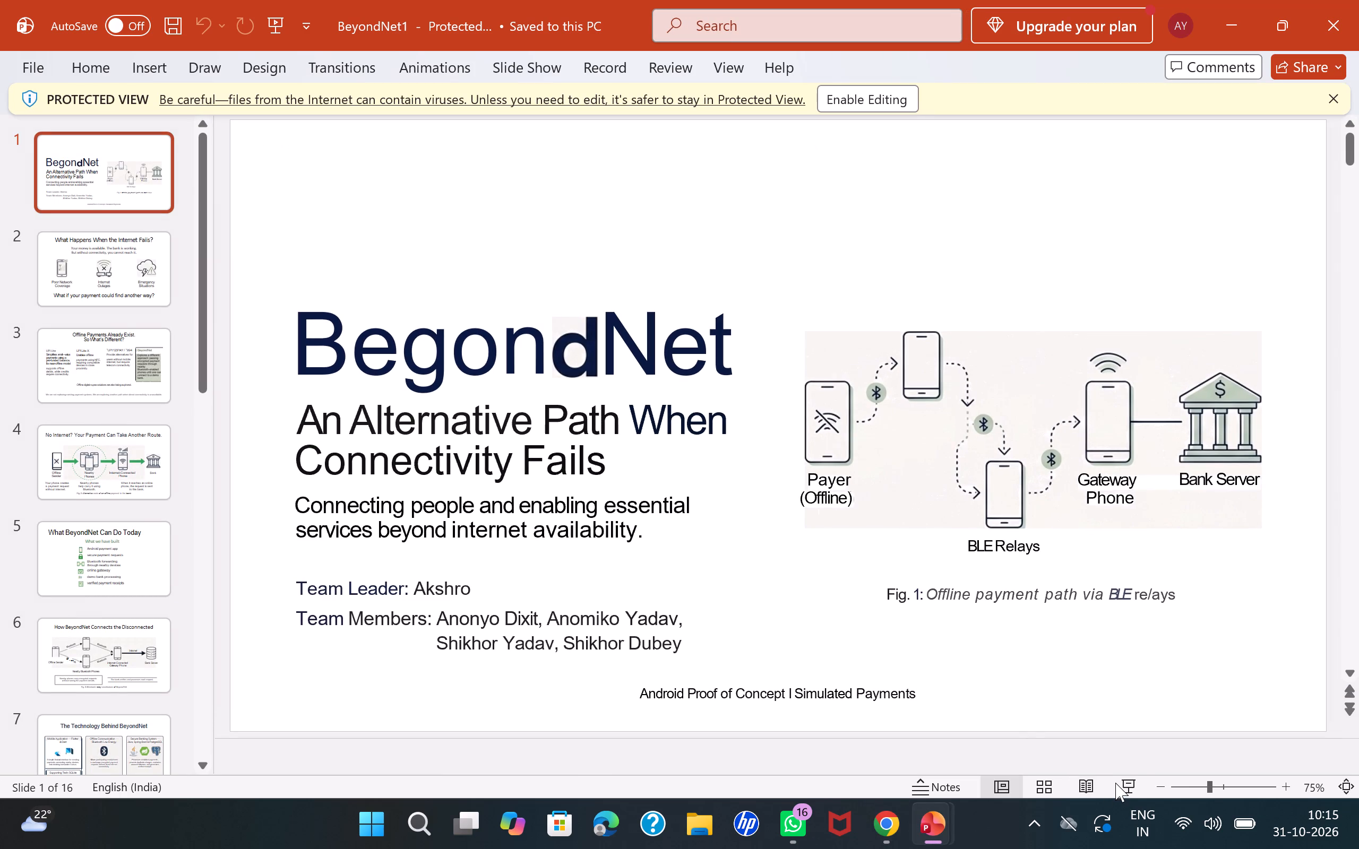
Preview the opening slides of BeyondNet1 as a slide show, return to the title slide, and exit the show.
click(1115, 783)
key(Right)
key(Right)
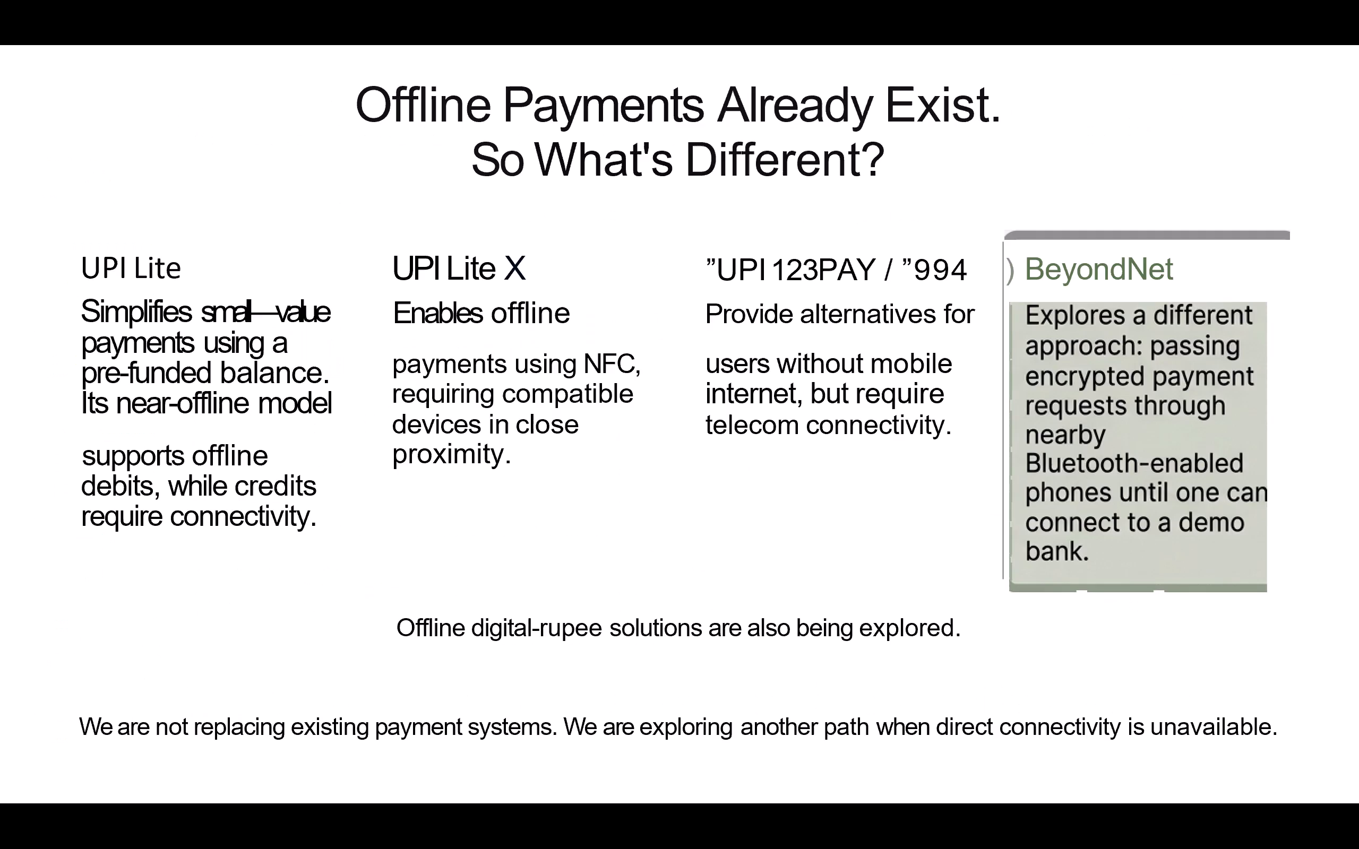
key(Right)
key(Right)
key(Right)
key(Left)
key(Left)
key(Left)
key(Left)
key(Left)
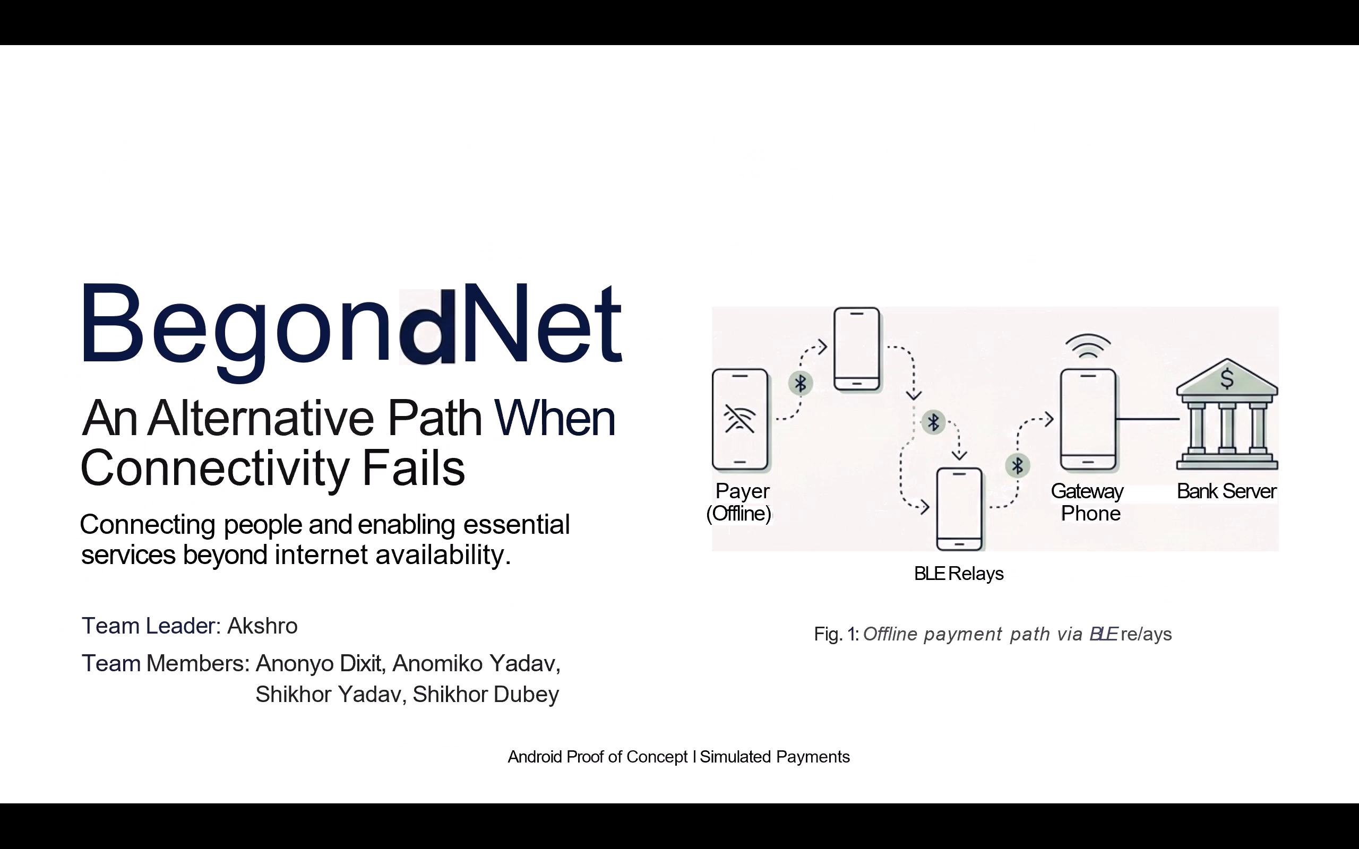
key(Escape)
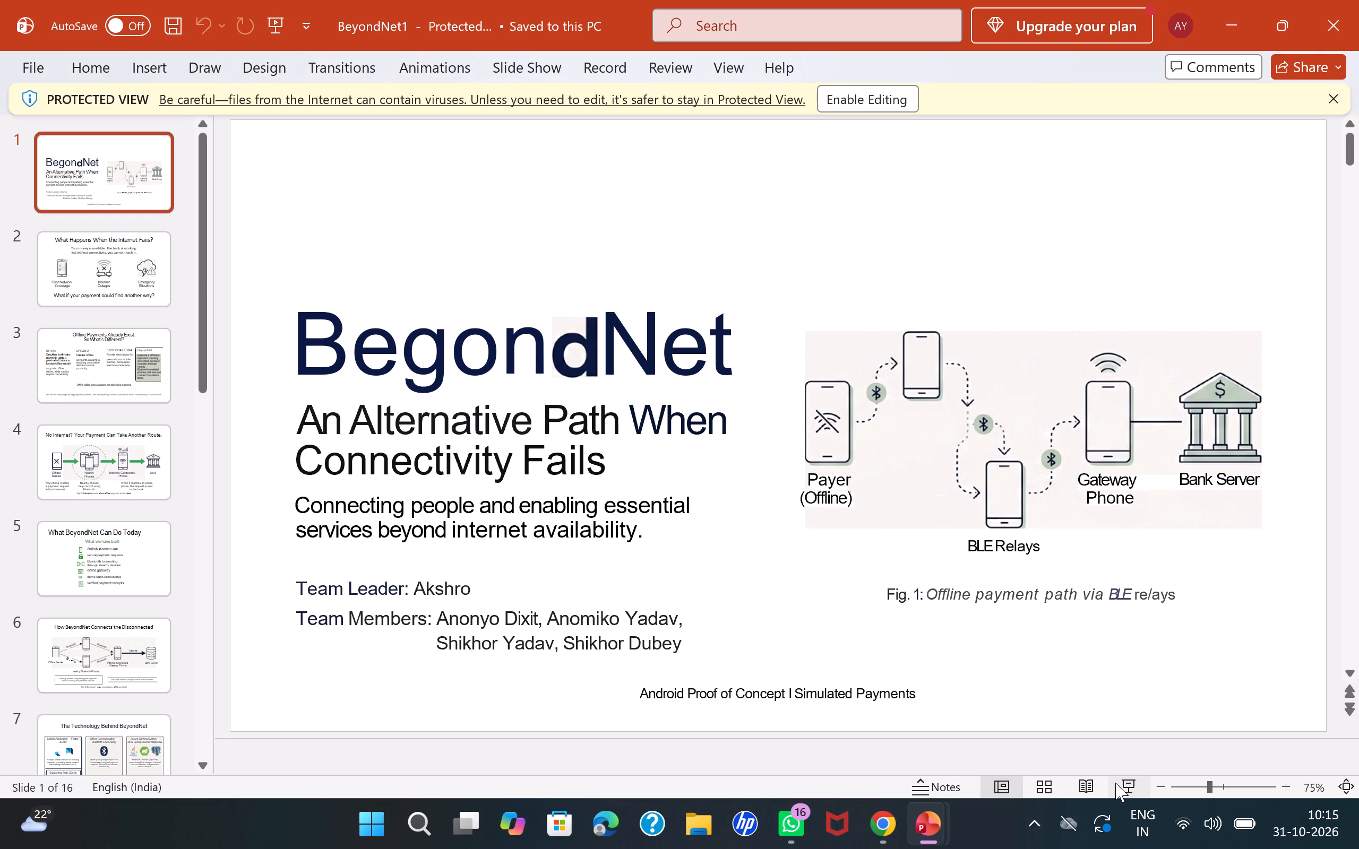
Enable editing and correct the team leader's name on slide 1 by replacing its final letter with "a".
click(860, 93)
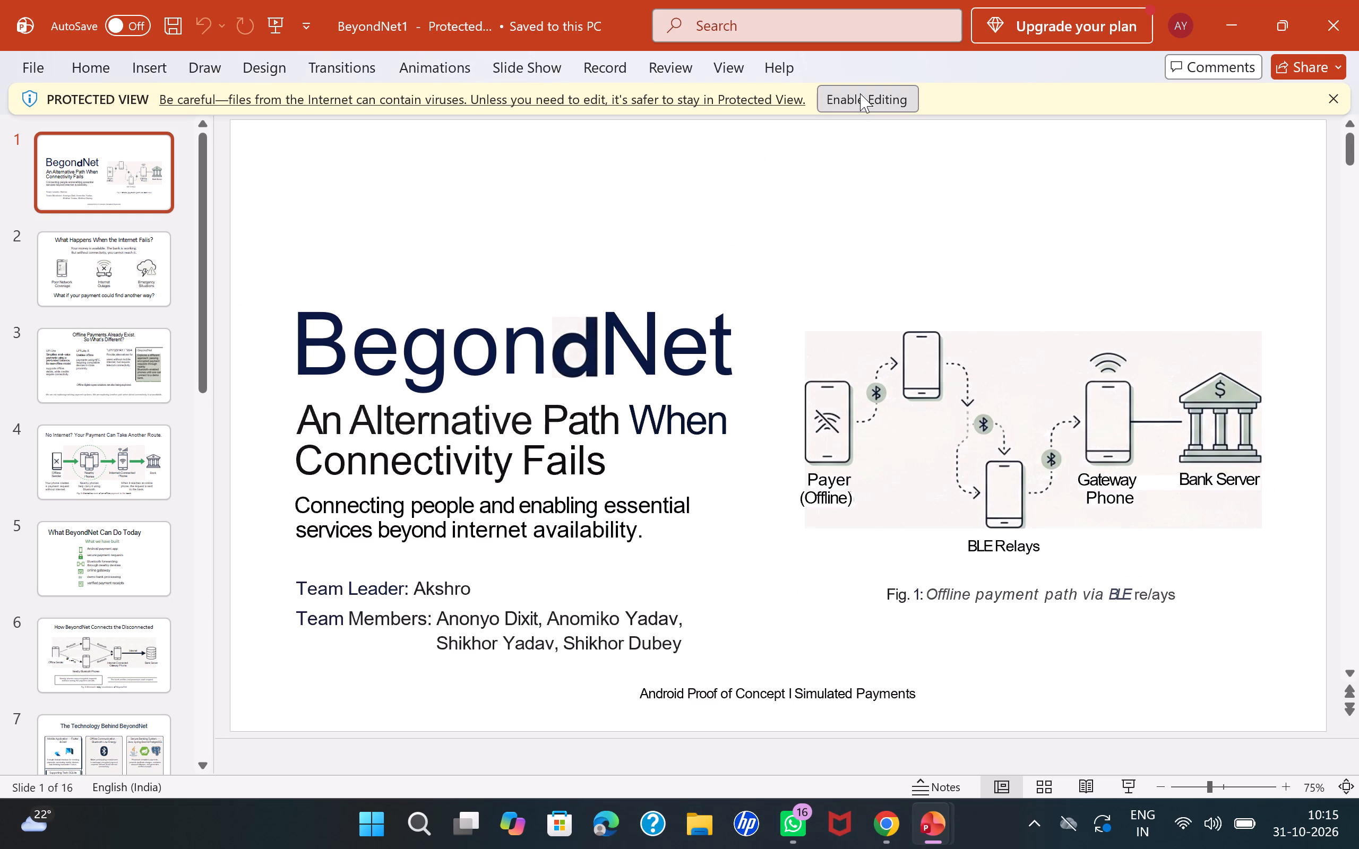
click(511, 603)
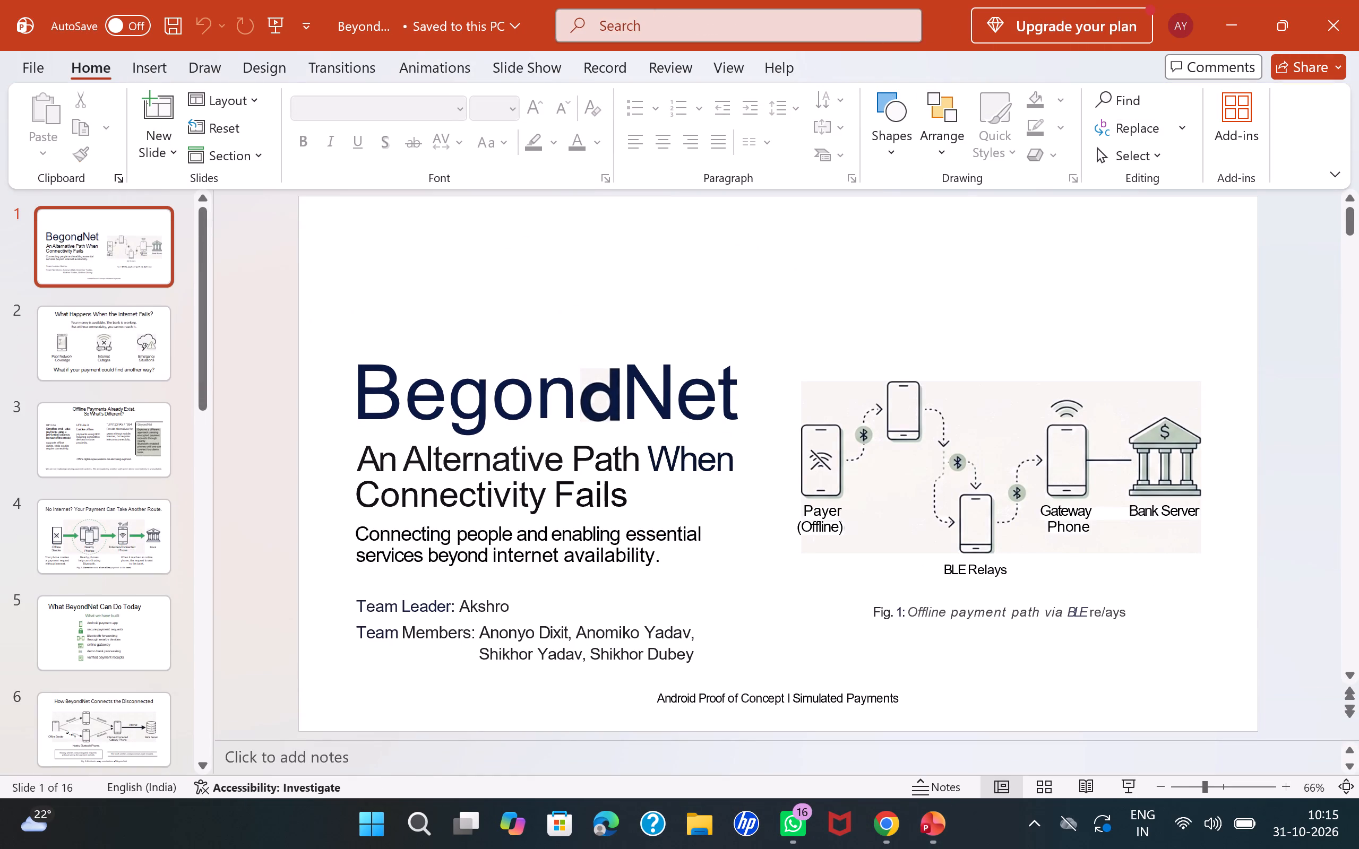
key(BackSpace)
key(a)
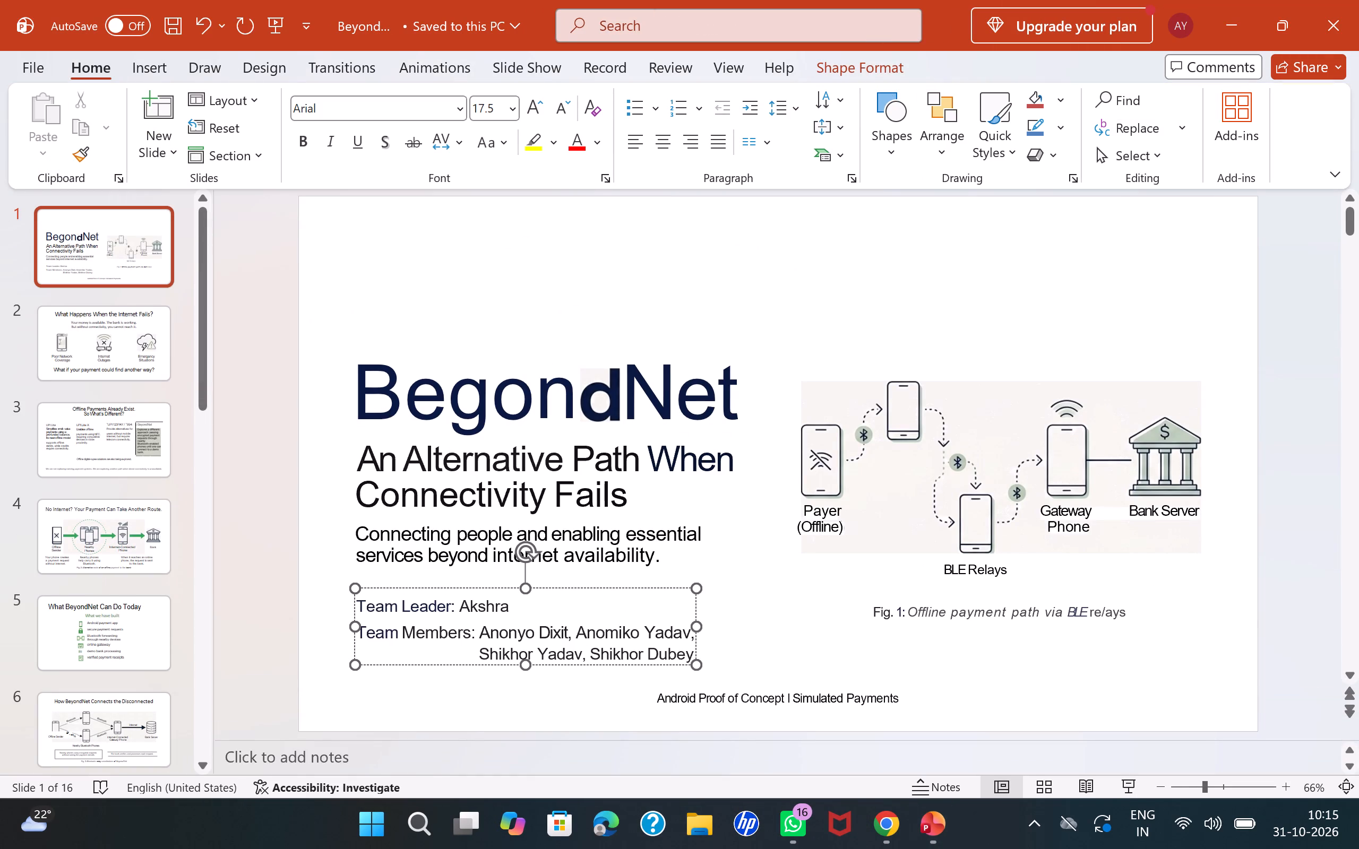
Correct the first team member's first name on slide 1 to "Ananya".
click(508, 636)
key(BackSpace)
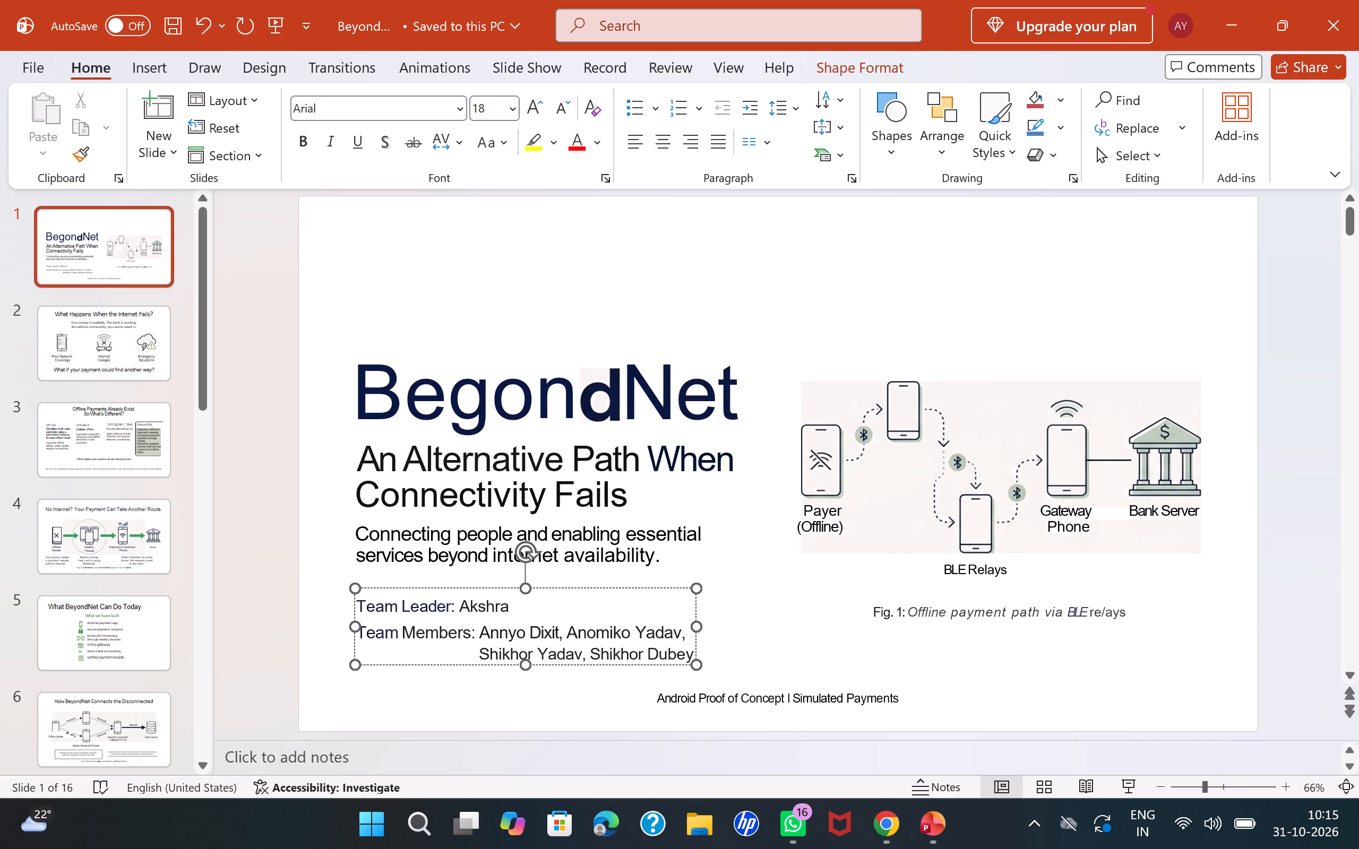
key(a)
key(Right)
key(Right)
key(Right)
key(Right)
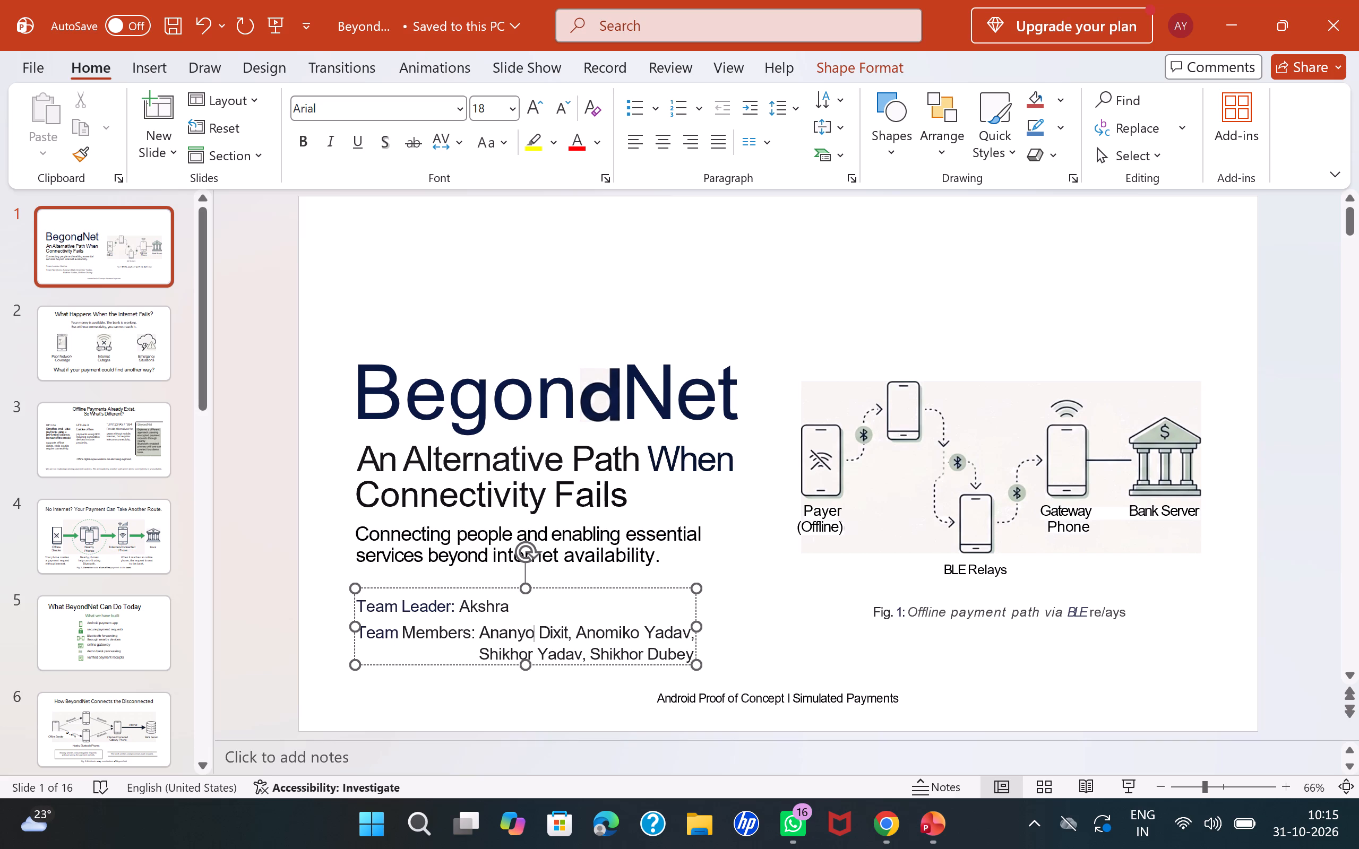
key(Left)
key(BackSpace)
key(a)
Correct the second team member's first name on slide 1 to "Anamika".
key(Right)
key(Right)
key(Right)
key(Right)
key(Right)
key(Right)
key(Right)
key(Right)
key(Right)
key(Right)
key(Right)
key(BackSpace)
key(a)
key(Right)
key(Right)
key(Right)
key(Right)
key(BackSpace)
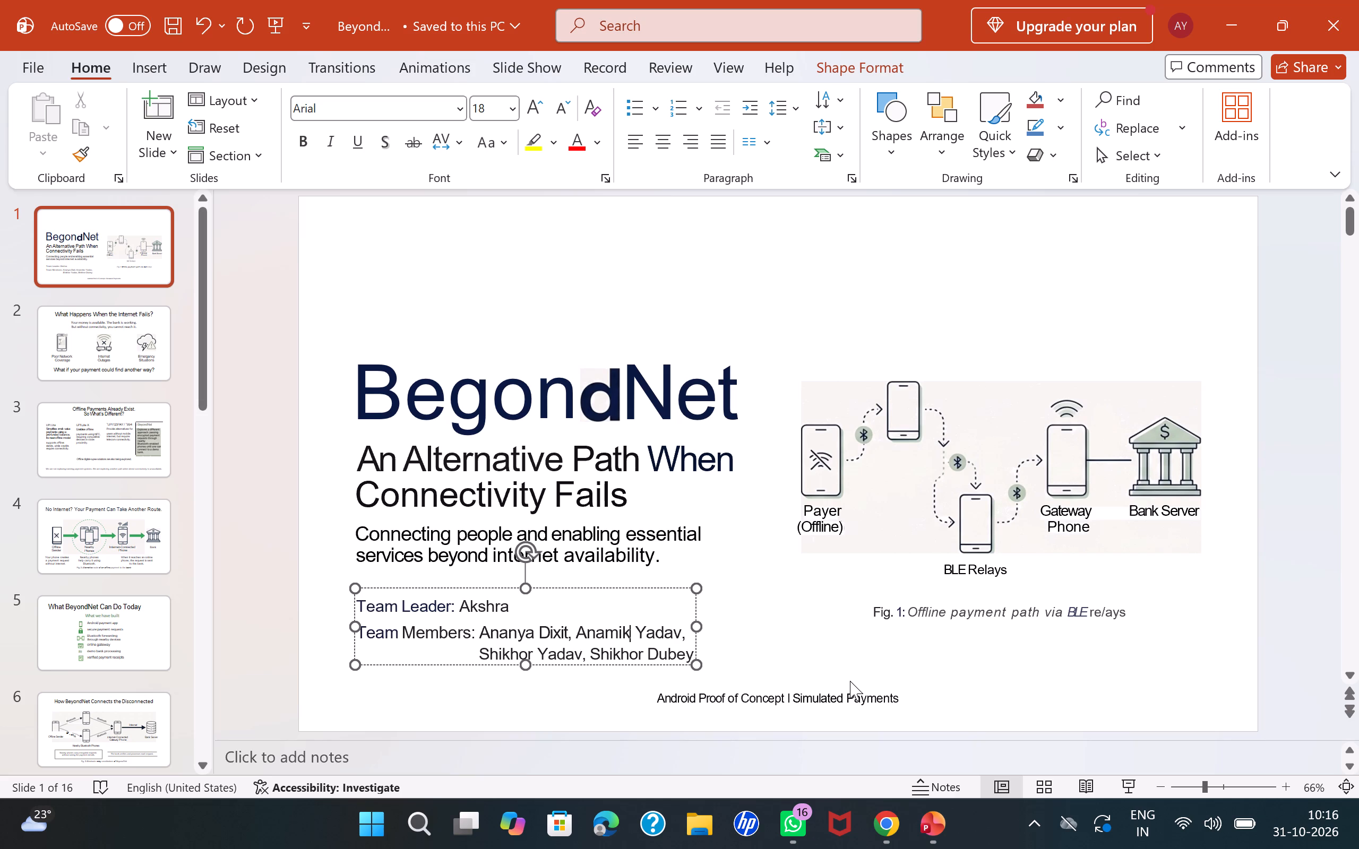
key(a)
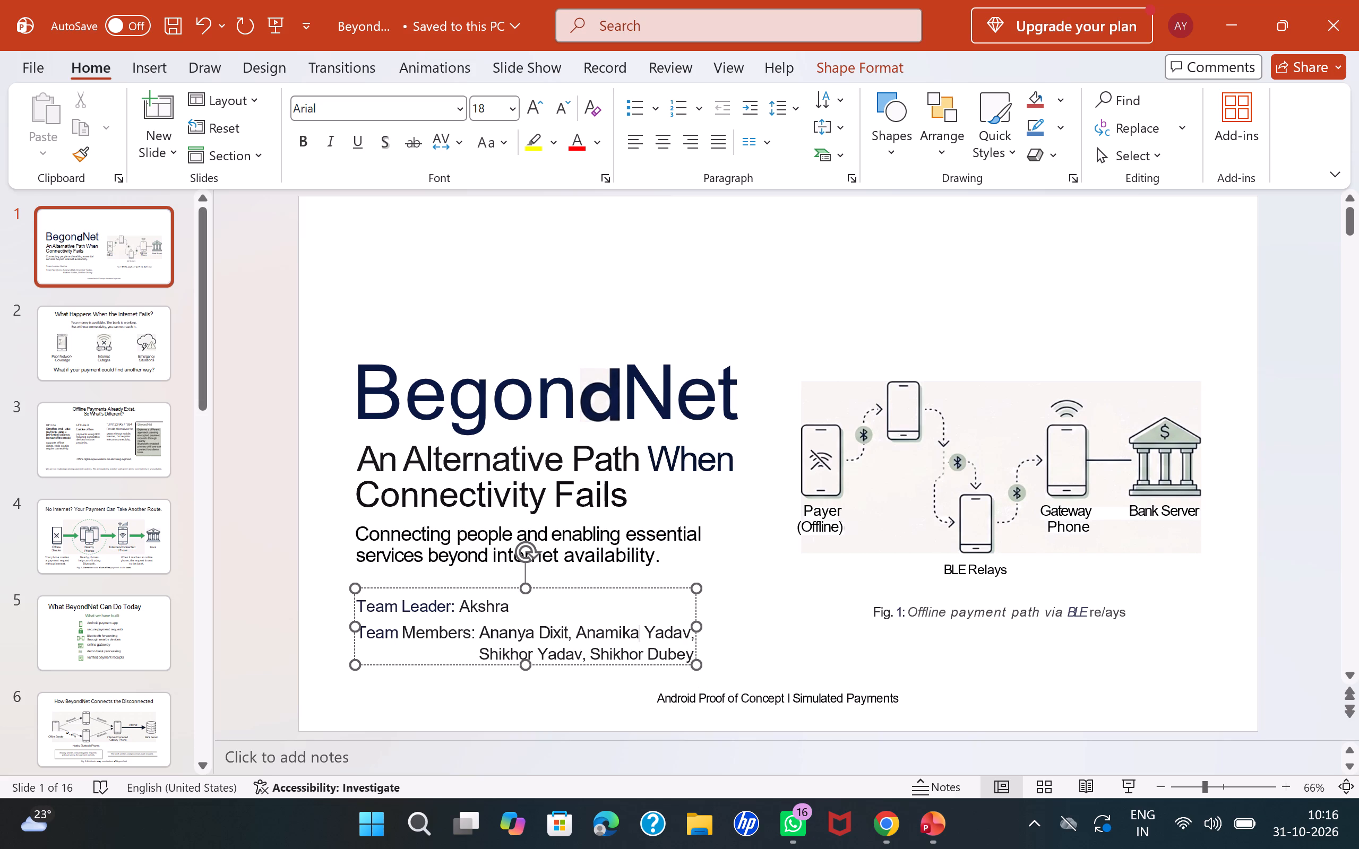
Correct the first names of the last two team members on slide 1 to "Shikhar".
click(526, 652)
key(BackSpace)
key(o)
key(BackSpace)
key(a)
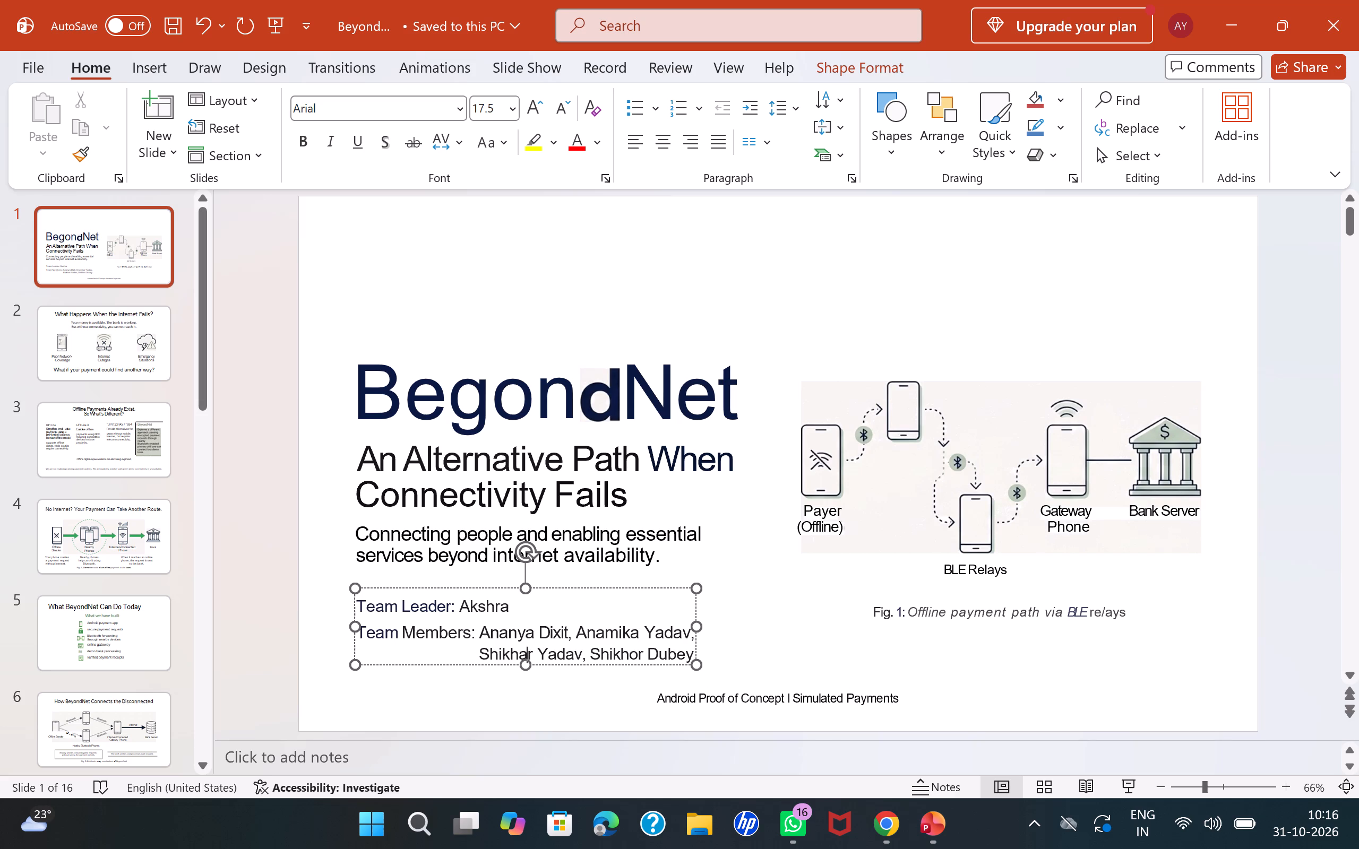
click(631, 655)
key(Right)
key(BackSpace)
key(a)
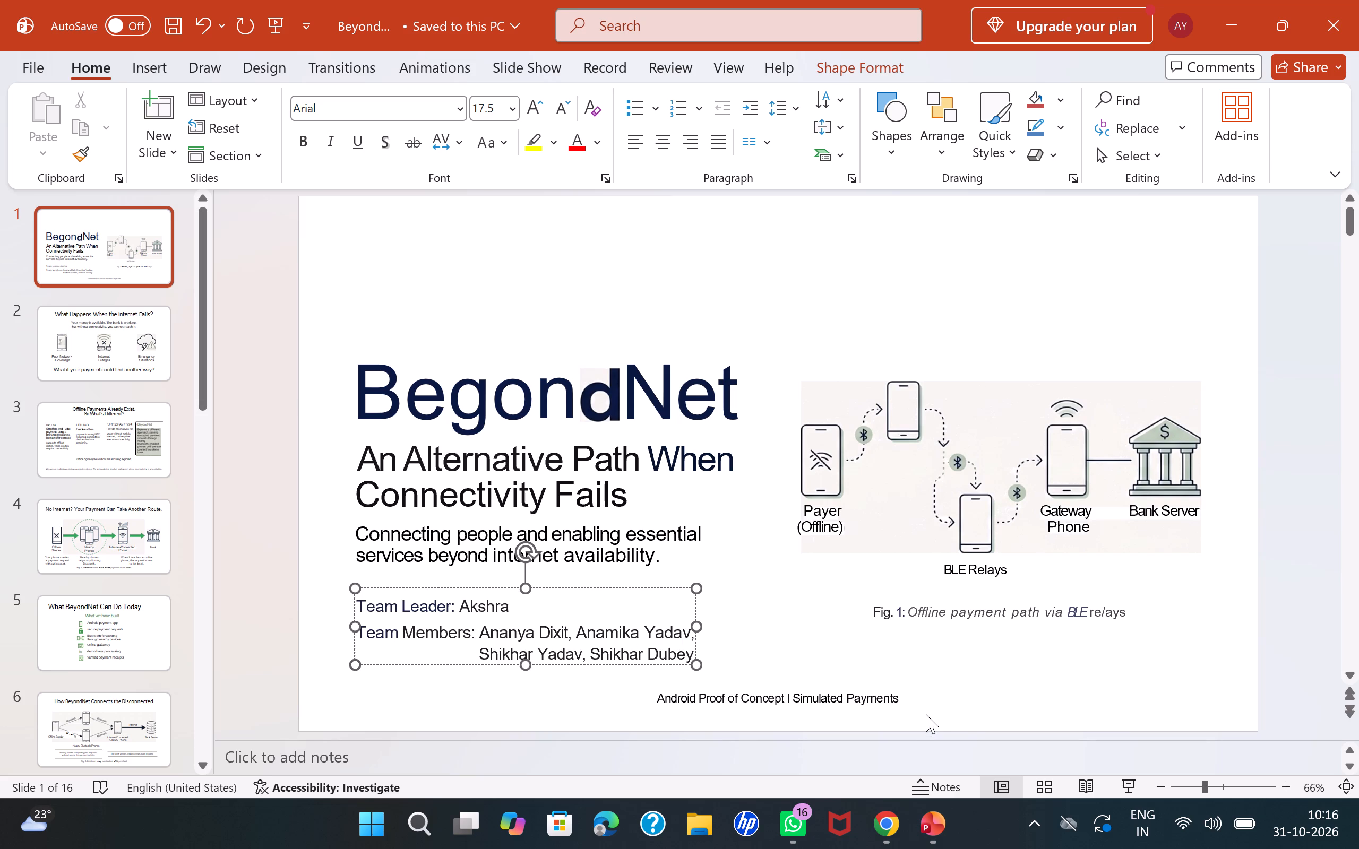
Look through slides 2 to 9 for text and layout errors left by the conversion.
click(926, 714)
key(Right)
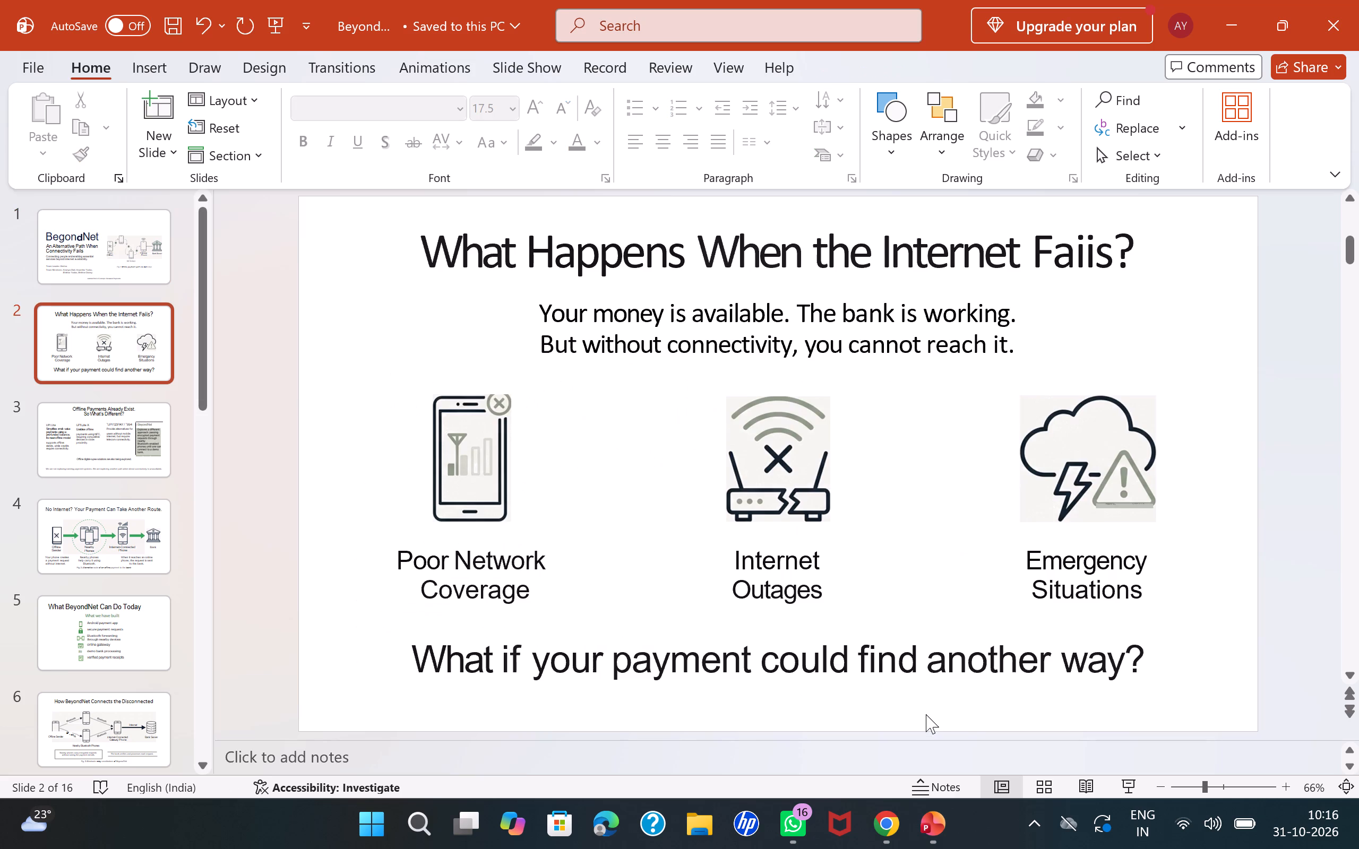
key(Right)
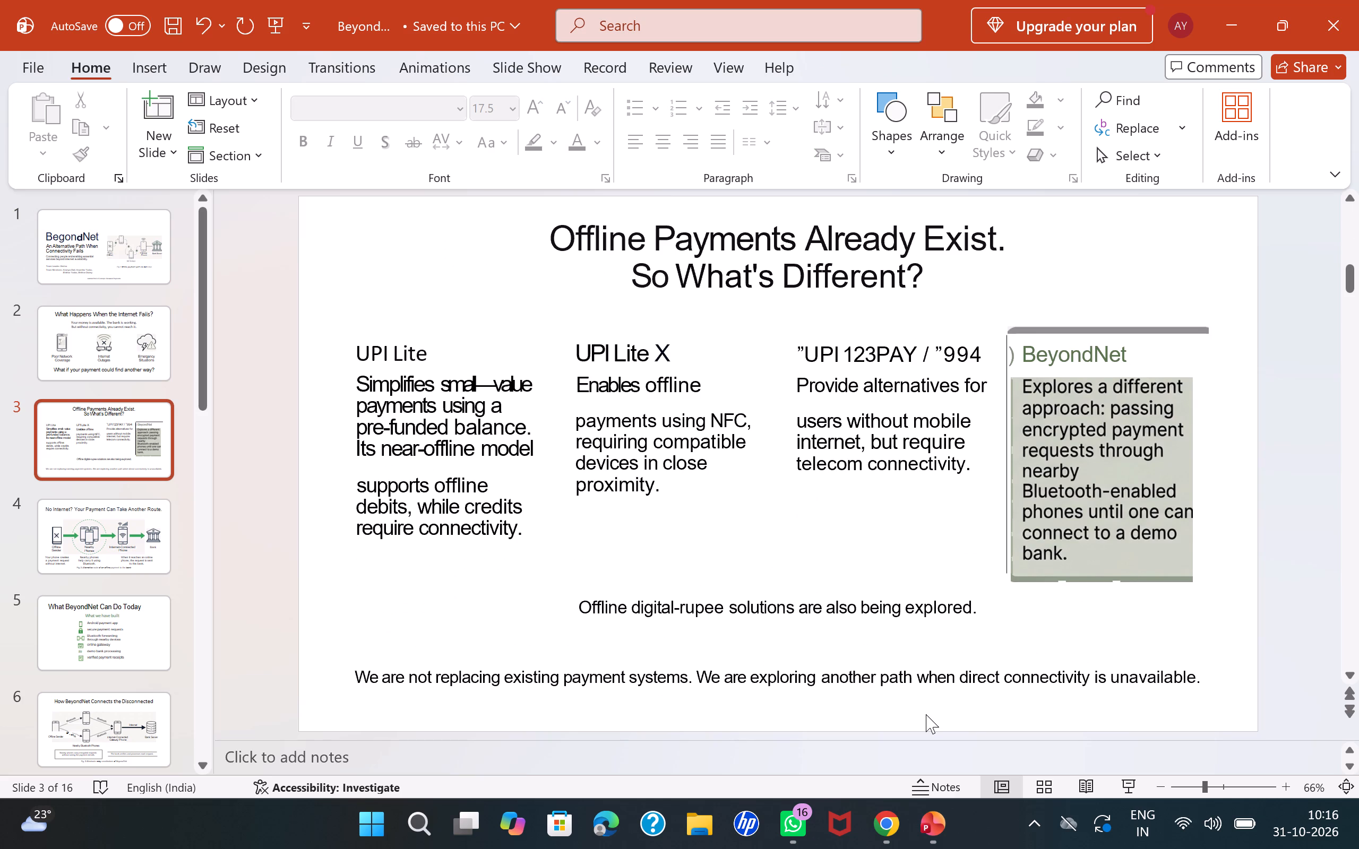
key(Right)
key(Right)
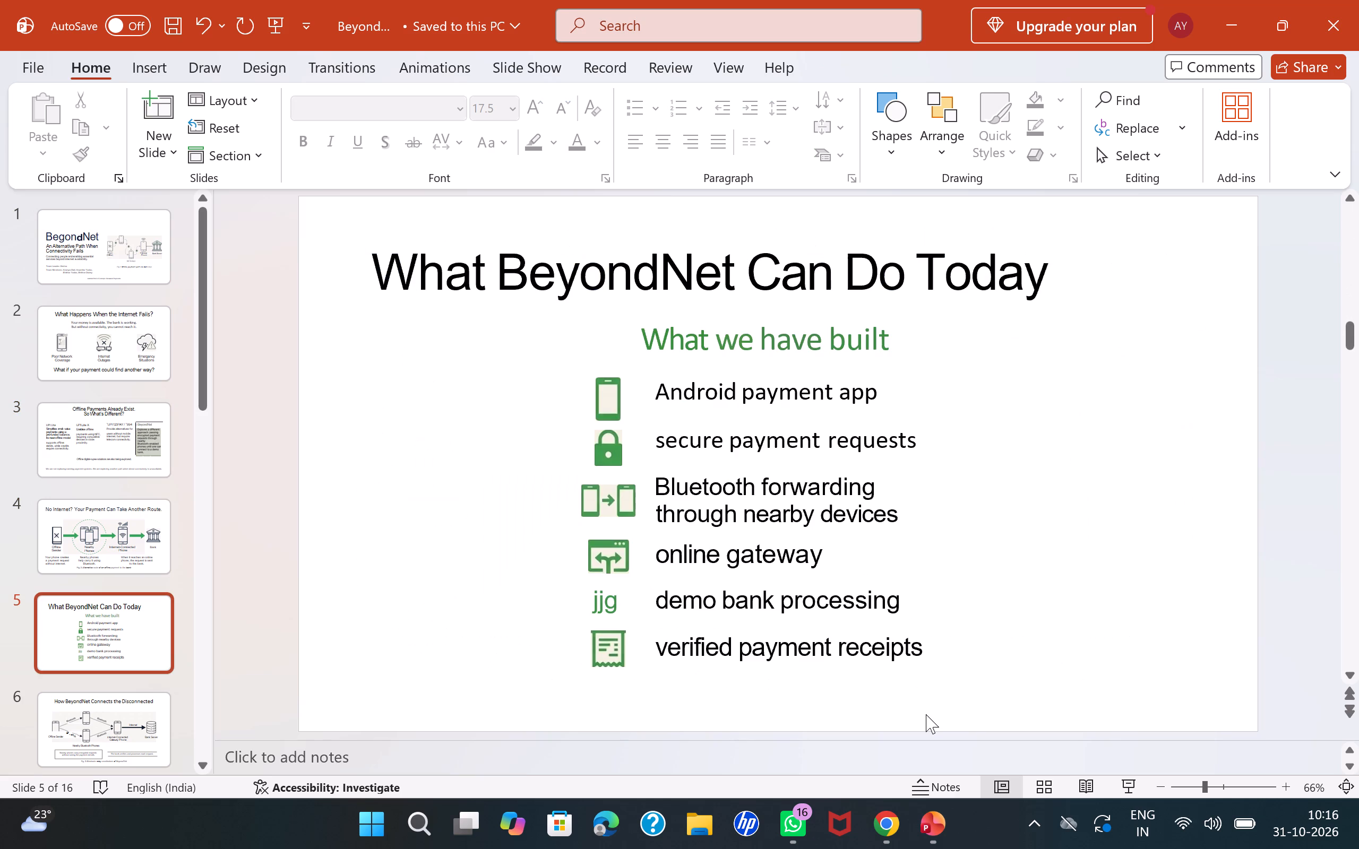
key(Right)
key(Right)
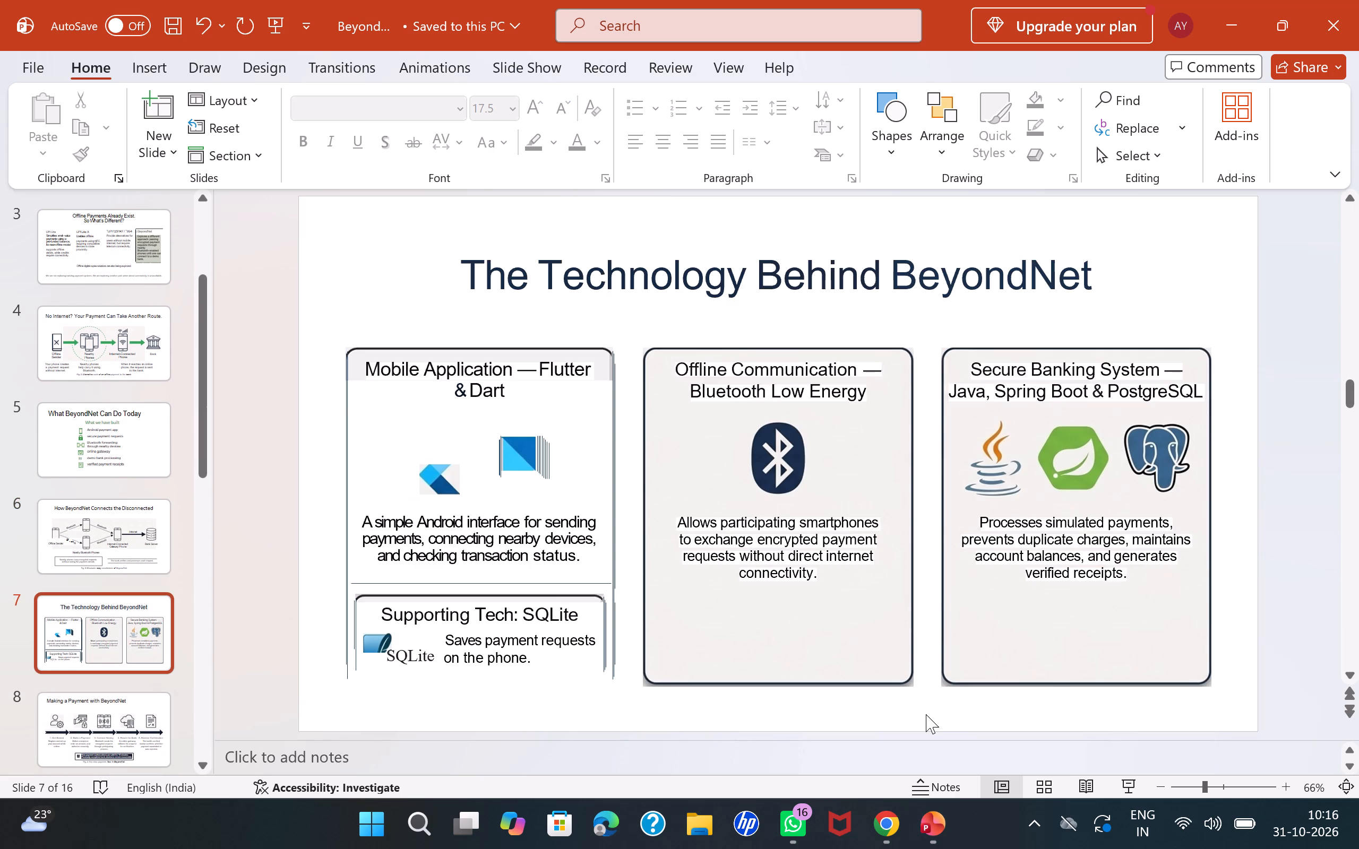
key(Right)
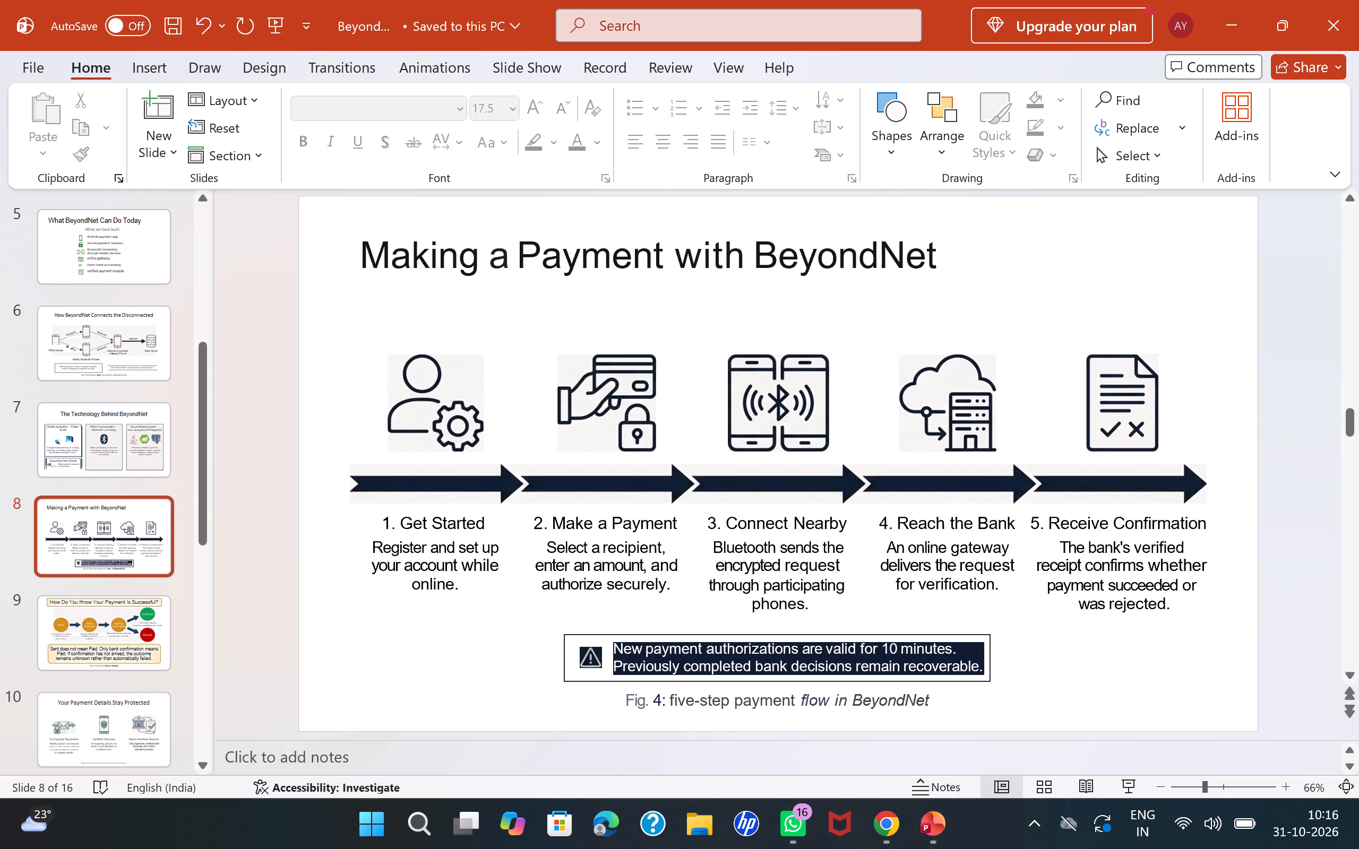
key(Right)
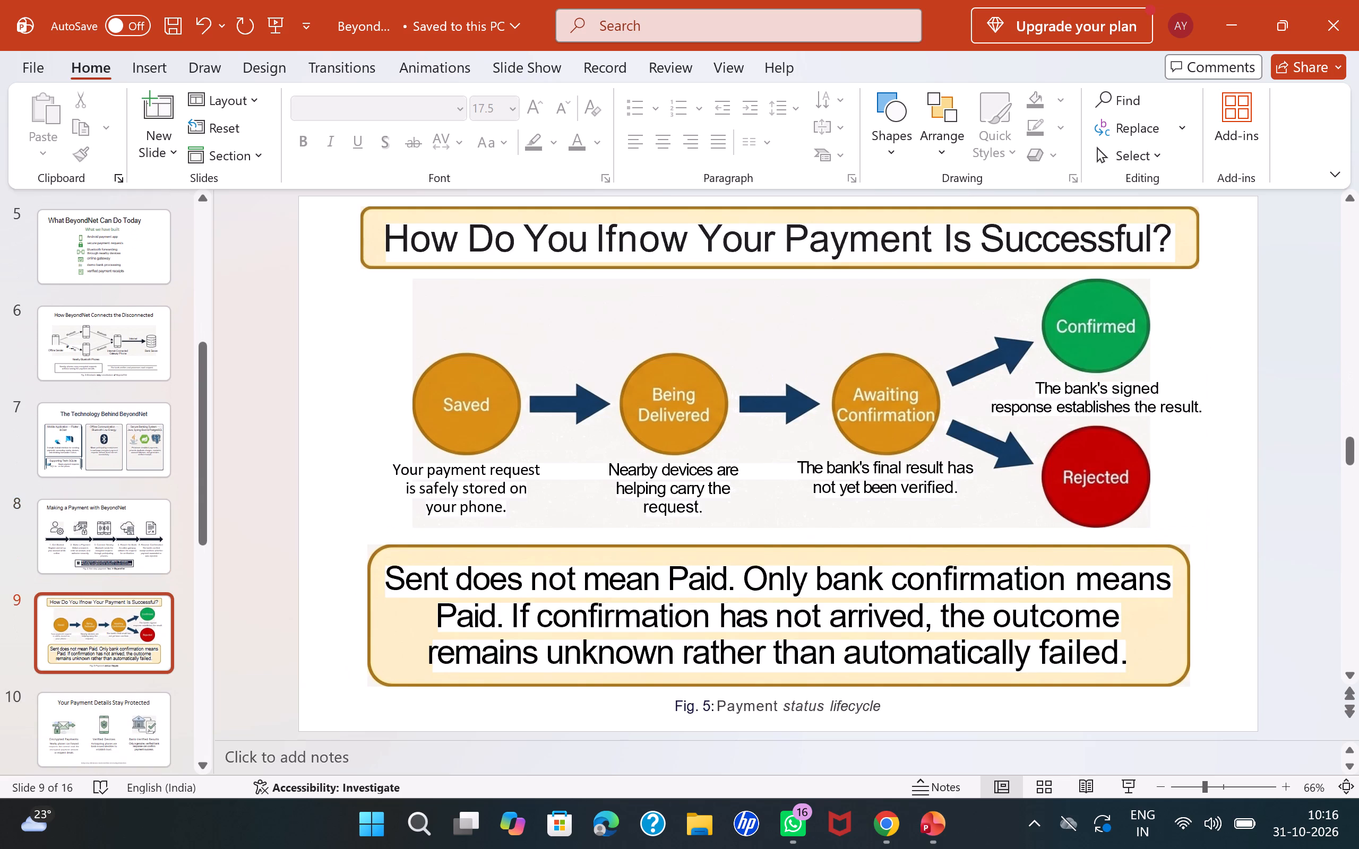
Insert a space in the slide 9 title so that "Ifnow" reads "If now".
click(616, 232)
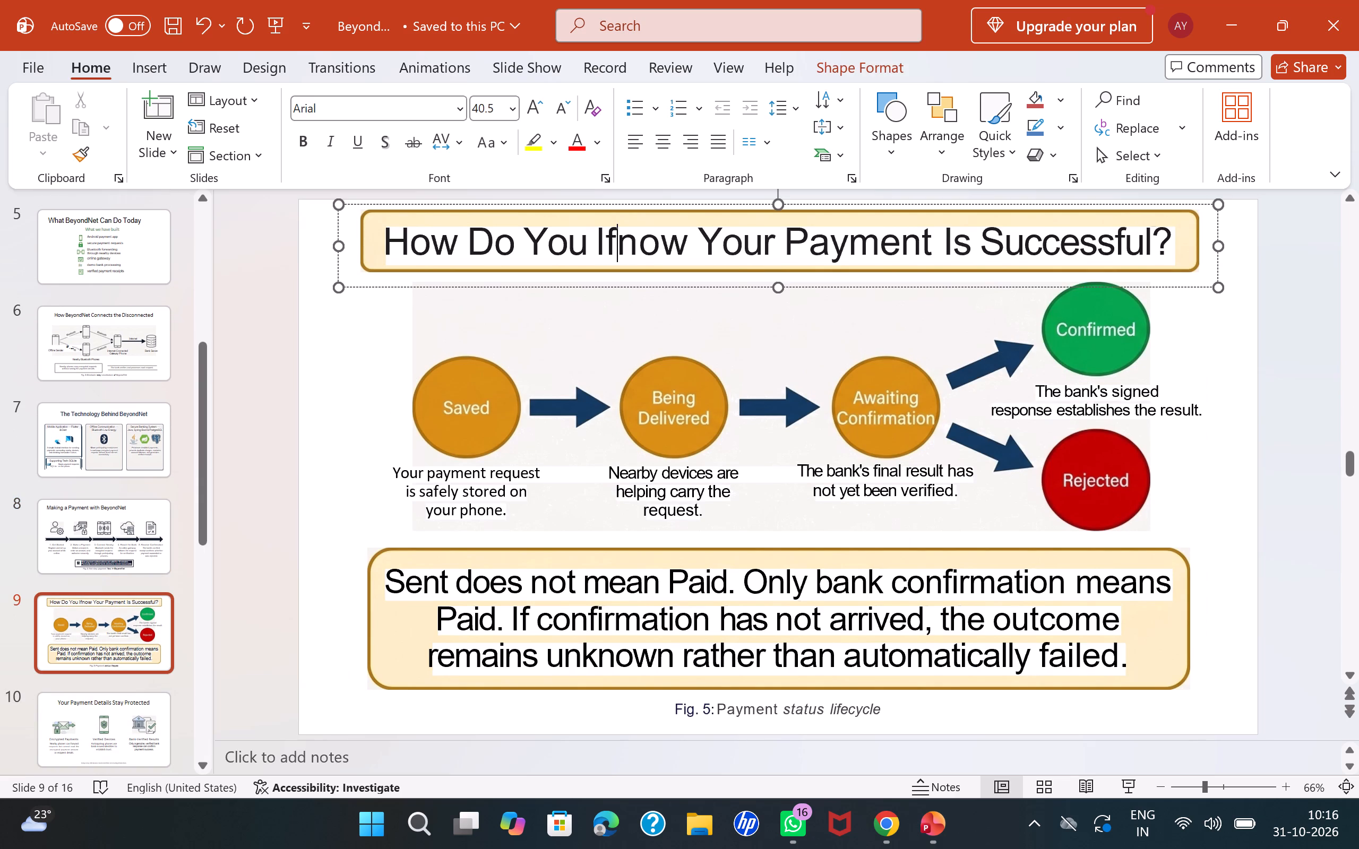
key(space)
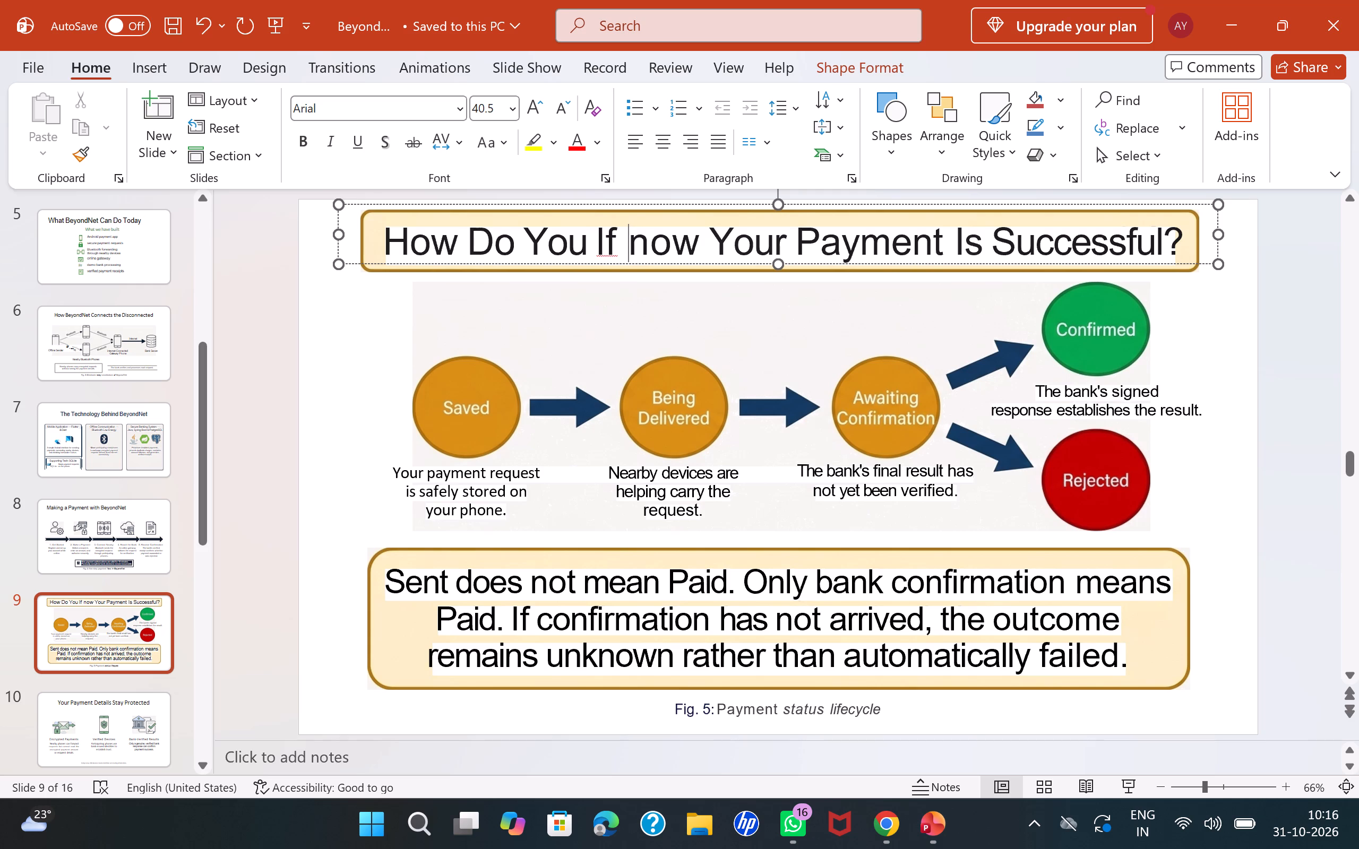
key(Right)
key(Right)
Preview the slides up to slide 11 as a slide show and correct its title to "Experience BeyondNet".
click(1117, 790)
key(Right)
key(Right)
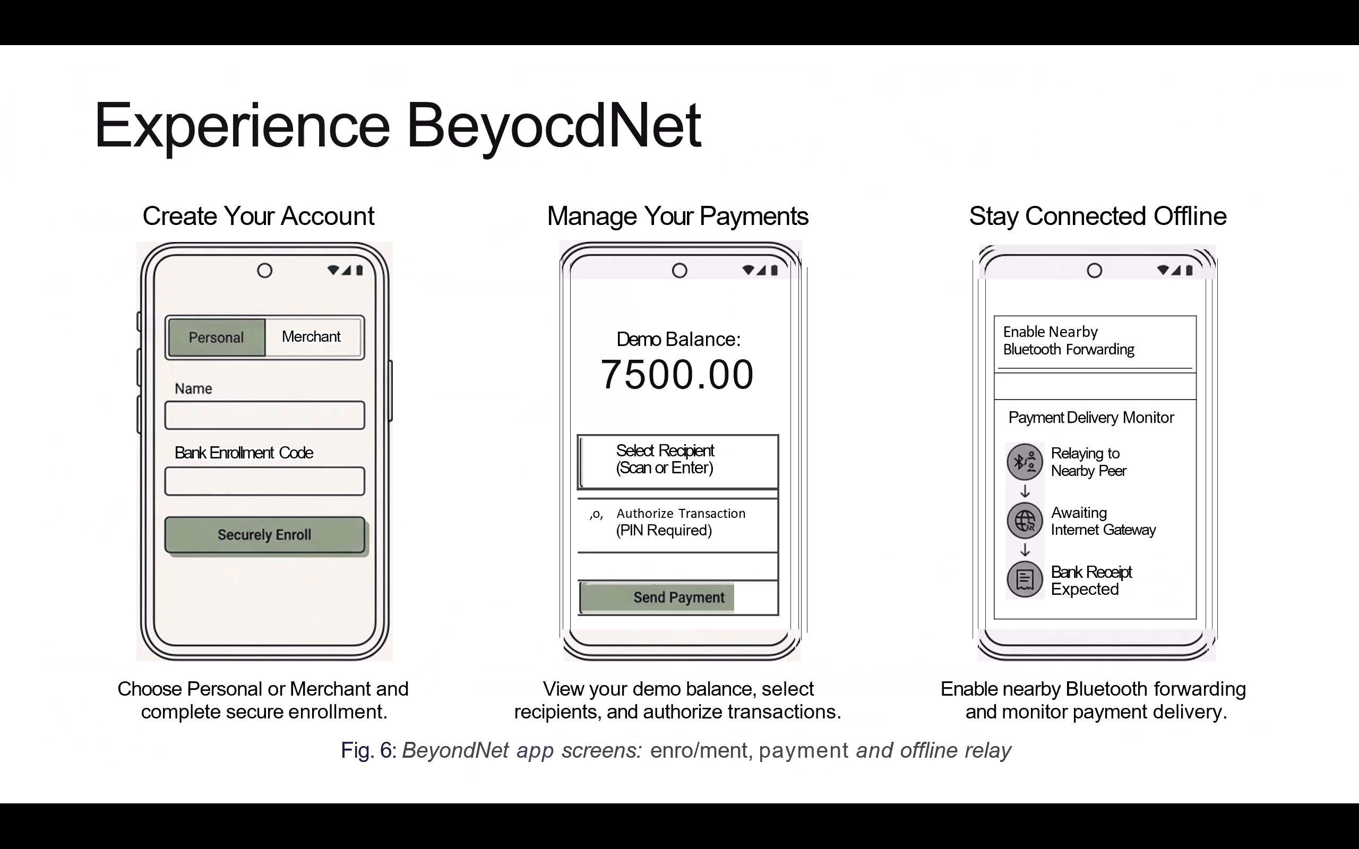
key(Escape)
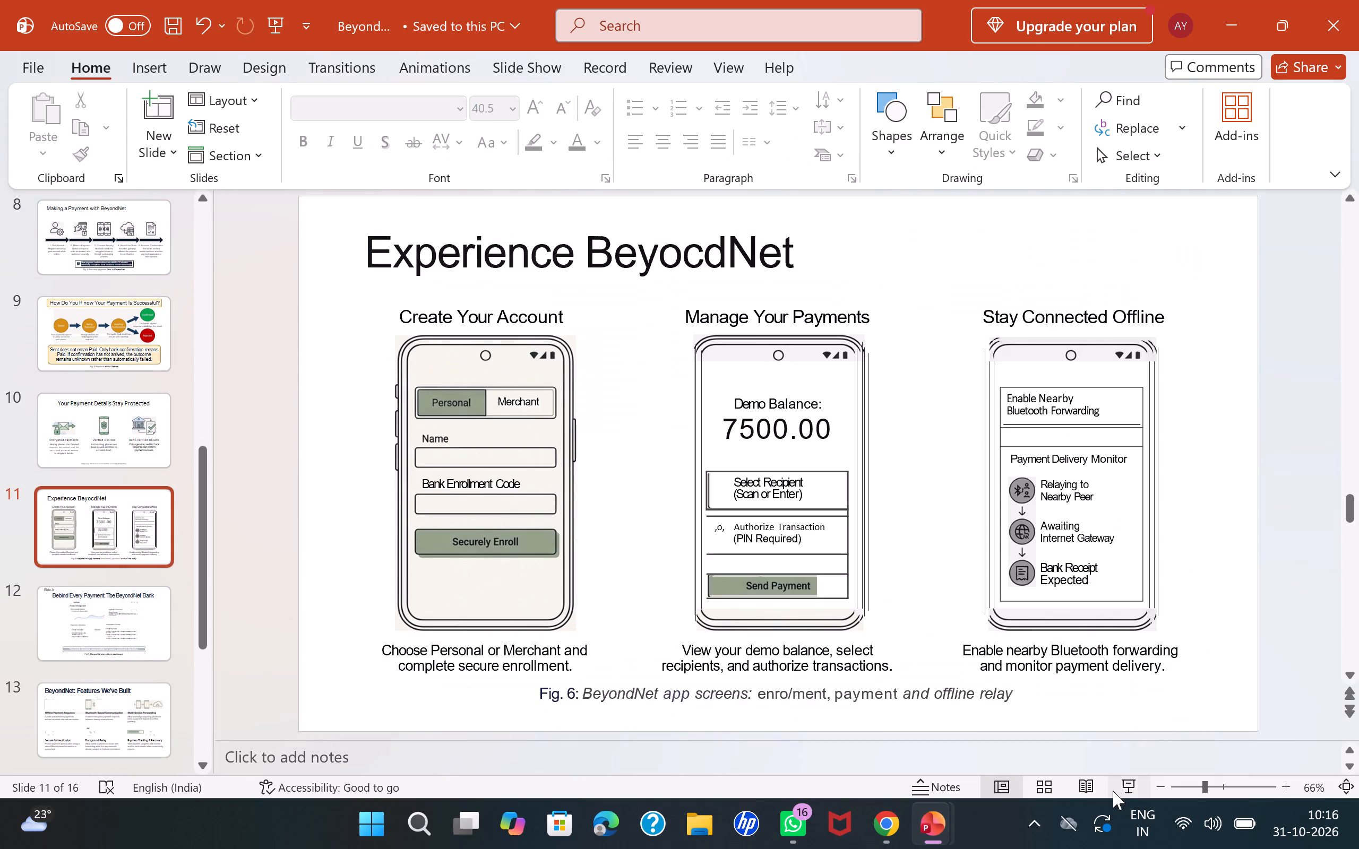
click(698, 254)
key(BackSpace)
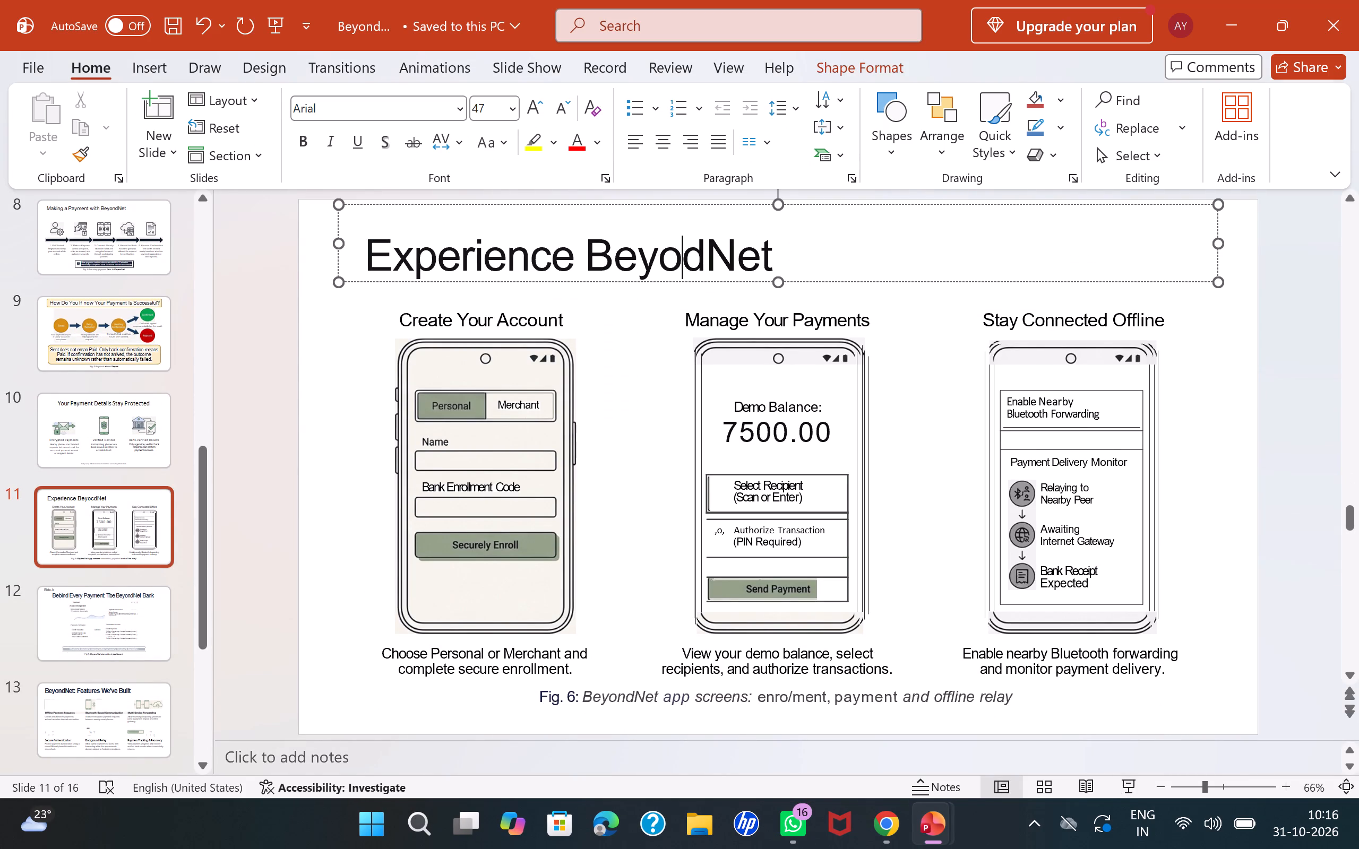
key(n)
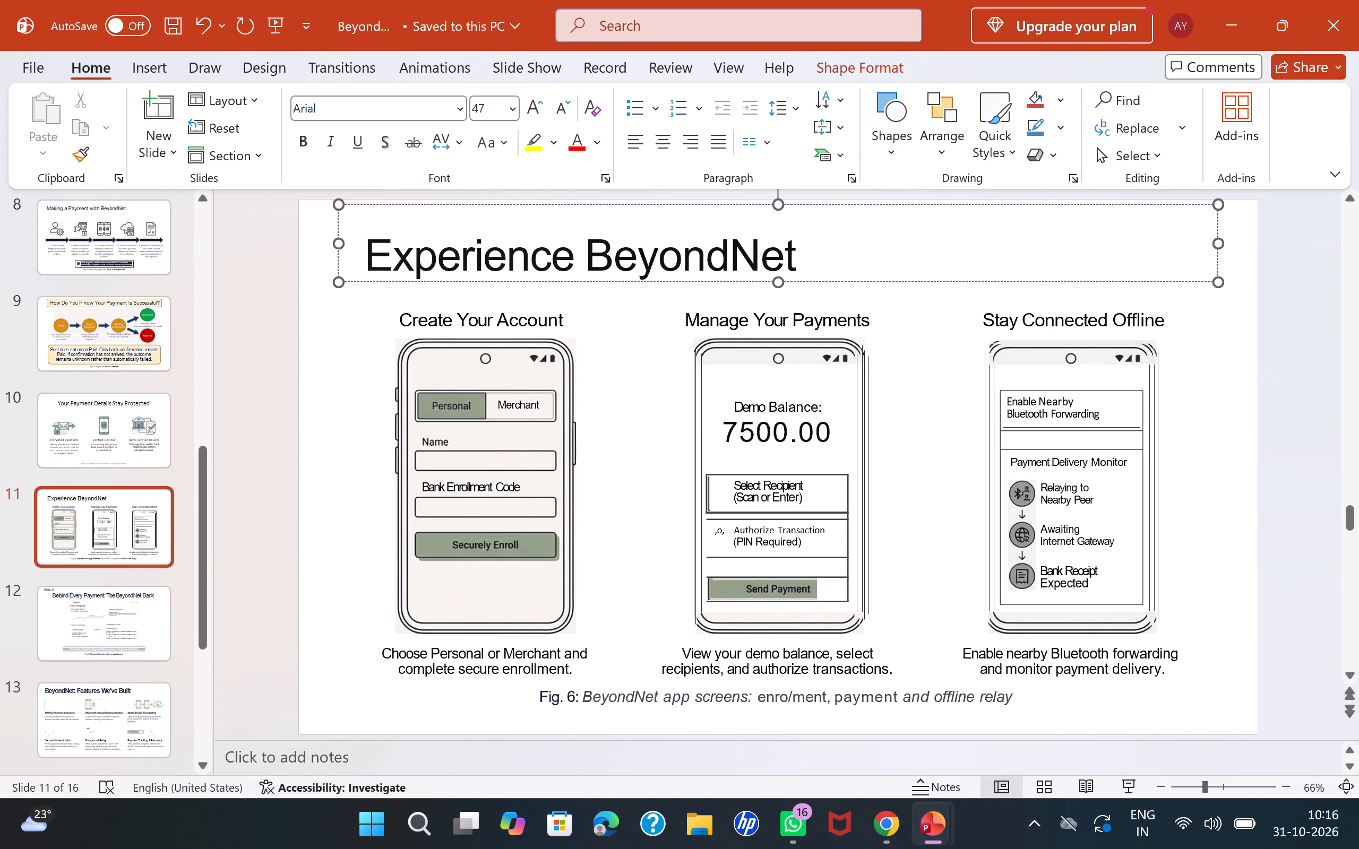
key(Right)
key(Down)
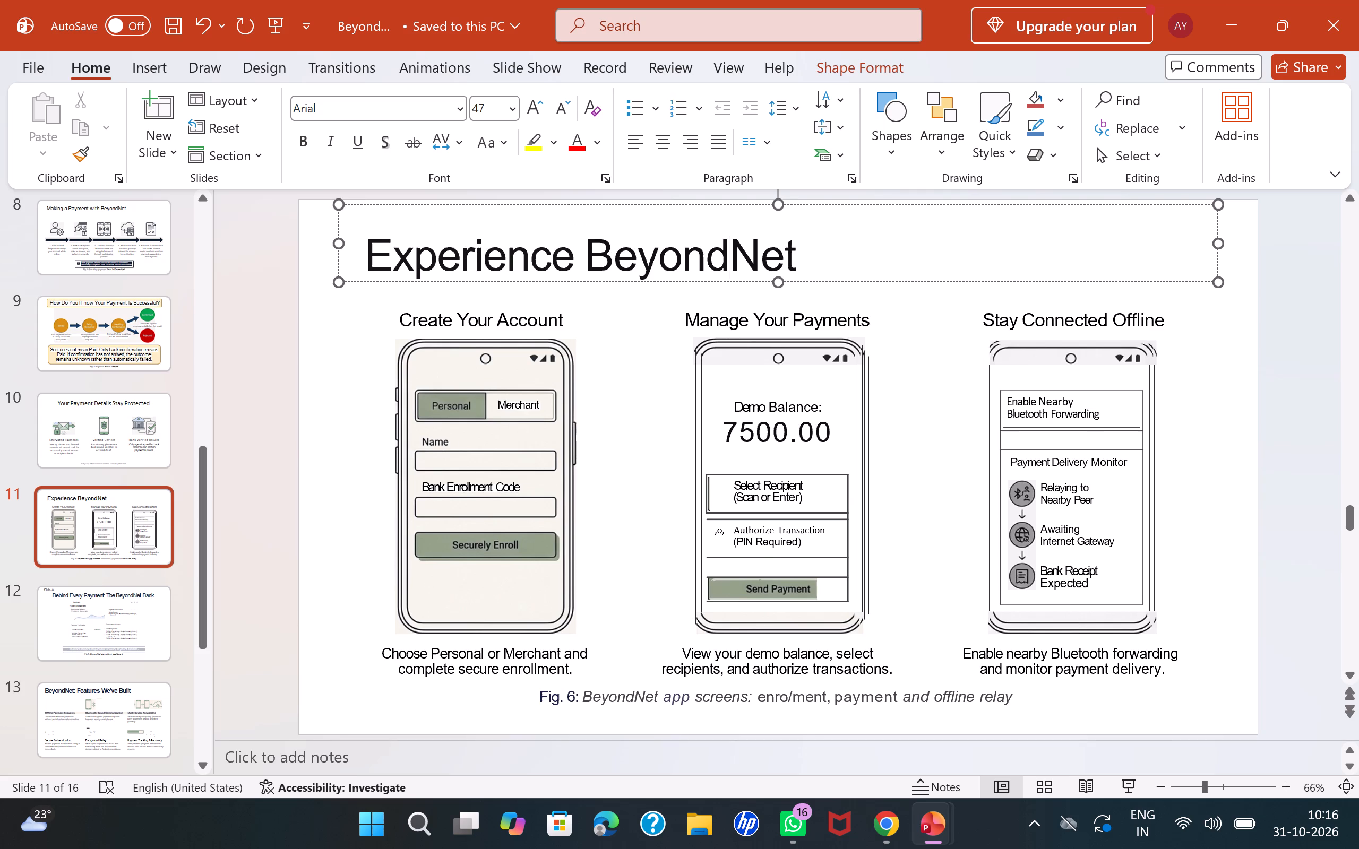
click(1046, 617)
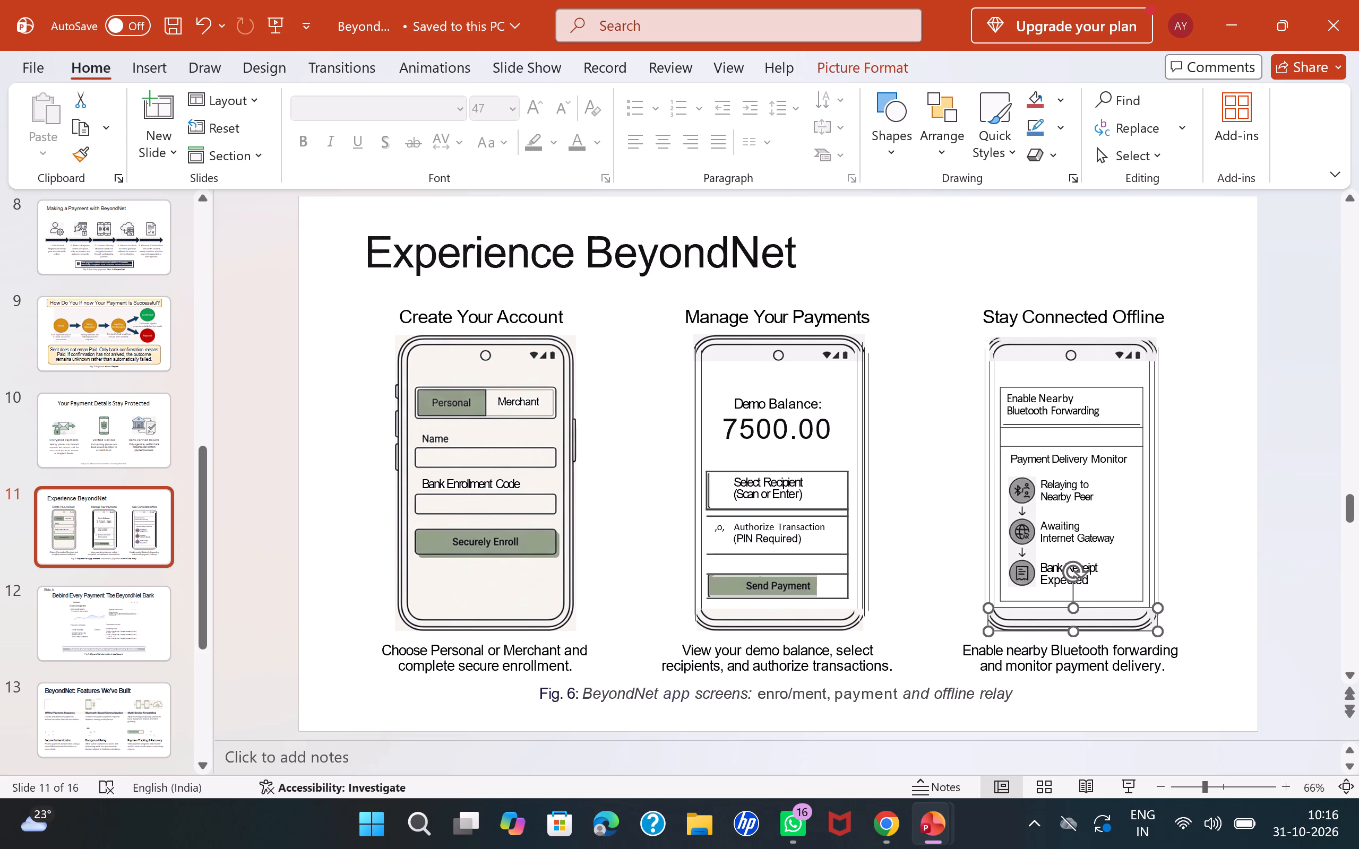
Delete the stray "Slide A" text above the title on slide 12.
click(784, 498)
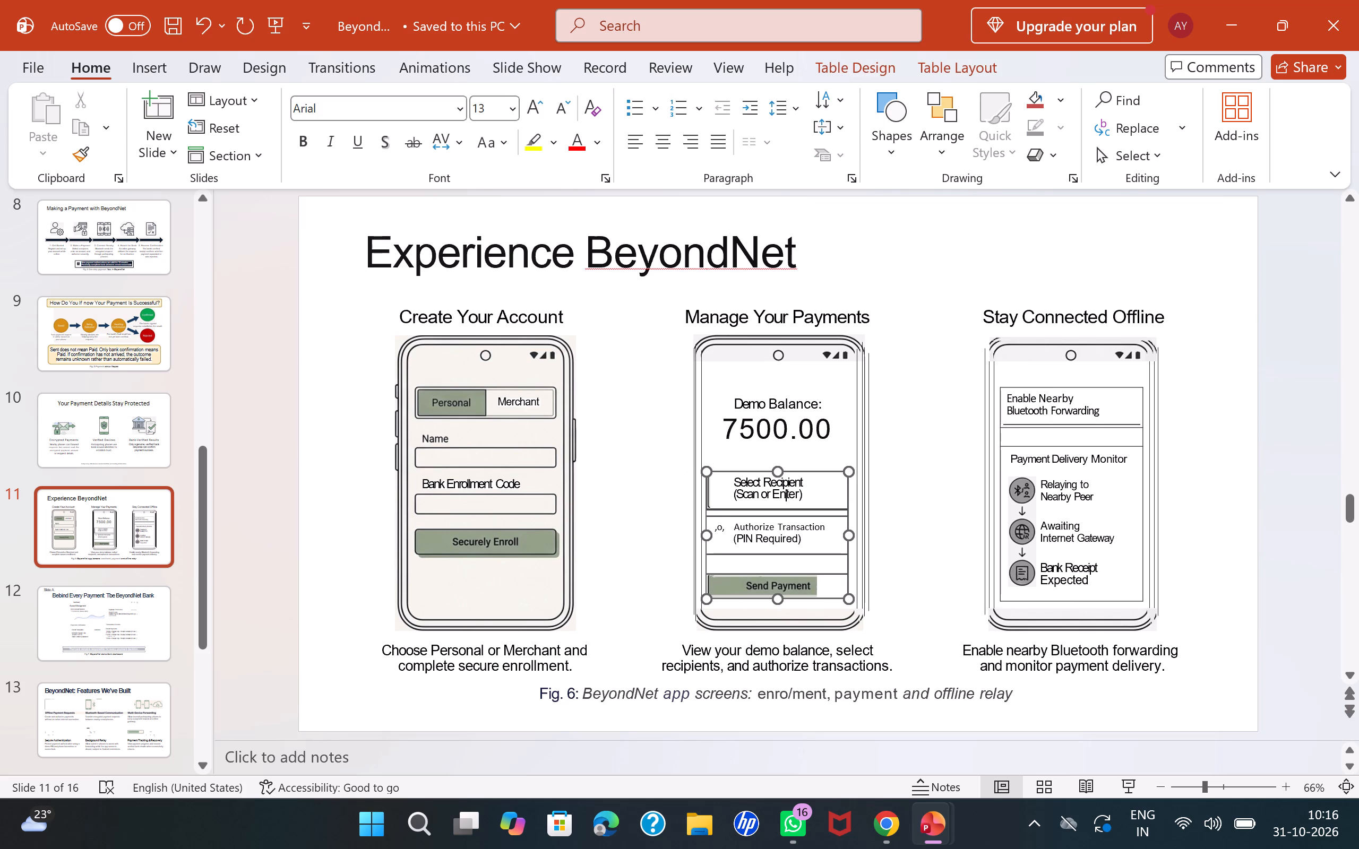
click(1094, 734)
key(Right)
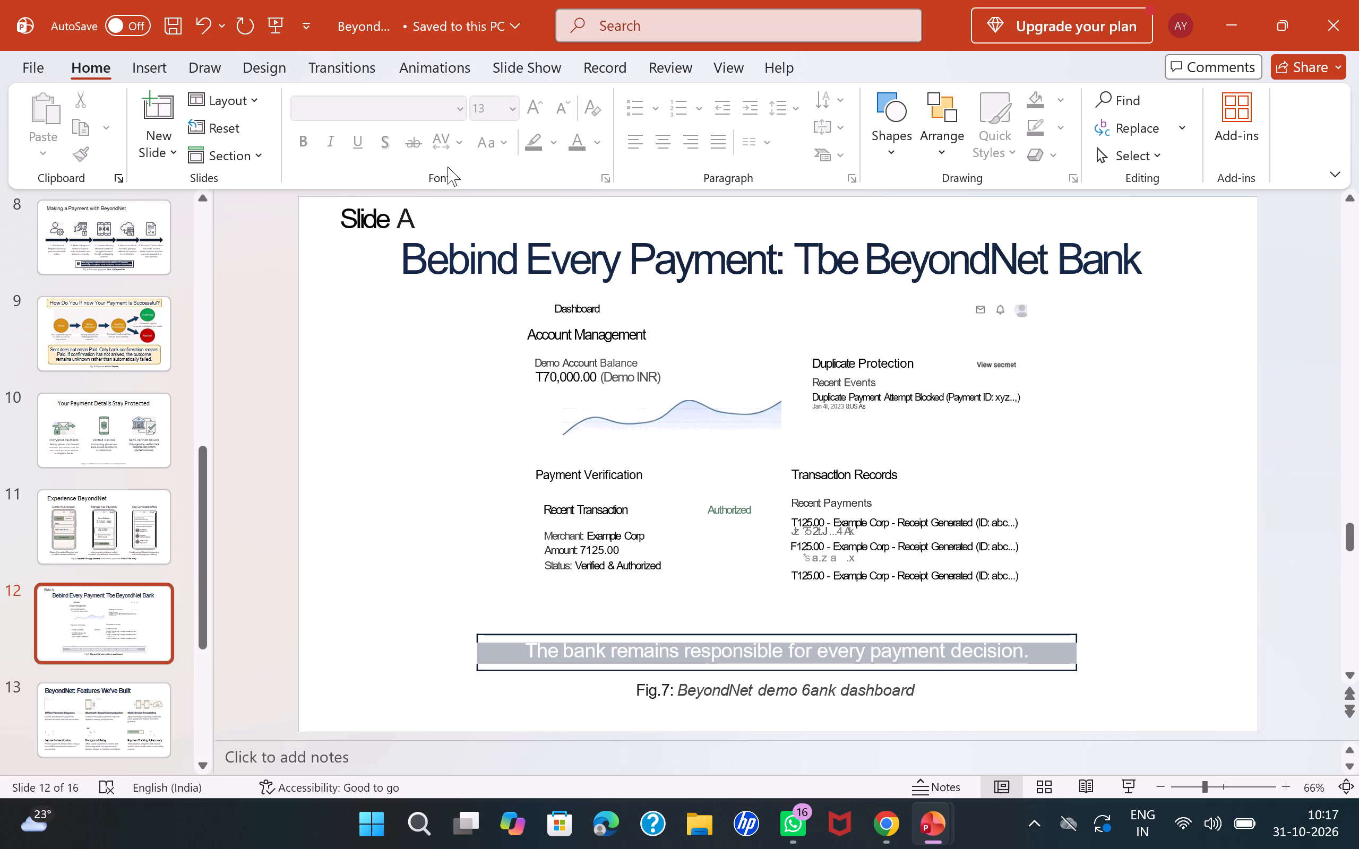
click(417, 220)
key(BackSpace)
key(BackSpace)
key(BackSpace)
key(BackSpace)
key(BackSpace)
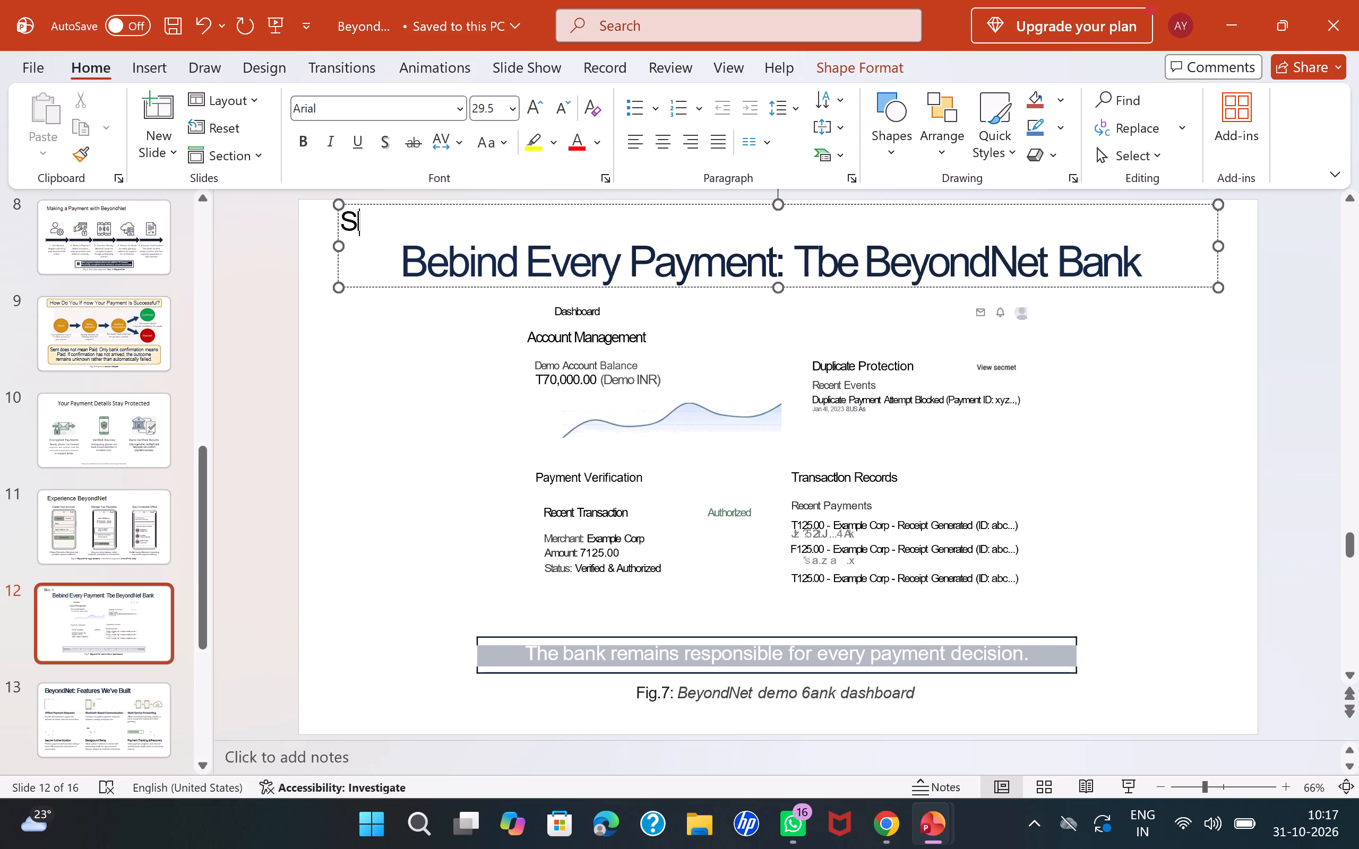
Delete the leftover "S" and its empty line above the title on slide 12.
key(BackSpace)
key(BackSpace)
click(802, 357)
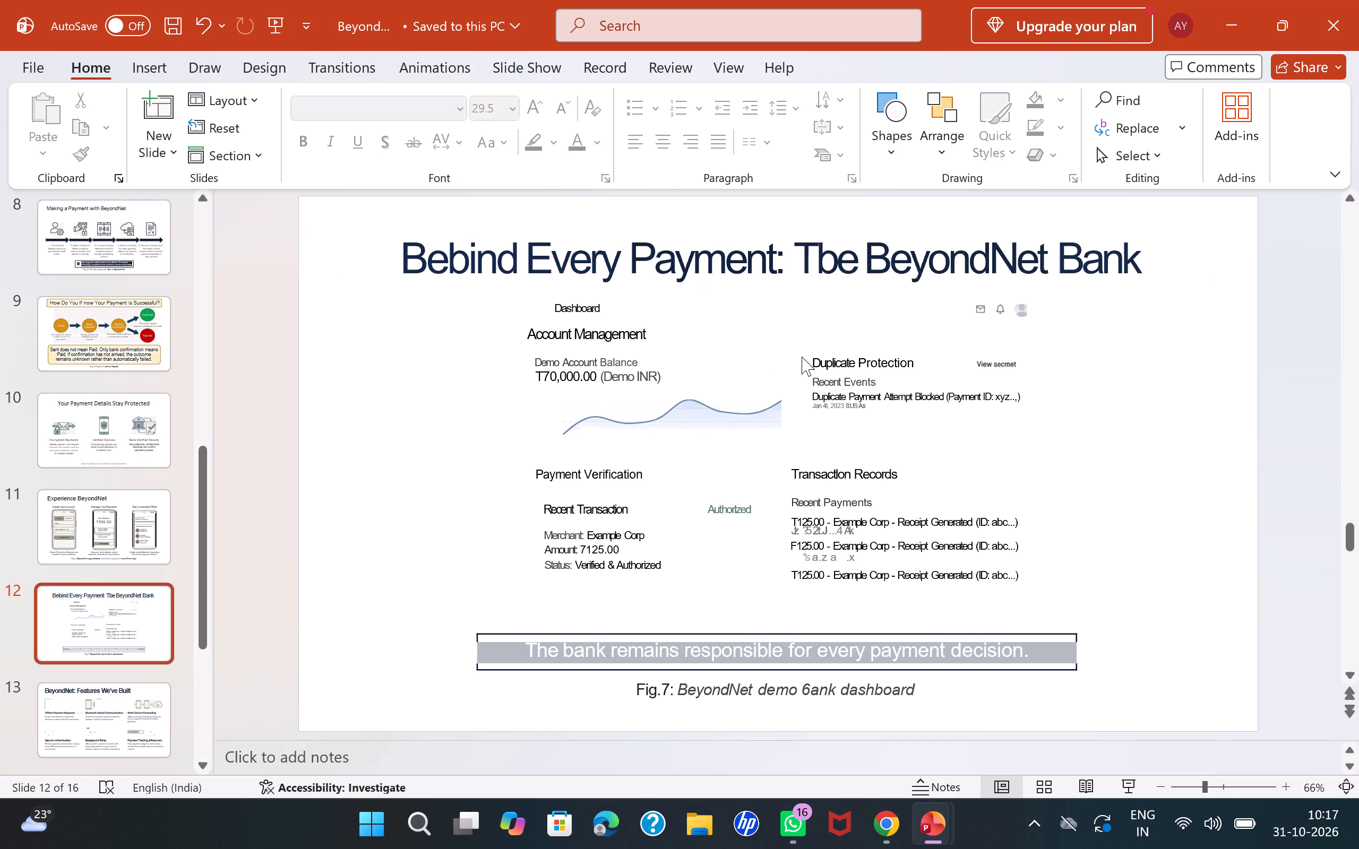
Correct "6ank" to "bank" in the Fig. 7 caption on slide 12.
click(814, 683)
key(BackSpace)
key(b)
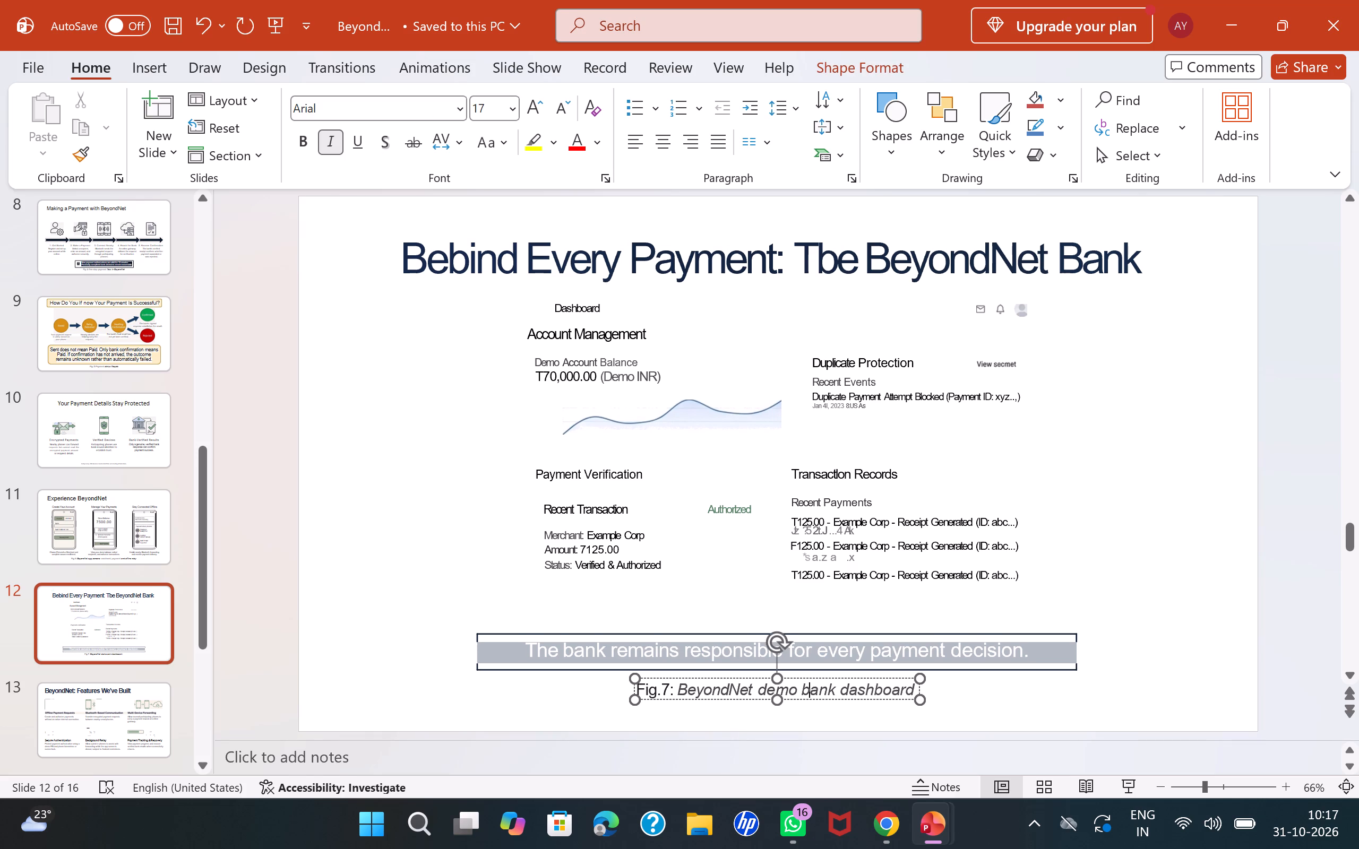
click(1072, 694)
Check slides 13 and 14, and correct "connectivitg" to "connectivity" in the closing sentence on slide 15.
key(Right)
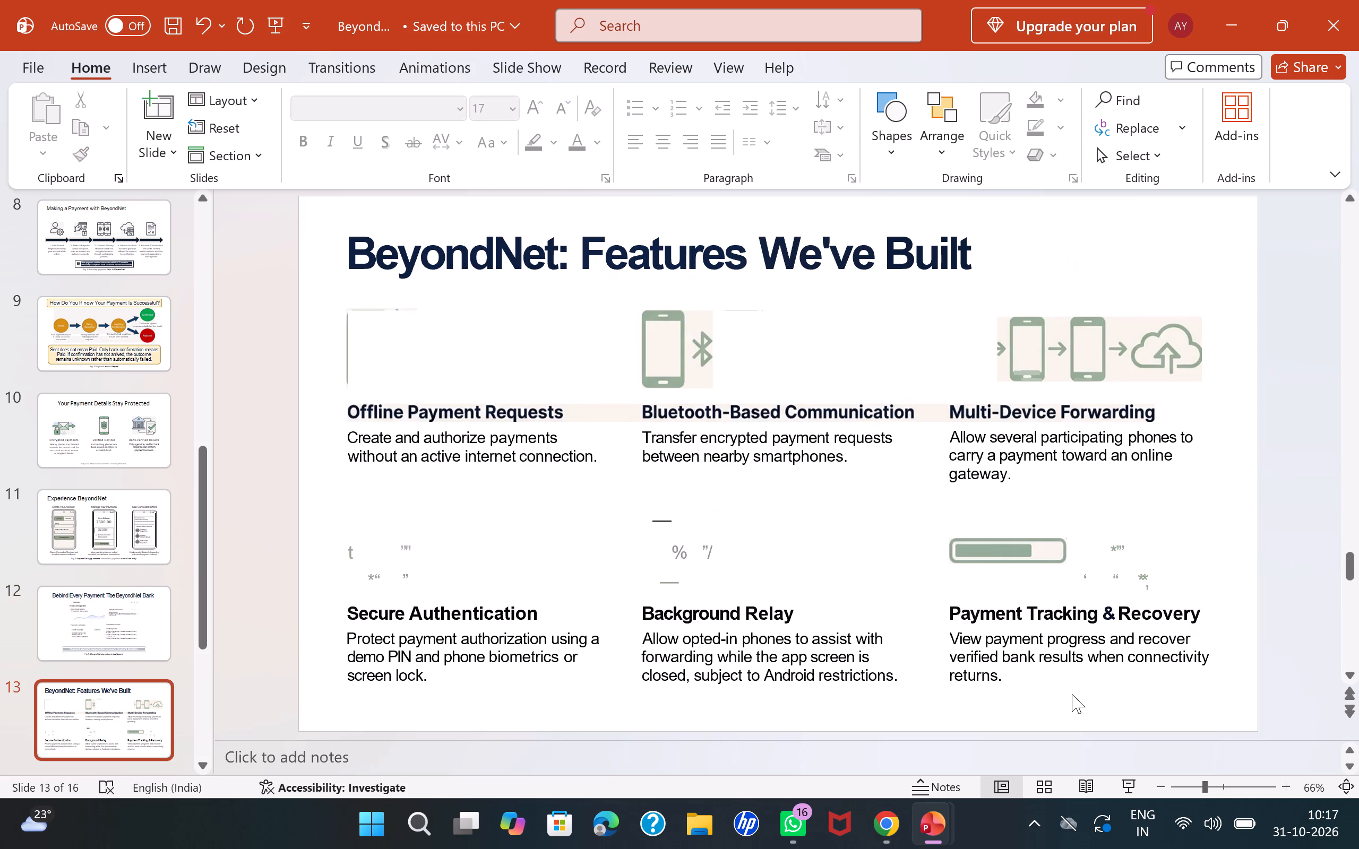
key(Right)
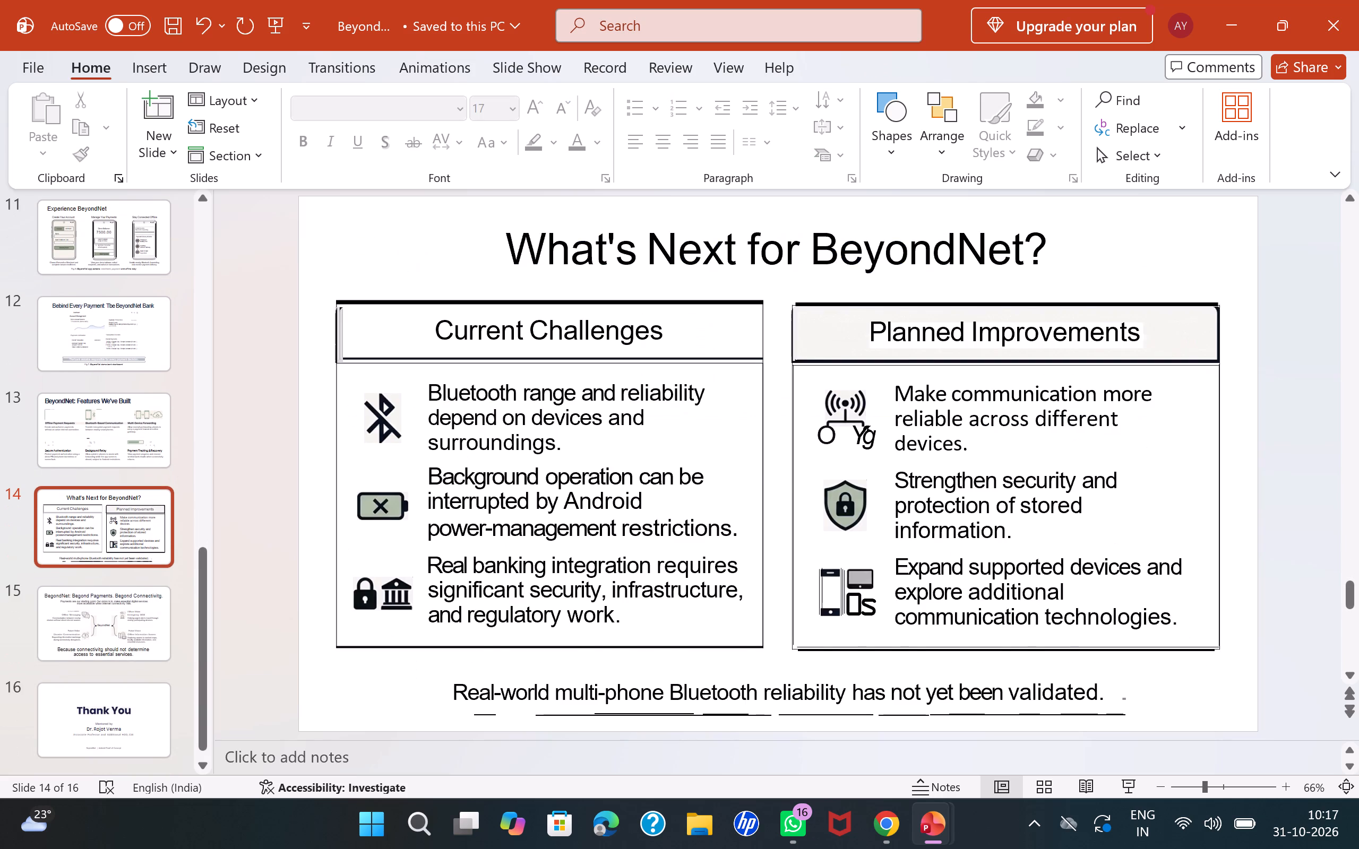
key(Right)
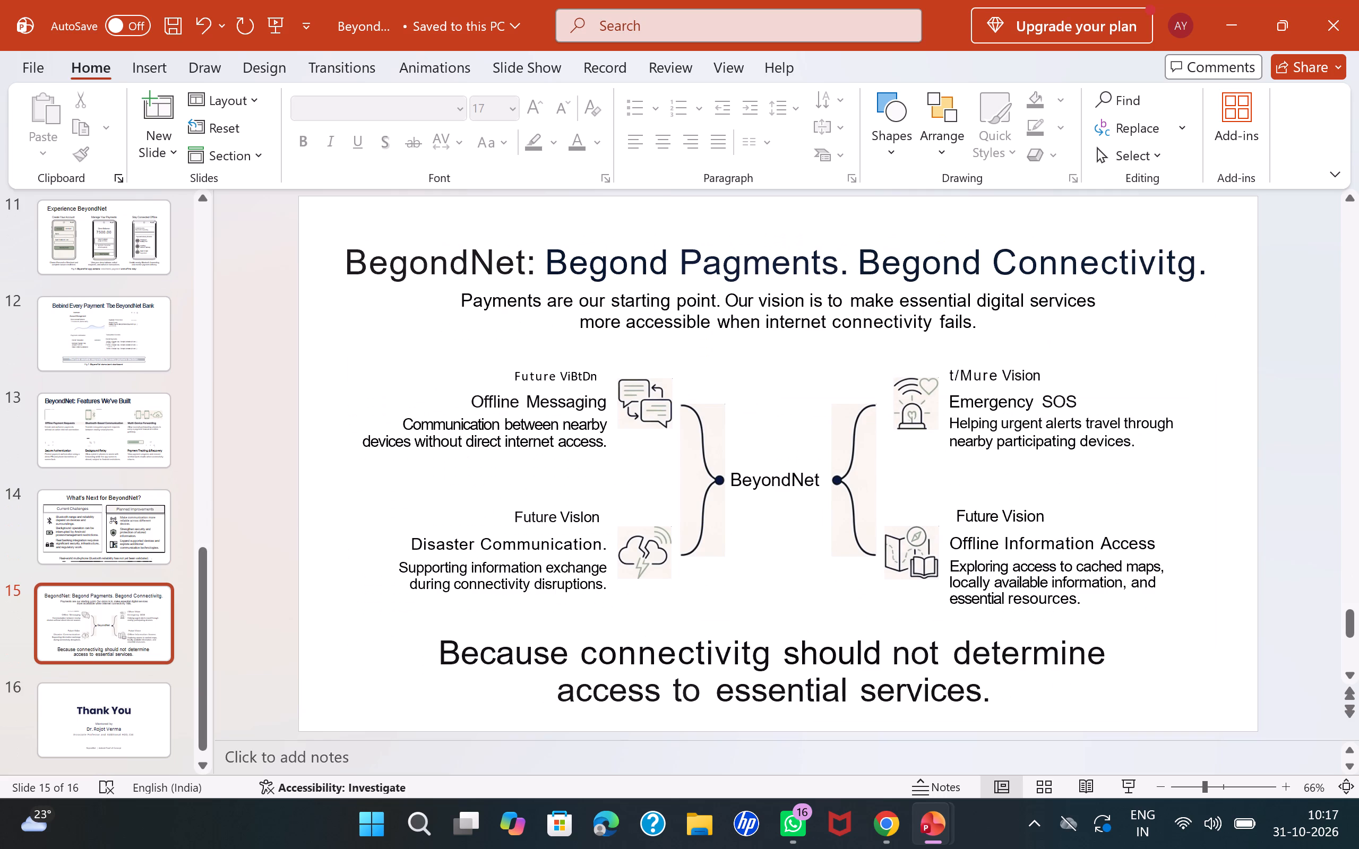
click(776, 649)
key(BackSpace)
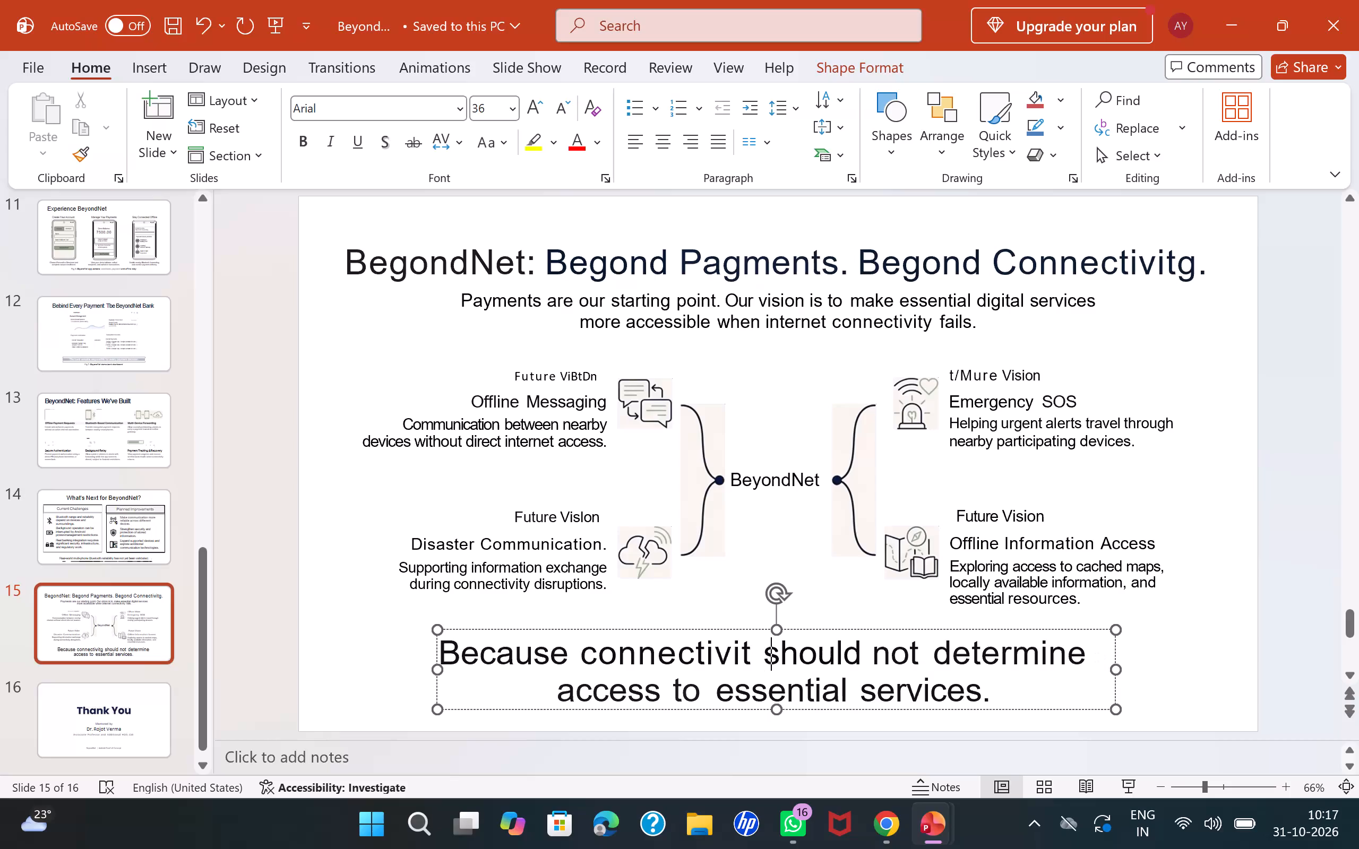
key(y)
click(1017, 671)
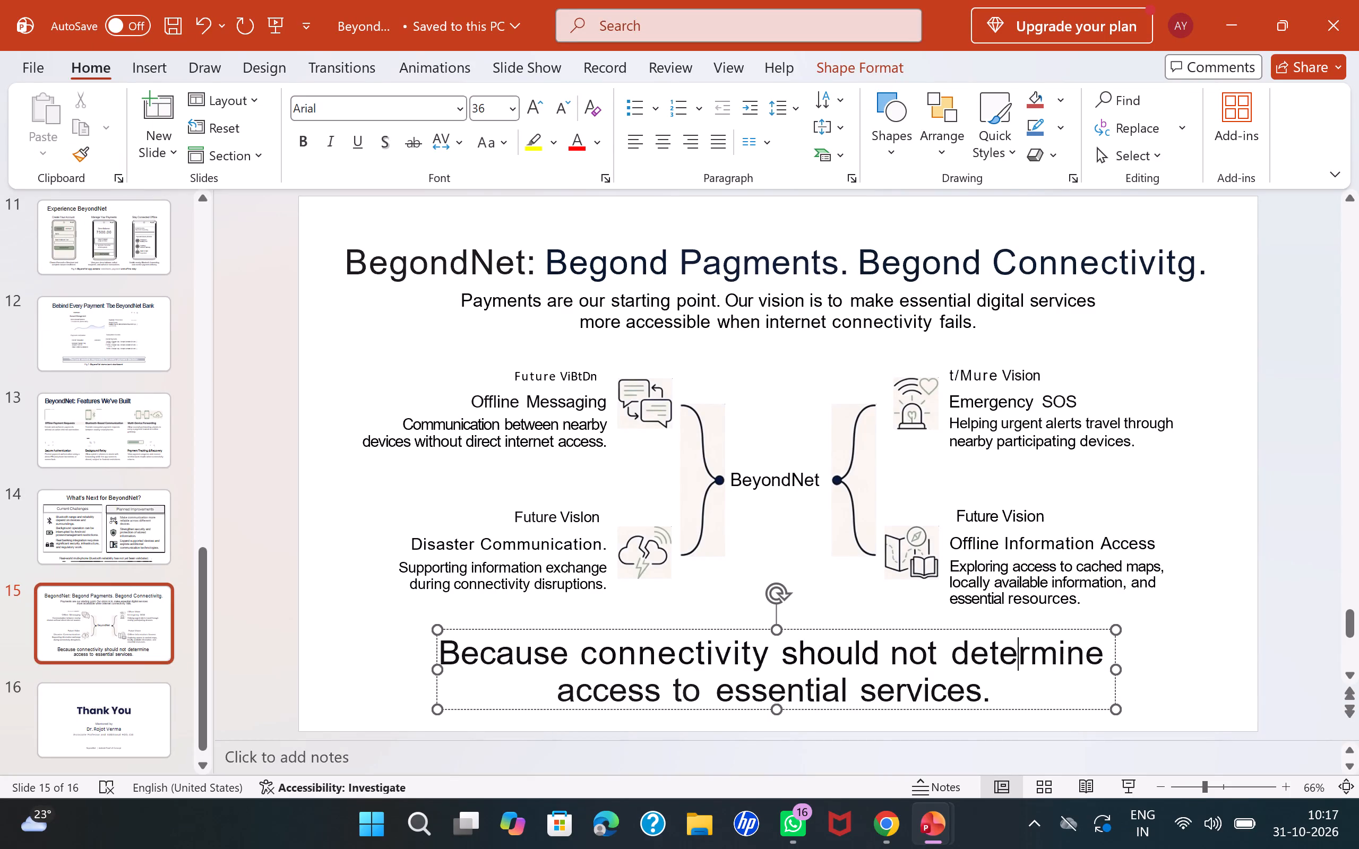
key(Right)
click(1164, 683)
Correct the mentor's first name to "Rajat" on the Thank You slide.
key(Right)
key(Right)
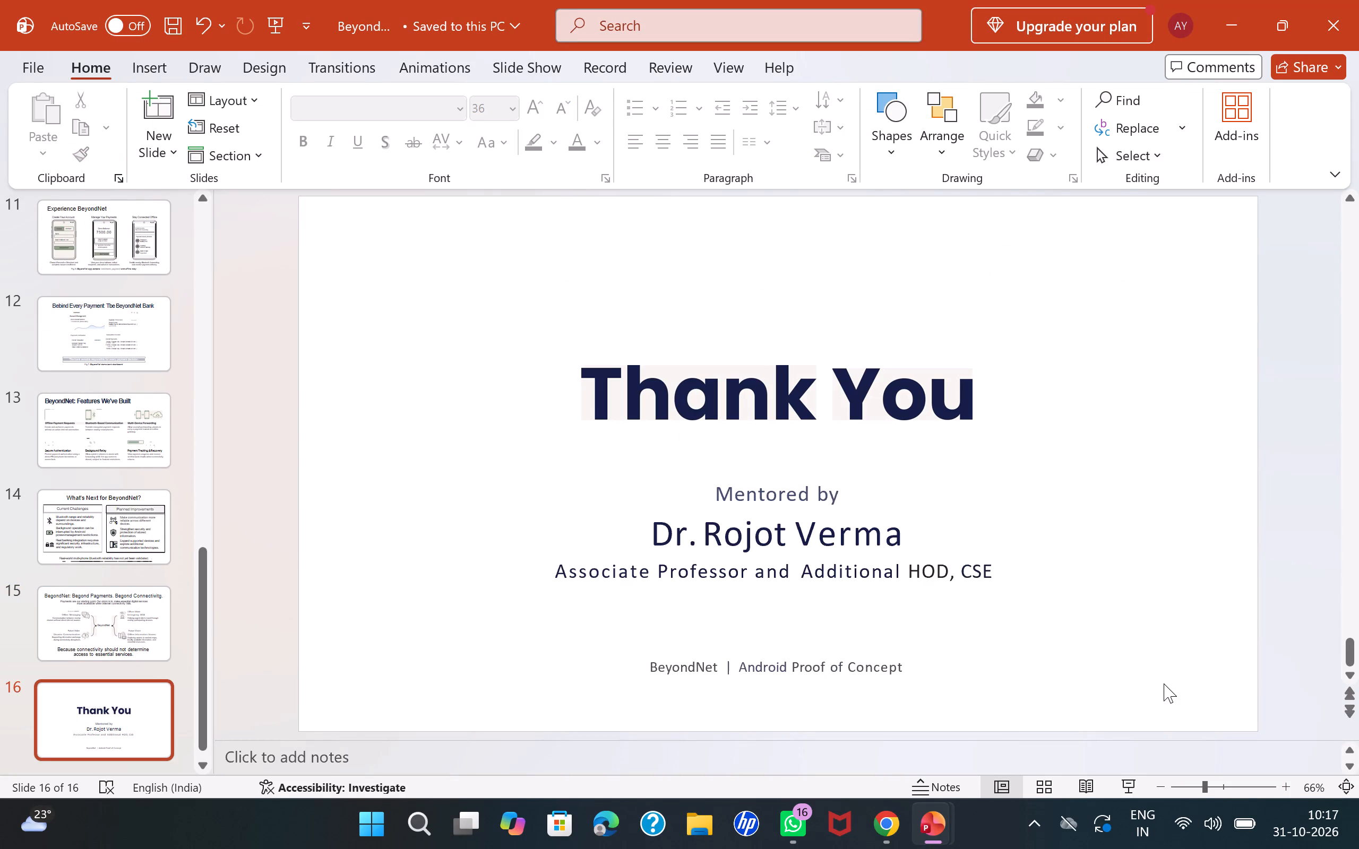
click(742, 539)
key(BackSpace)
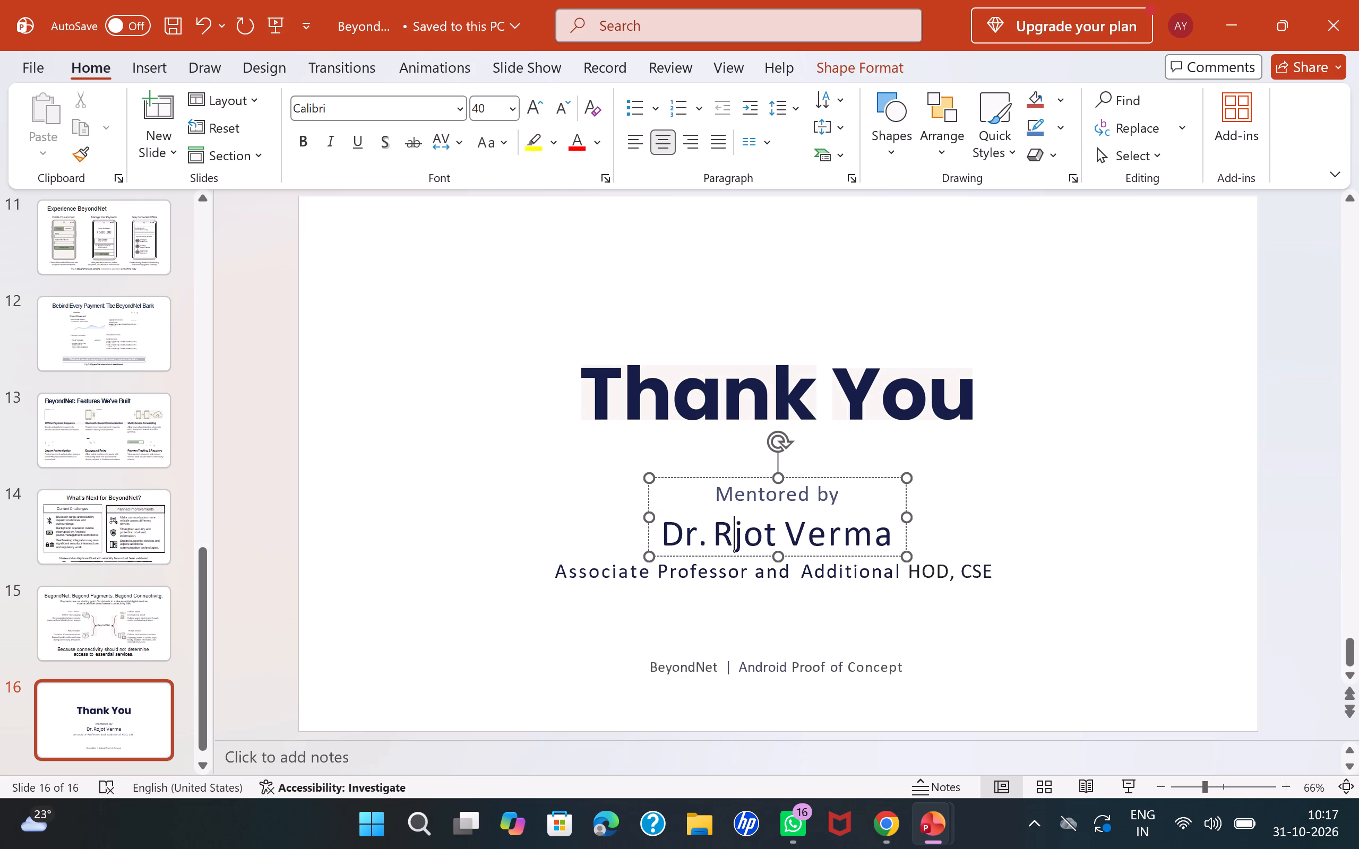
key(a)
key(Right)
key(Right)
key(Right)
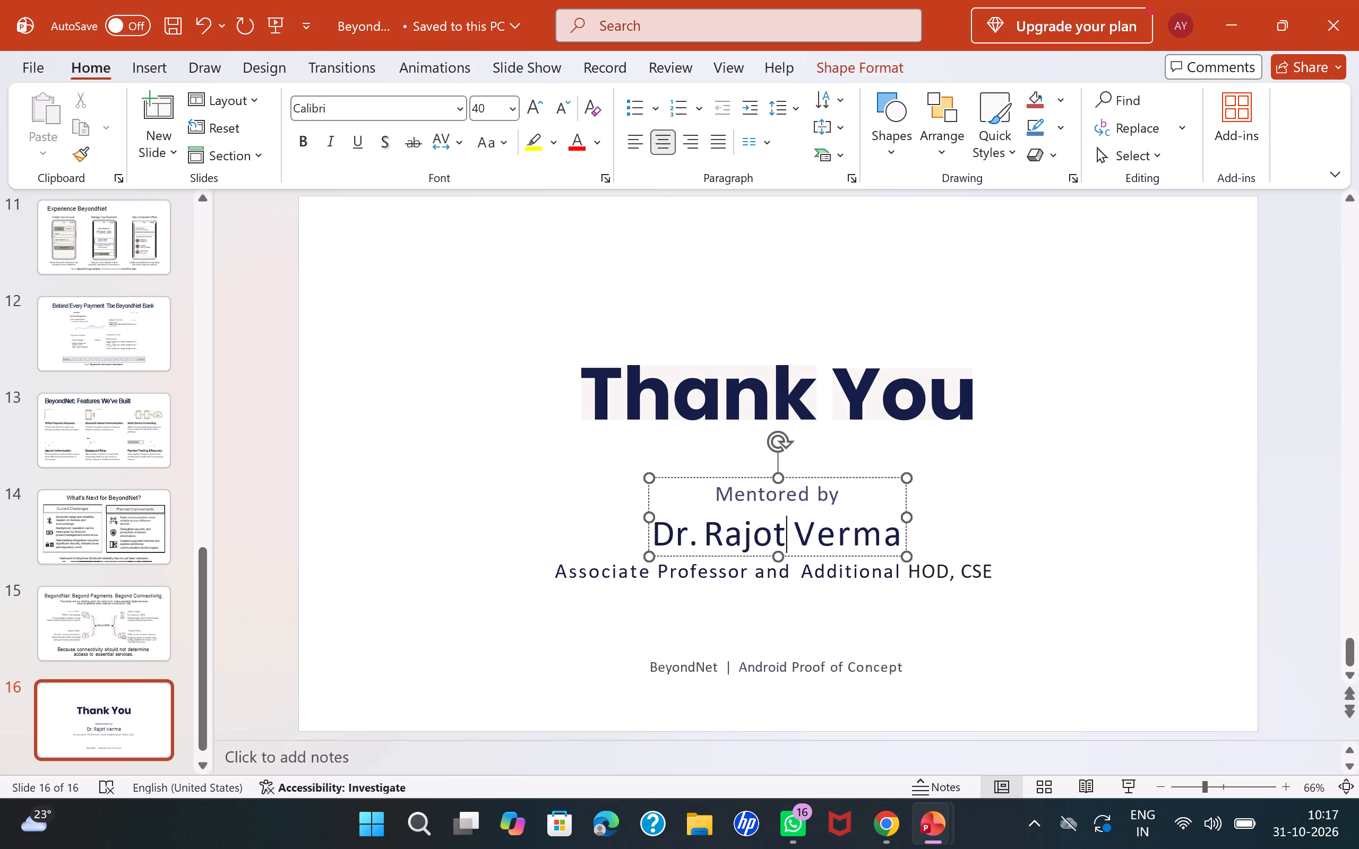
key(Left)
key(BackSpace)
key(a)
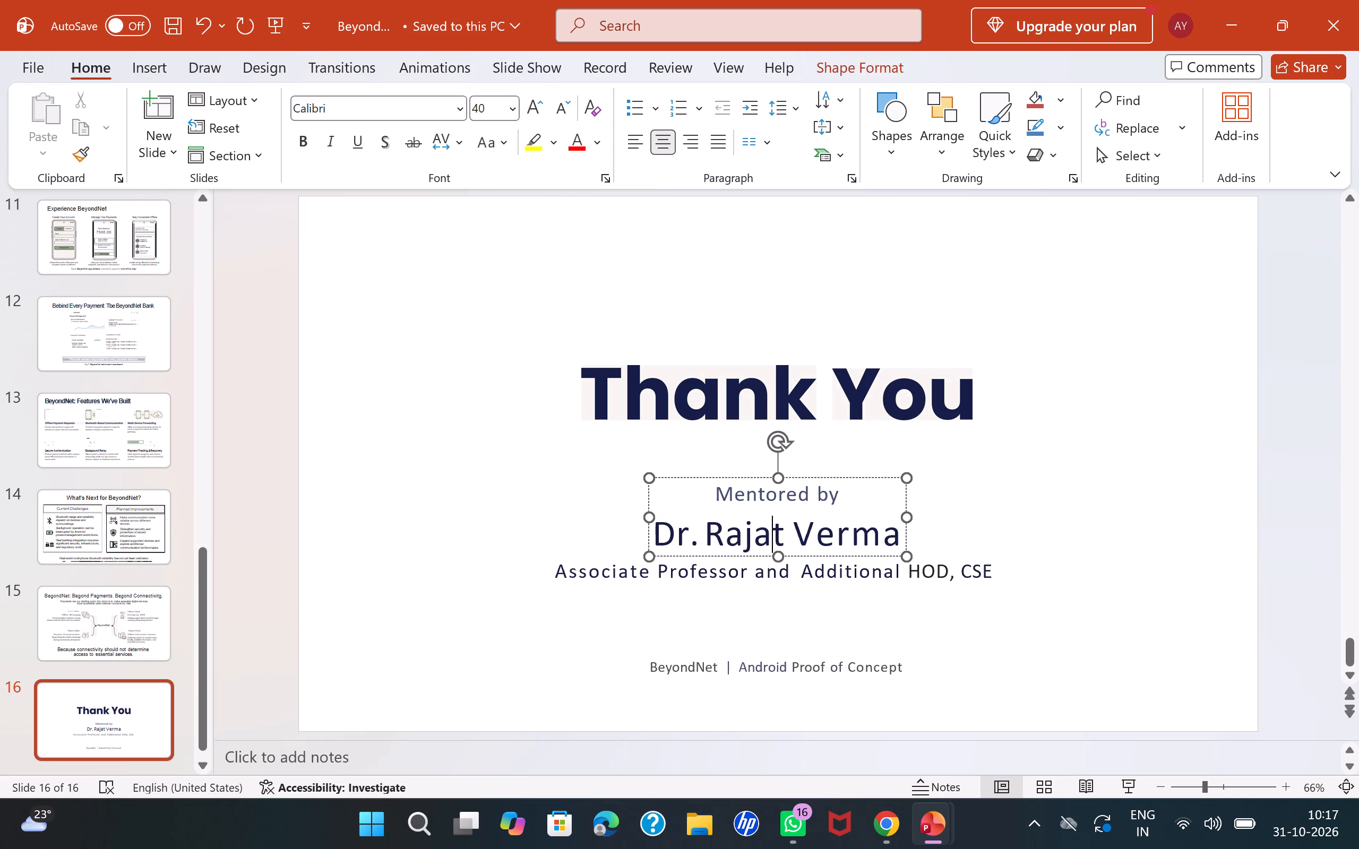
click(821, 614)
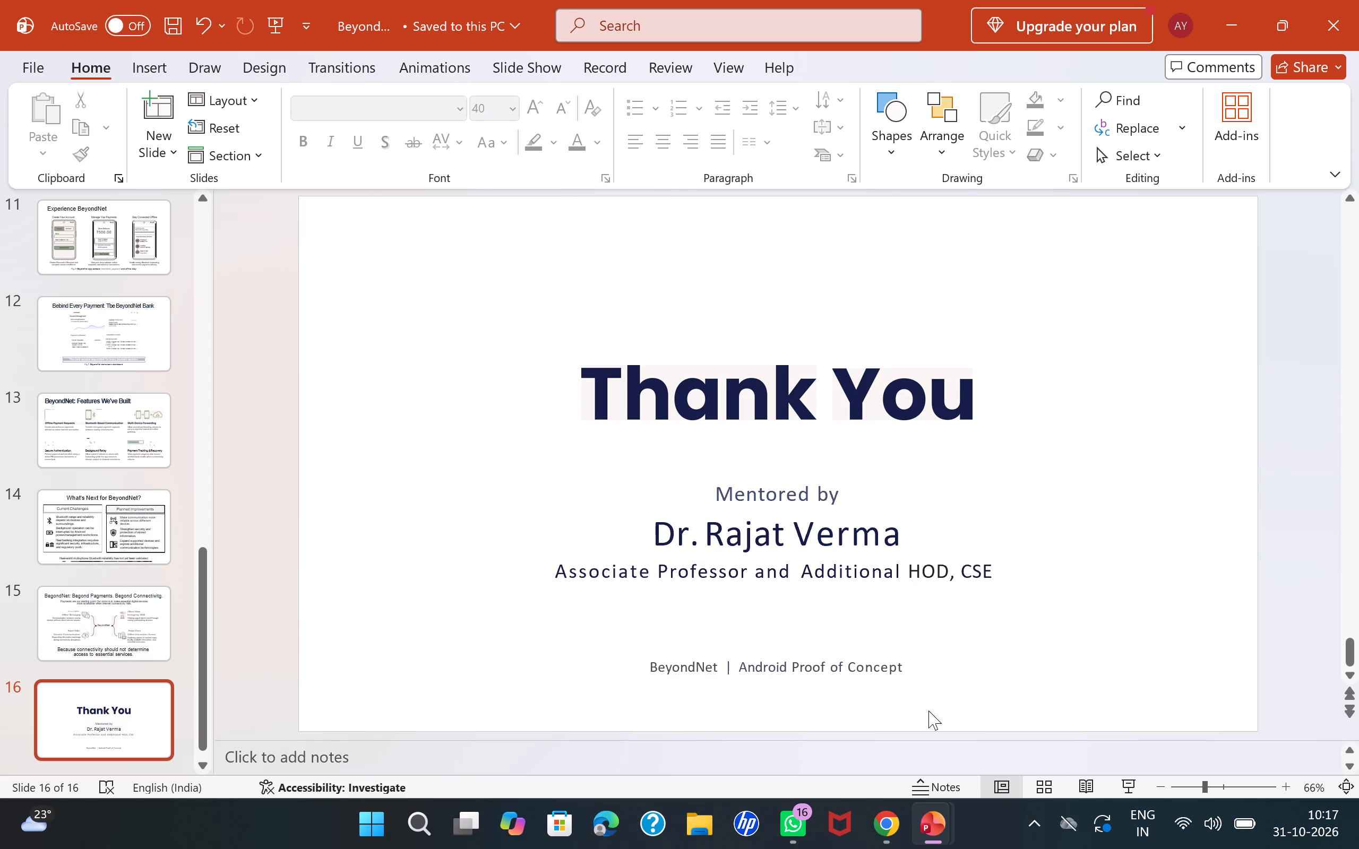
Go back through the deck from the Thank You slide to the title slide.
key(Left)
key(Left)
key(Left)
key(Left)
key(Left)
key(Left)
key(Left)
key(Left)
key(Left)
key(Left)
key(Left)
key(Left)
key(Left)
key(Left)
key(Left)
key(Left)
key(Left)
key(Left)
key(Left)
key(Left)
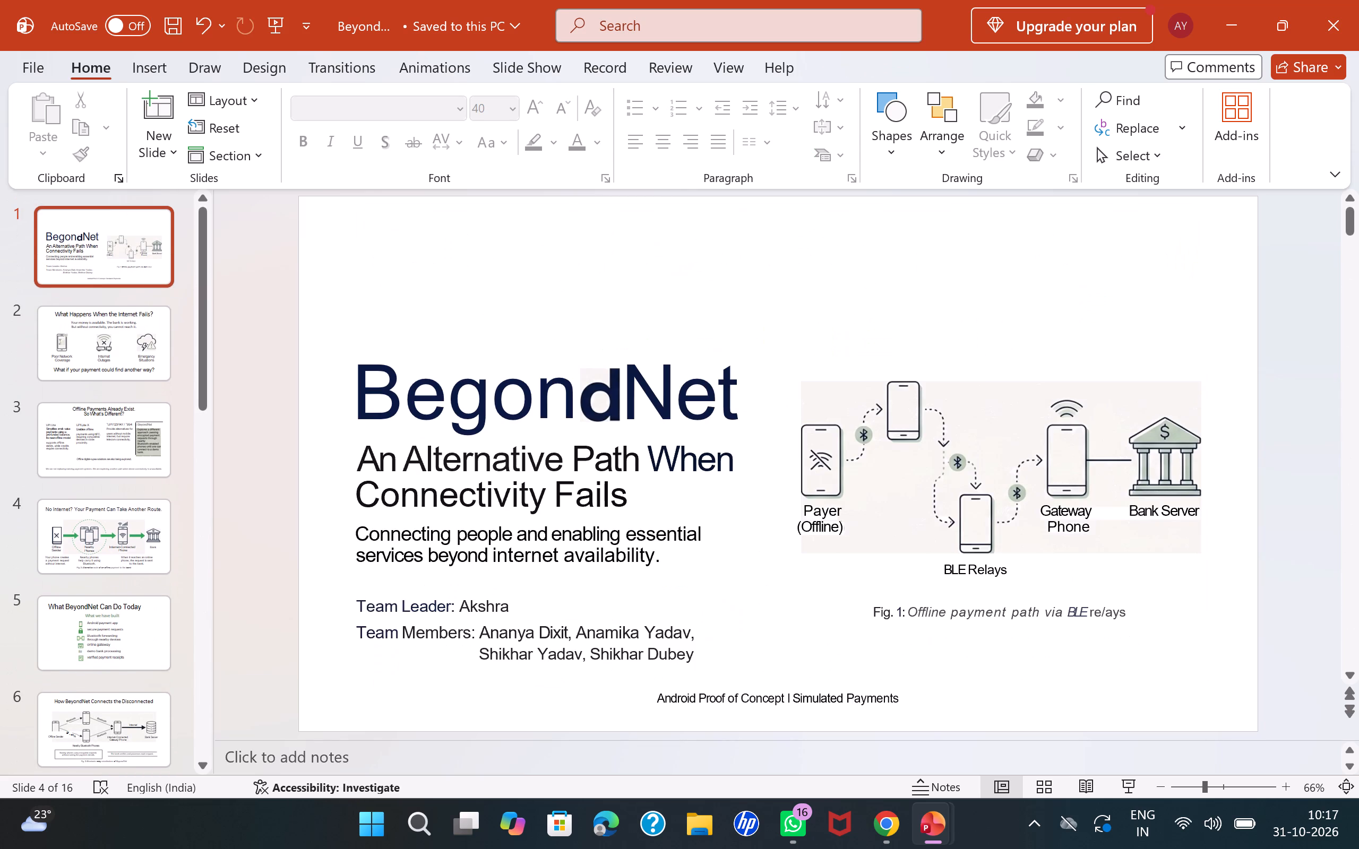
Correct the slide 1 title by replacing the "g" in "Begond" with "y".
click(493, 385)
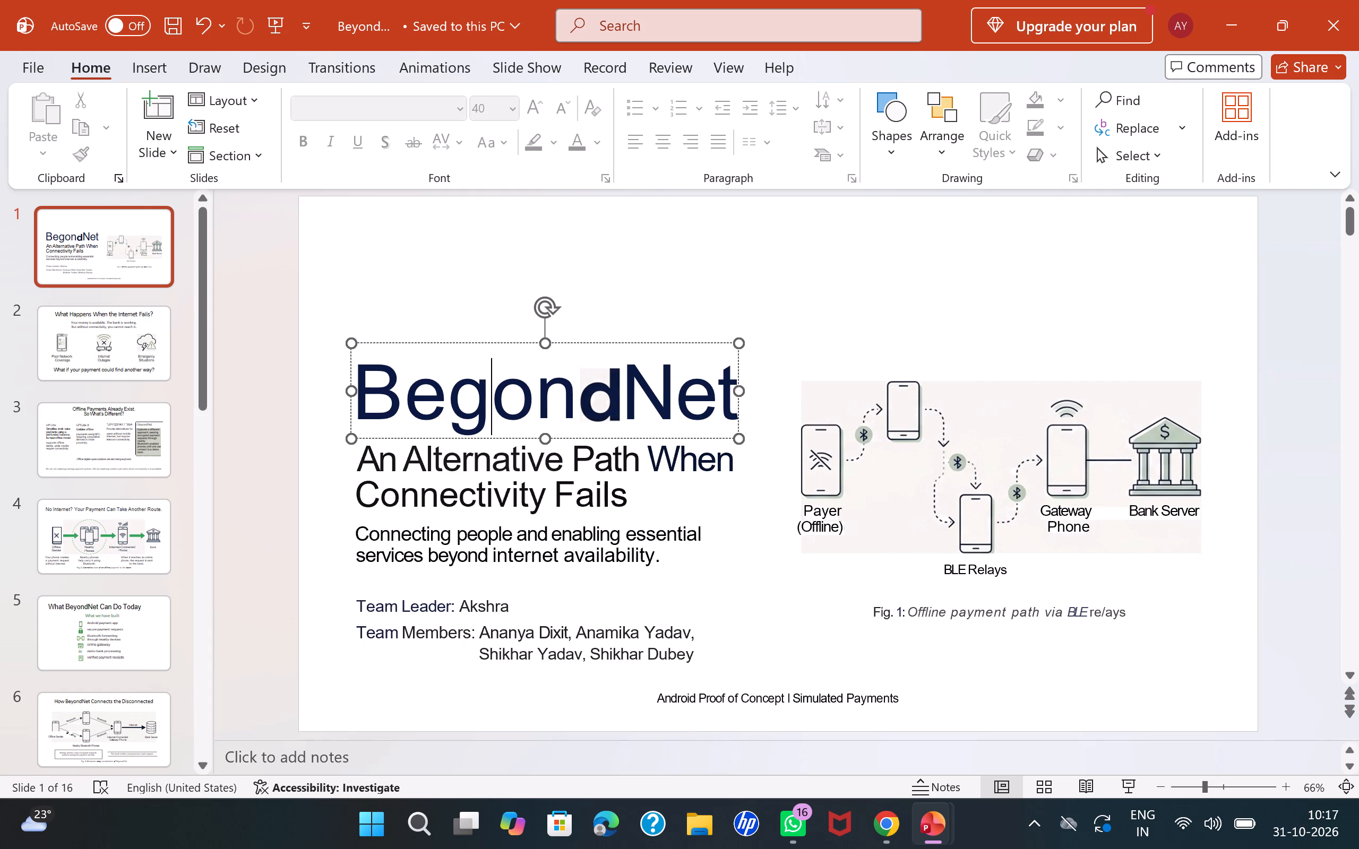
key(BackSpace)
key(y)
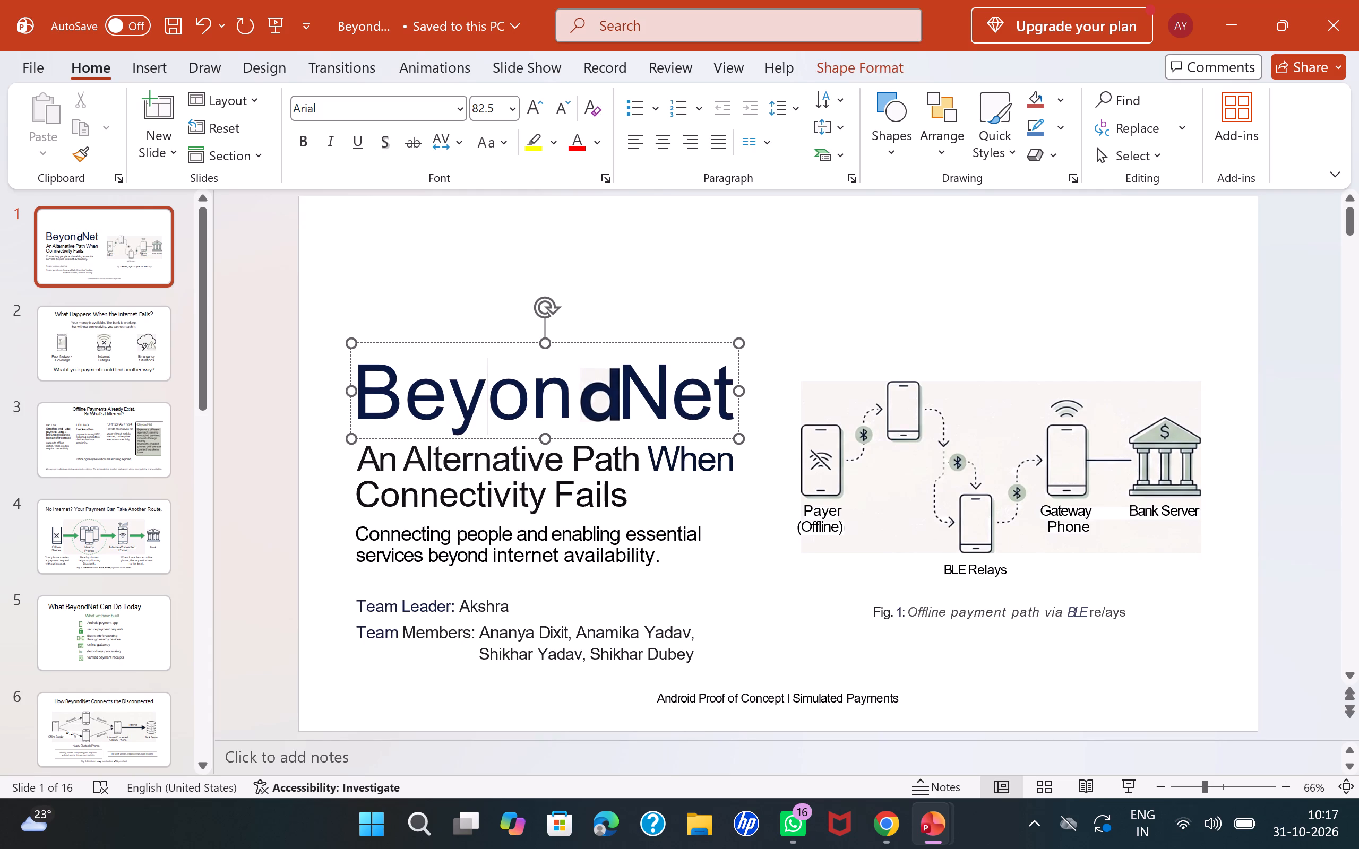
click(711, 493)
click(676, 558)
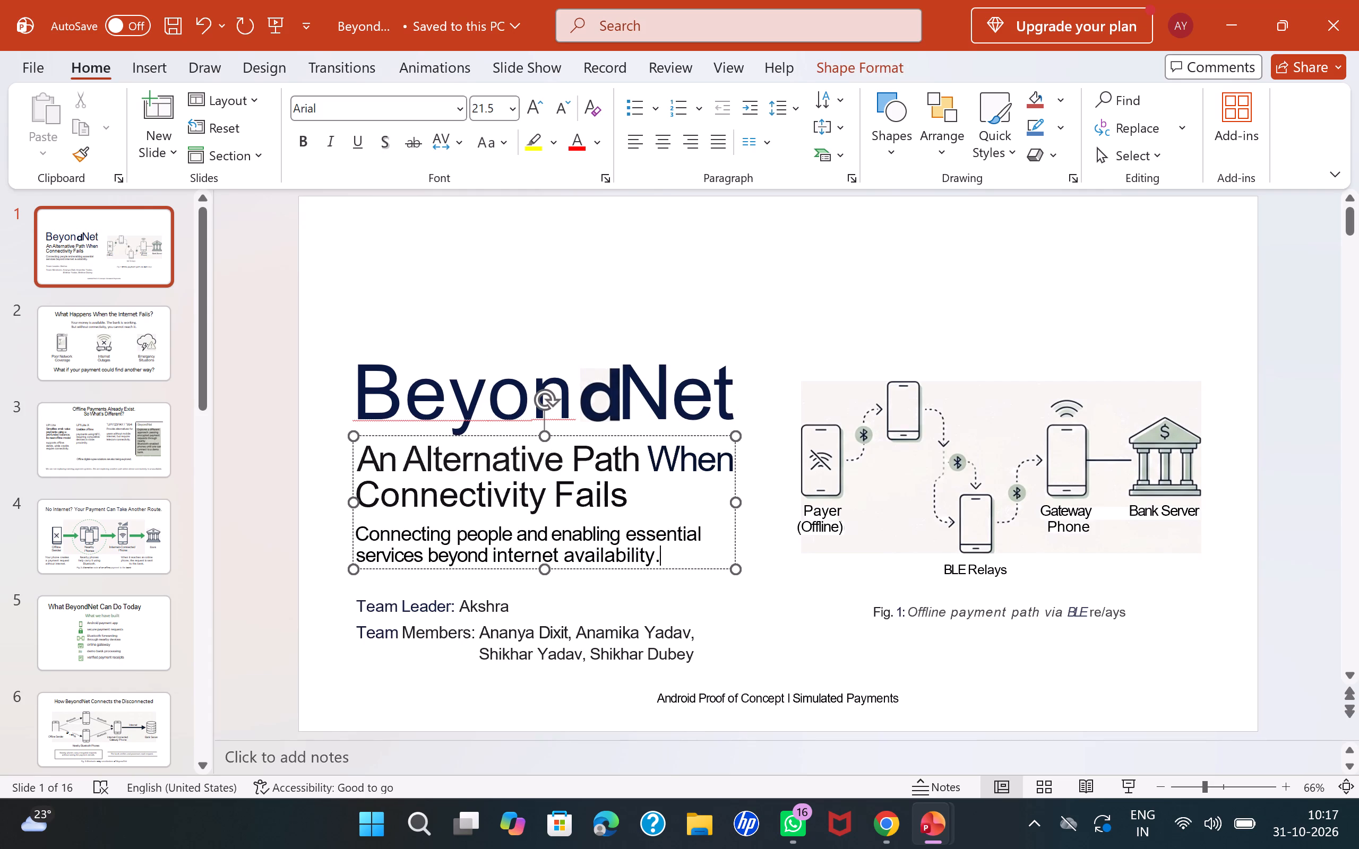
key(Right)
click(952, 629)
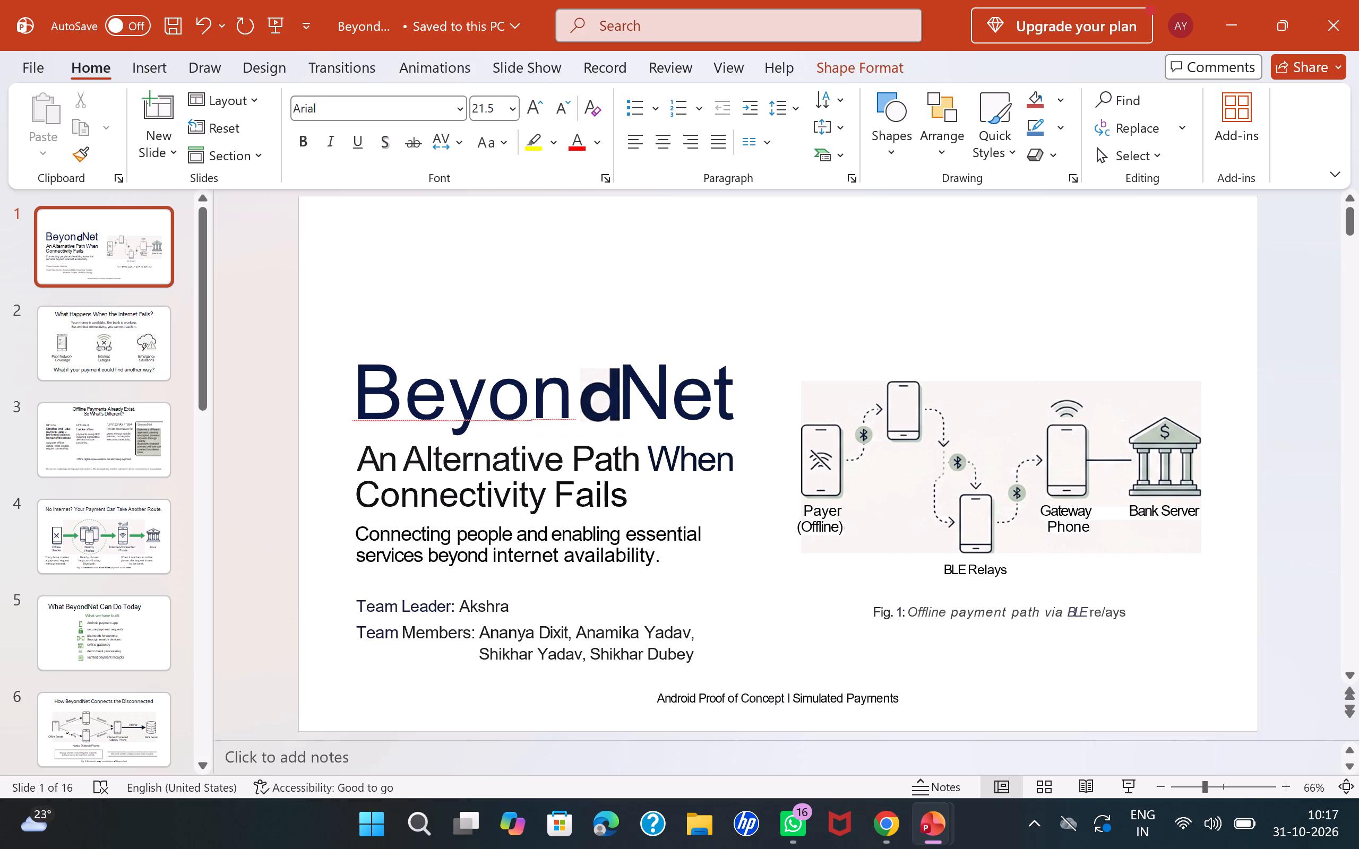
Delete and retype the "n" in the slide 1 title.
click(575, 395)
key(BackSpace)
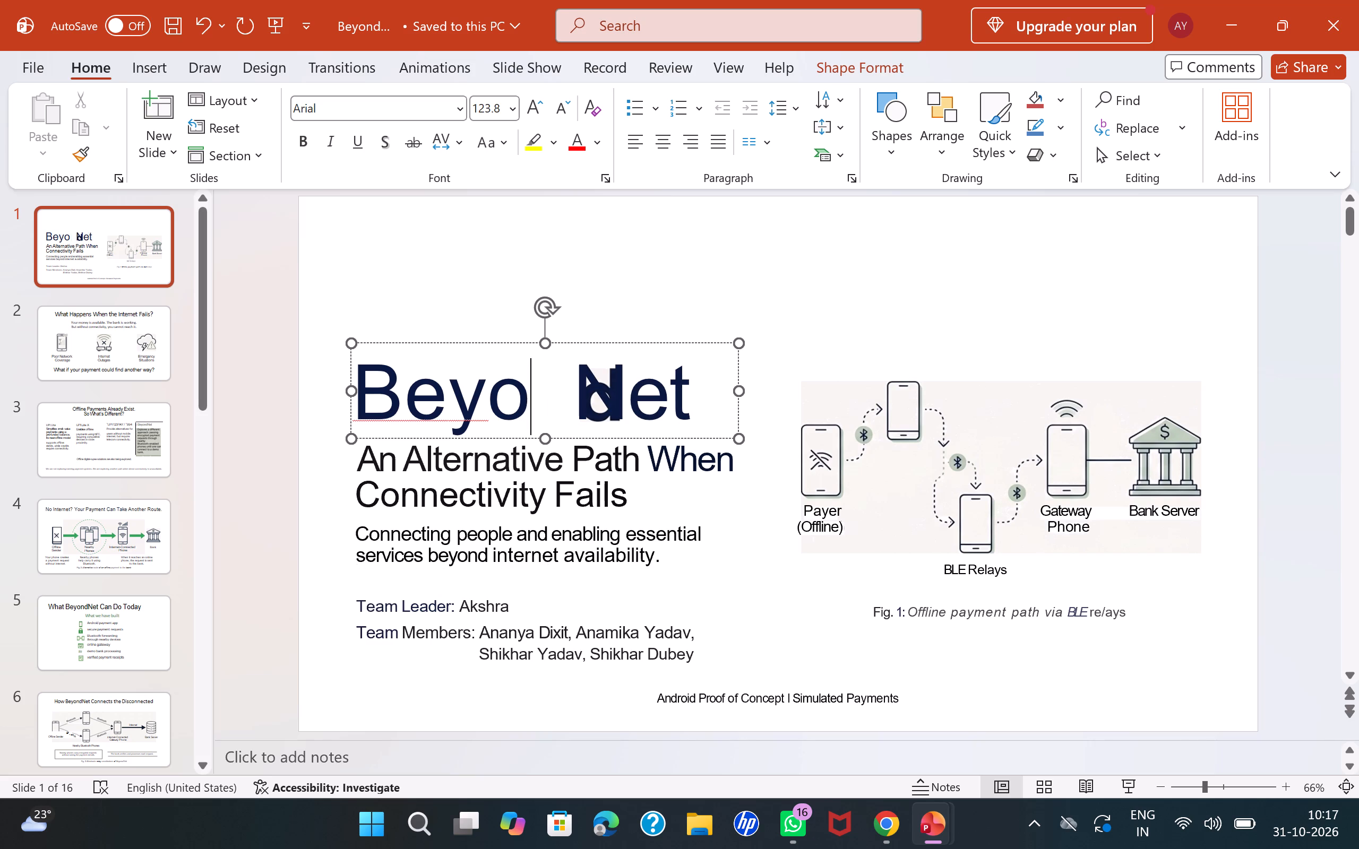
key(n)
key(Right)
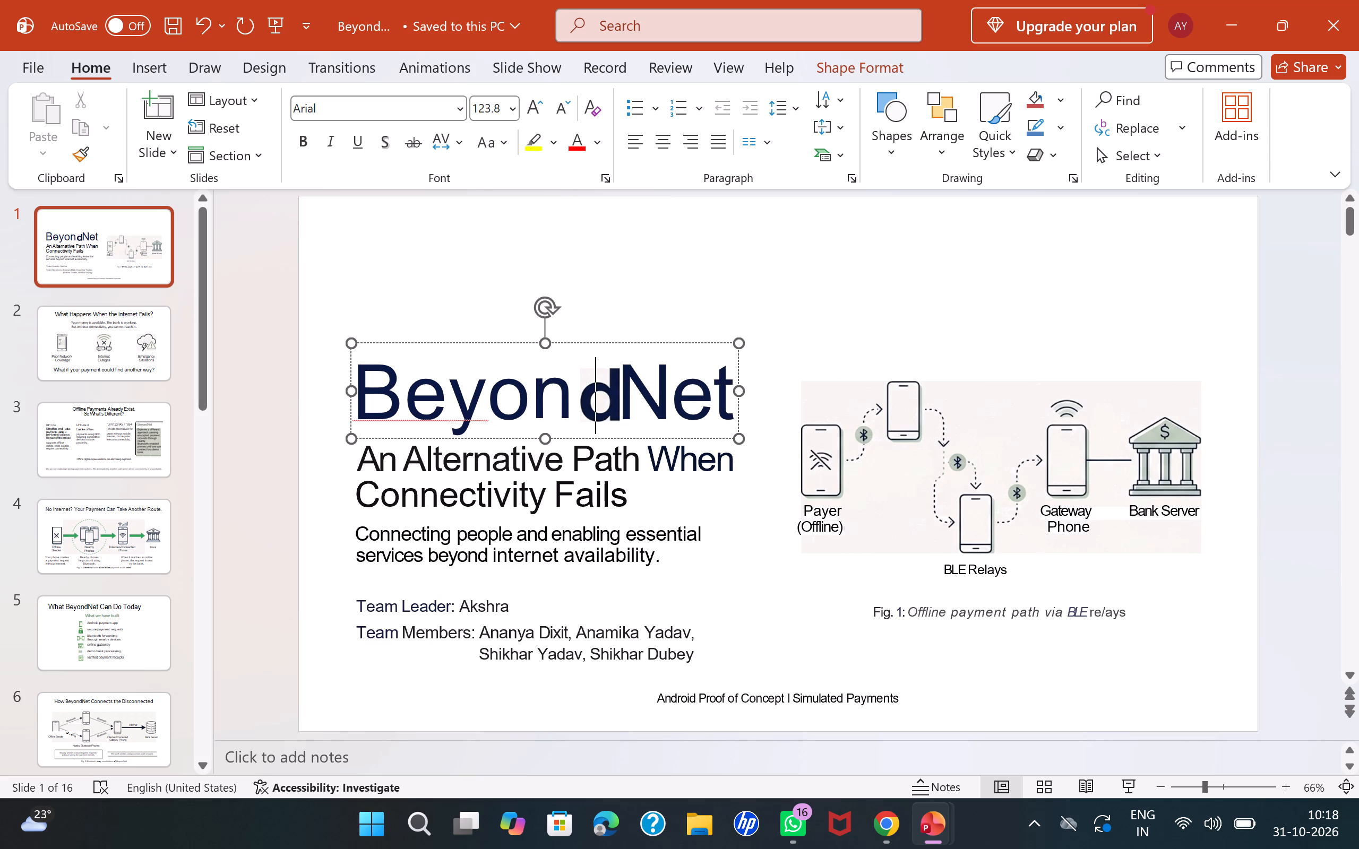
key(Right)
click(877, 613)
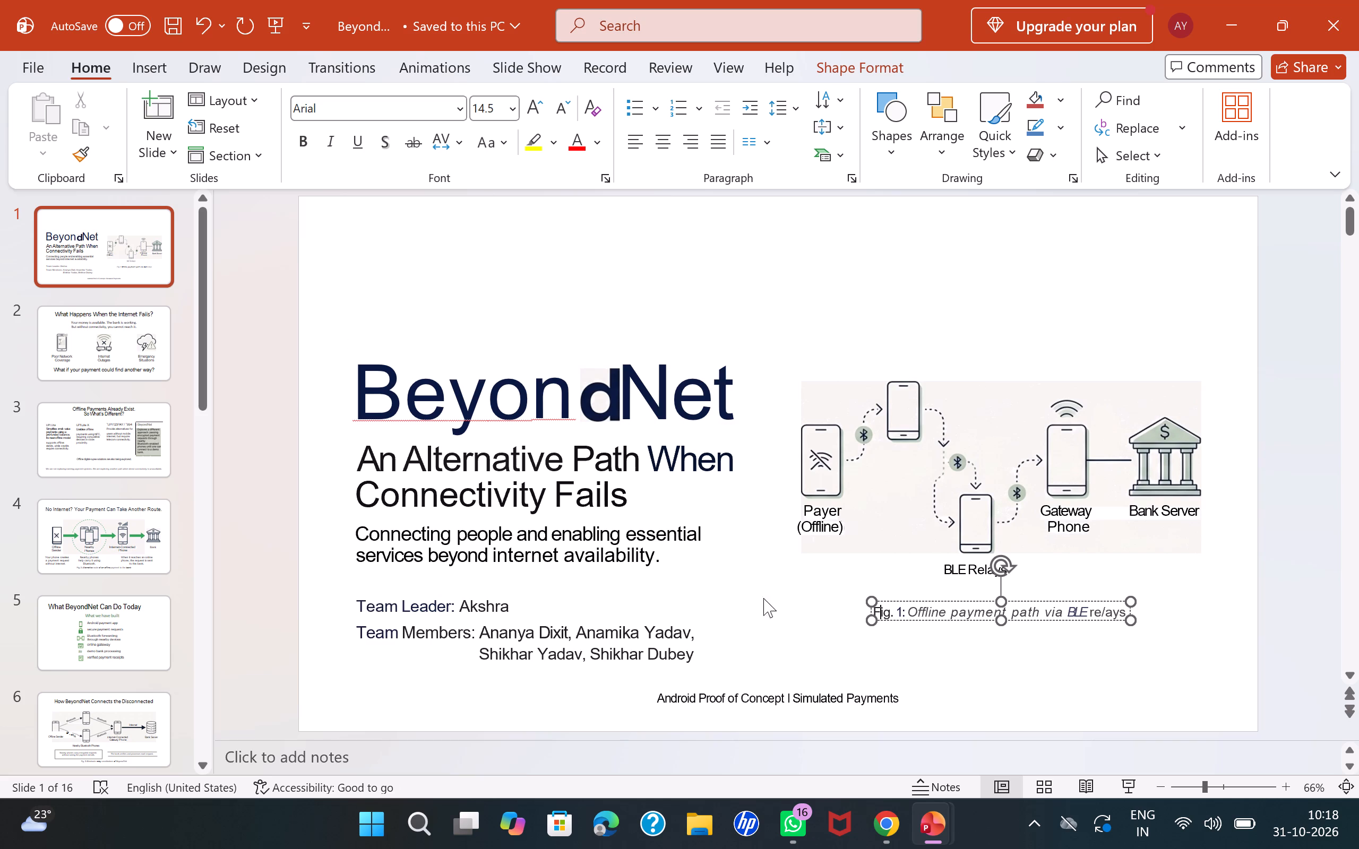
On slide 3, replace "small—value" in the UPI Lite description with "small-", using a plain hyphen.
click(1025, 669)
key(Right)
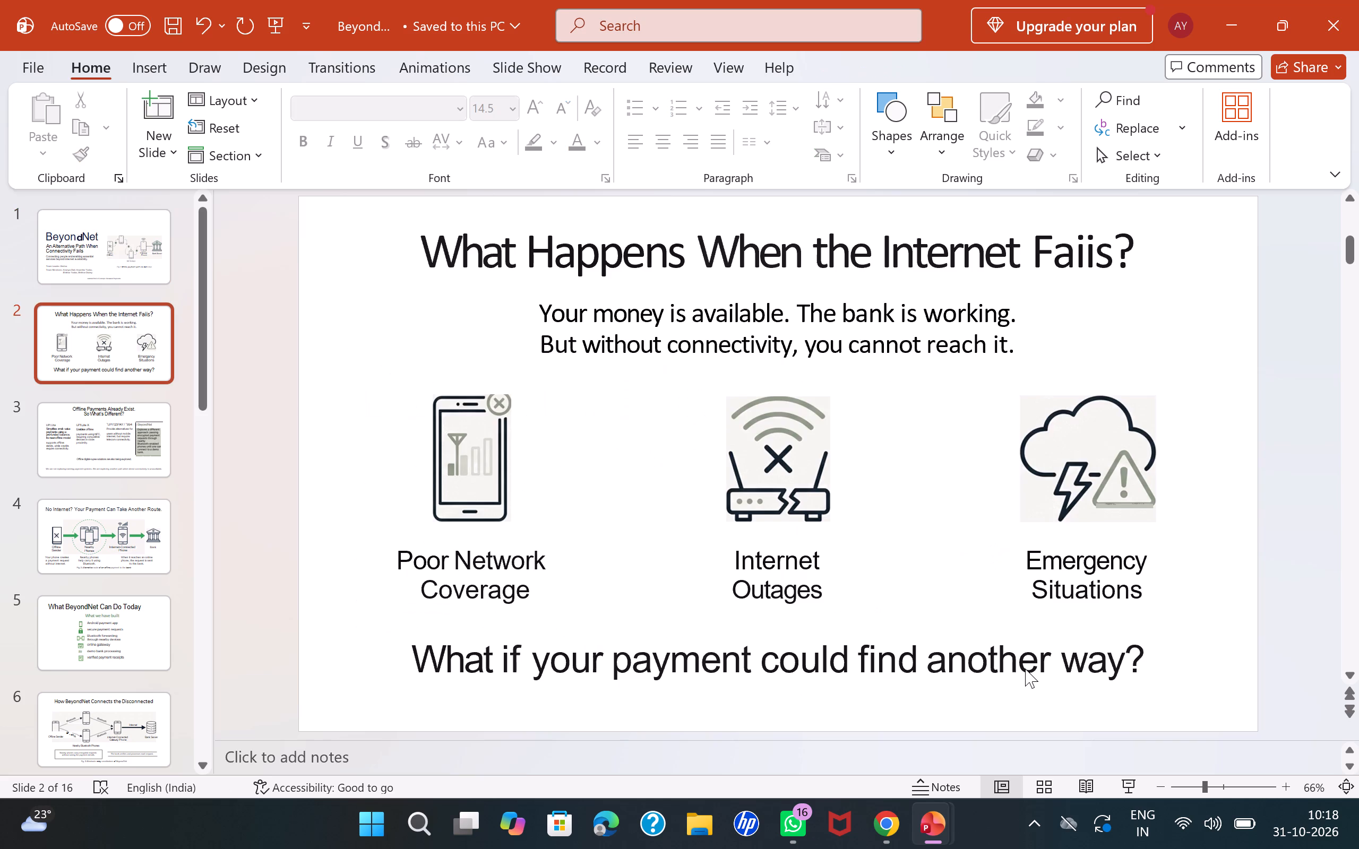
key(Right)
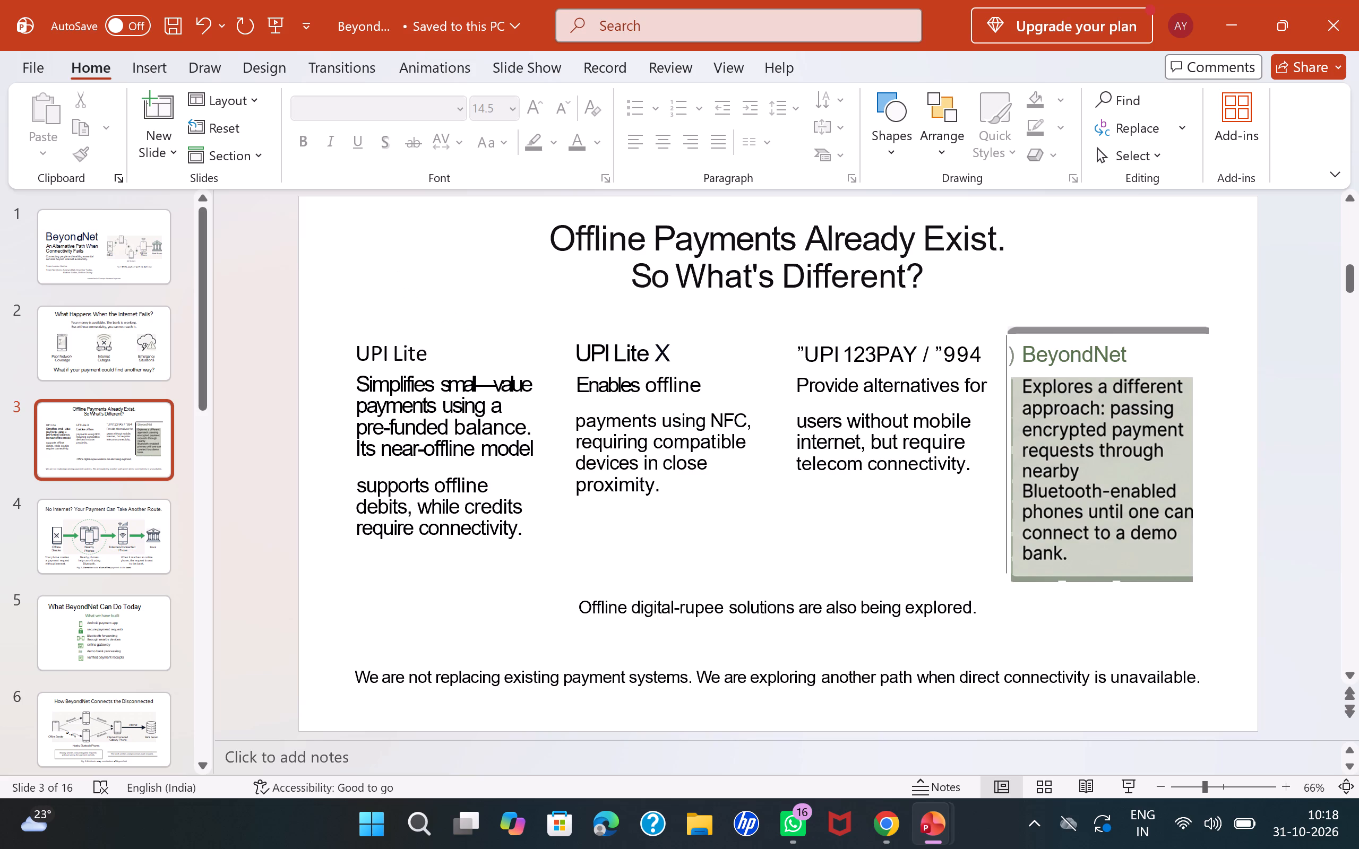
click(513, 371)
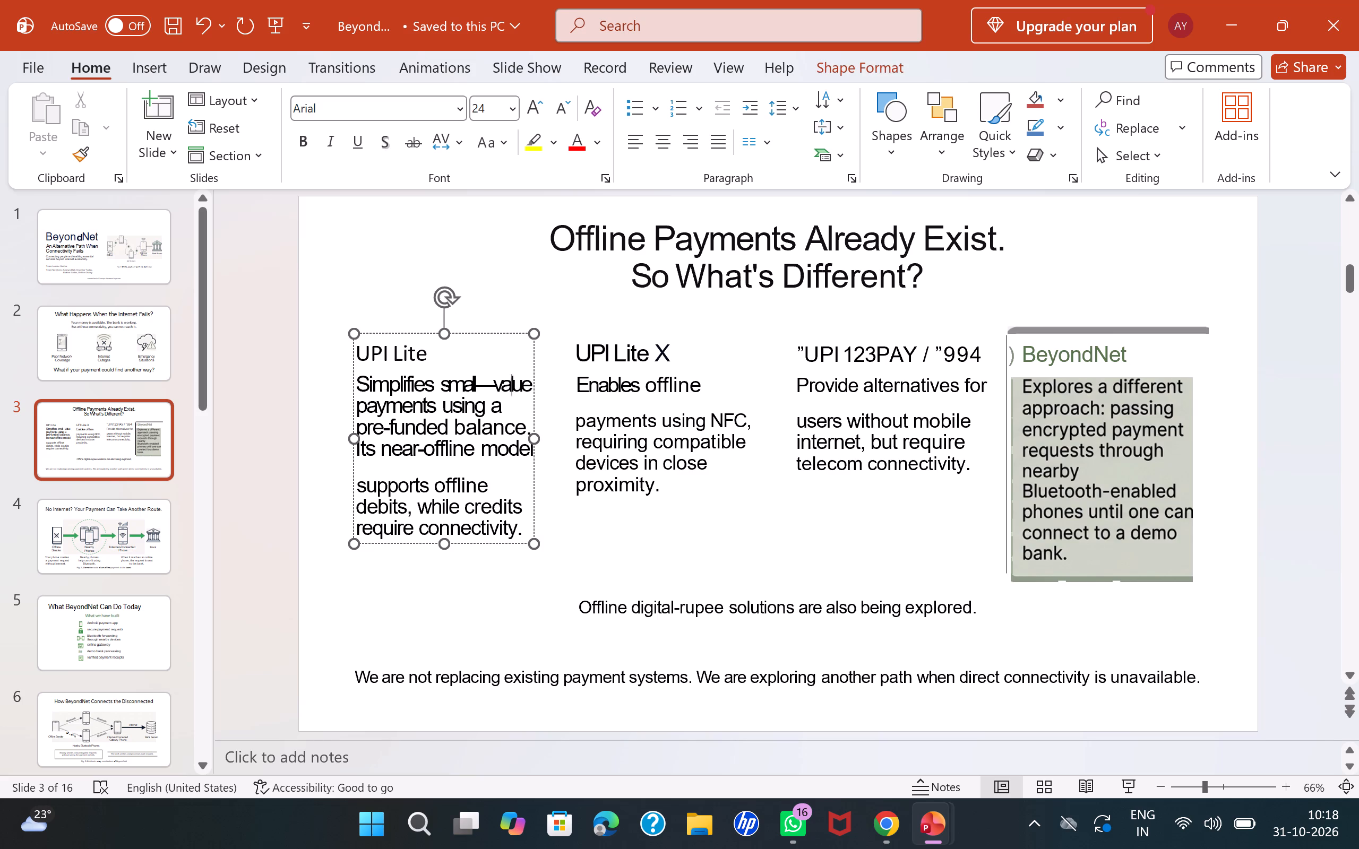
key(Right)
key(Right)
key(BackSpace)
key(BackSpace)
key(BackSpace)
key(BackSpace)
key(BackSpace)
key(BackSpace)
key(BackSpace)
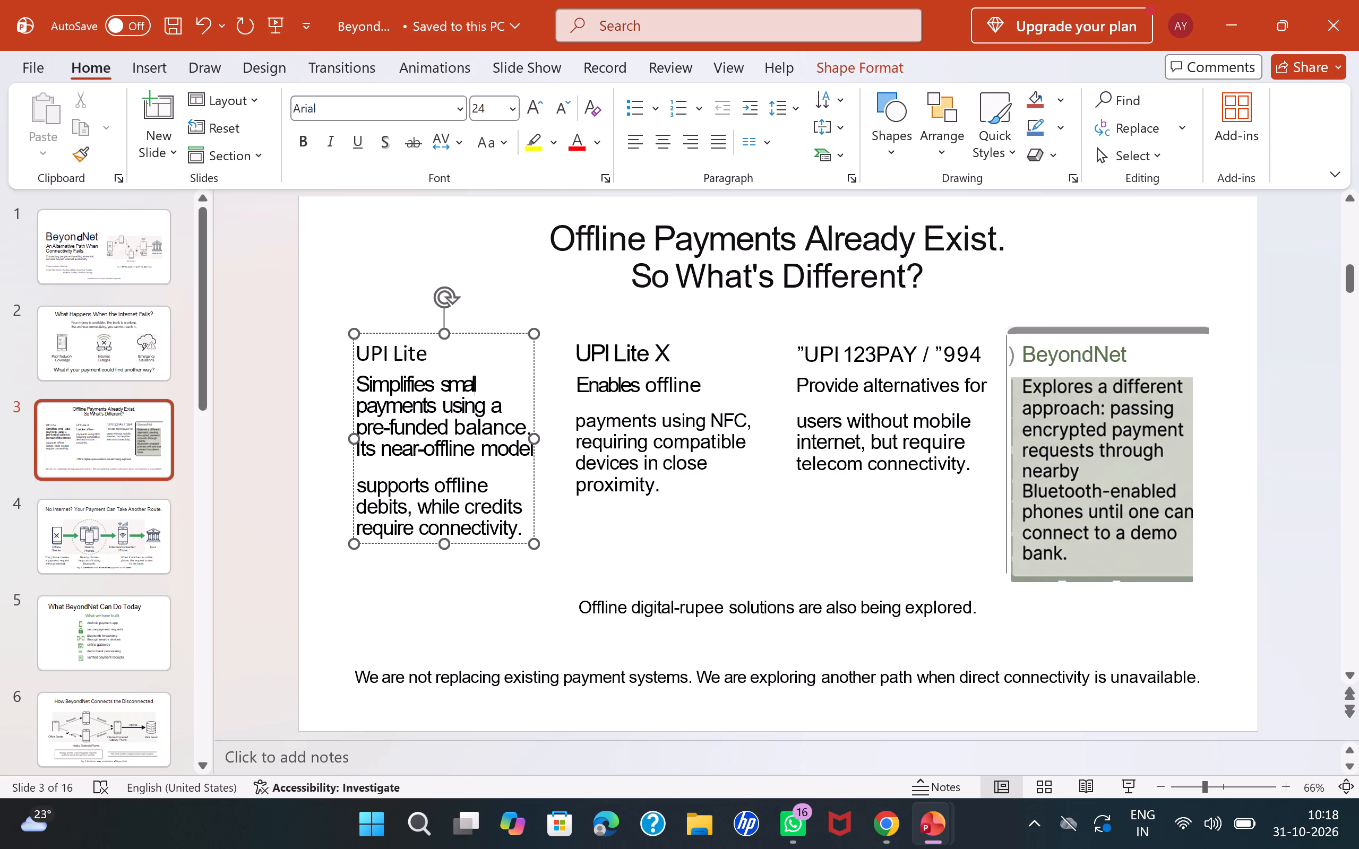
key(BackSpace)
key(BackSpace)
key(BackSpace)
text(ms)
key(BackSpace)
text(all)
key(space)
text(va)
key(BackSpace)
key(BackSpace)
key(minus)
key(space)
key(space)
Add "value" after the hyphen in the UPI Lite description, with spaces between its letters so they do not overlap.
text(value)
key(BackSpace)
key(BackSpace)
key(BackSpace)
key(BackSpace)
key(space)
text(a)
key(space)
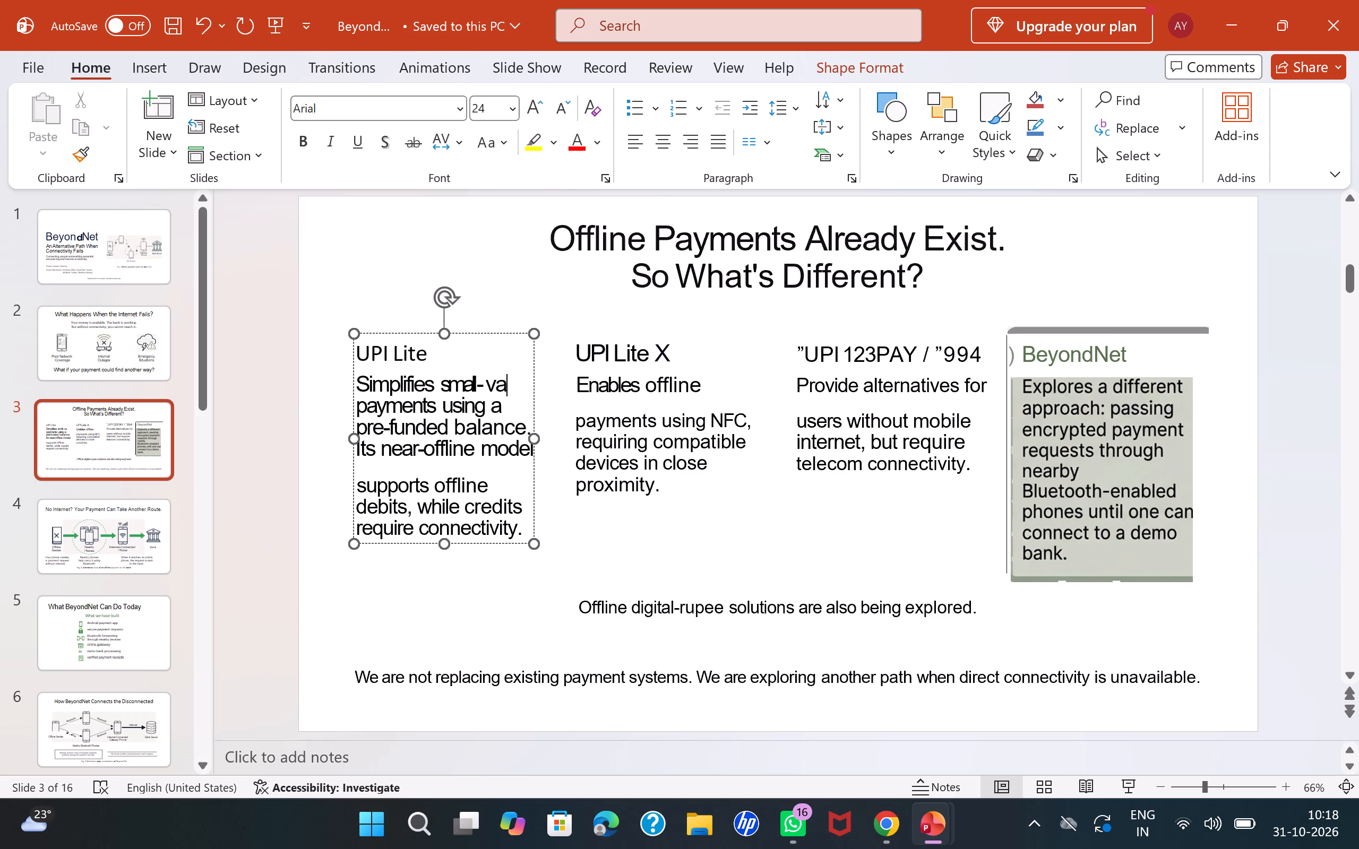
text(l)
key(space)
text(u e)
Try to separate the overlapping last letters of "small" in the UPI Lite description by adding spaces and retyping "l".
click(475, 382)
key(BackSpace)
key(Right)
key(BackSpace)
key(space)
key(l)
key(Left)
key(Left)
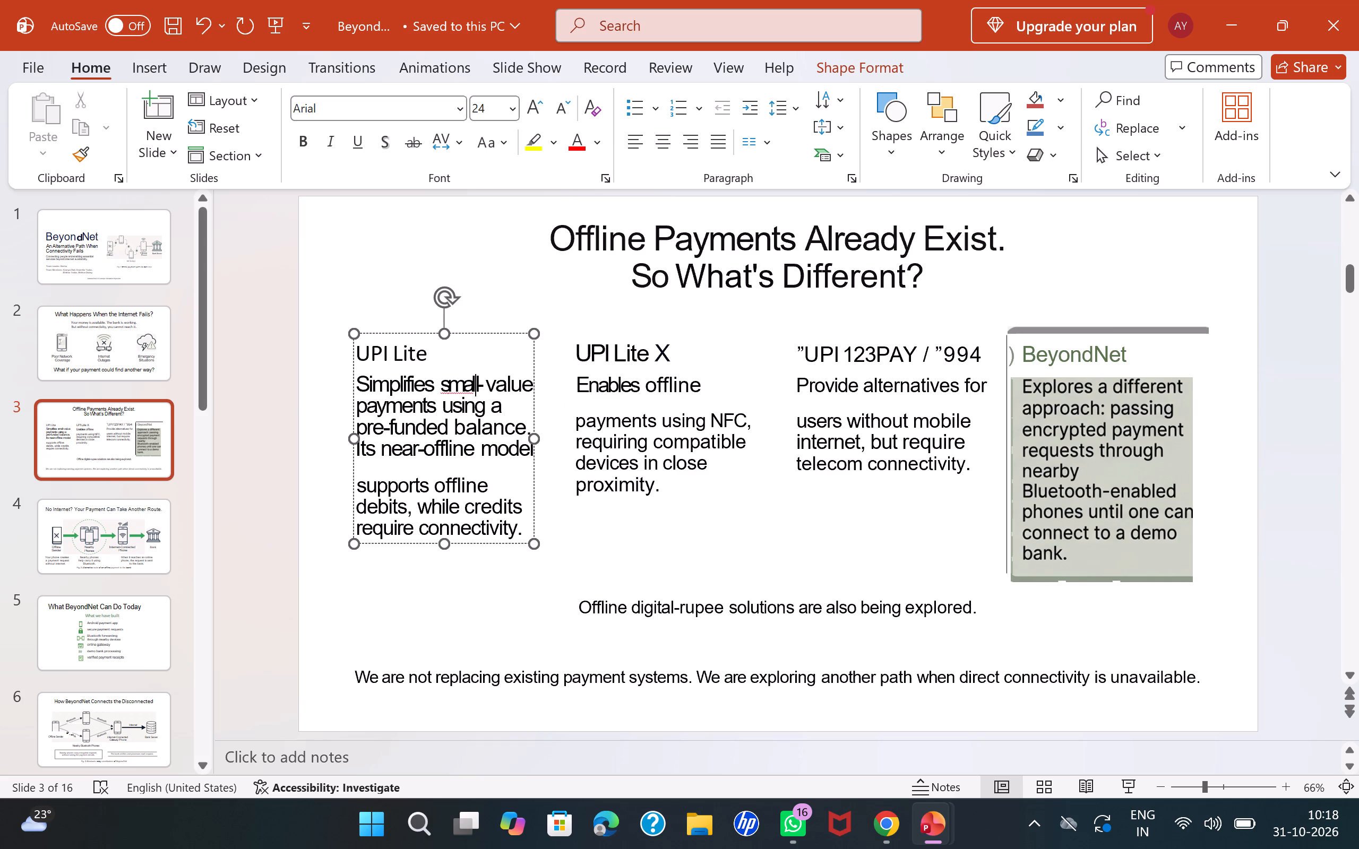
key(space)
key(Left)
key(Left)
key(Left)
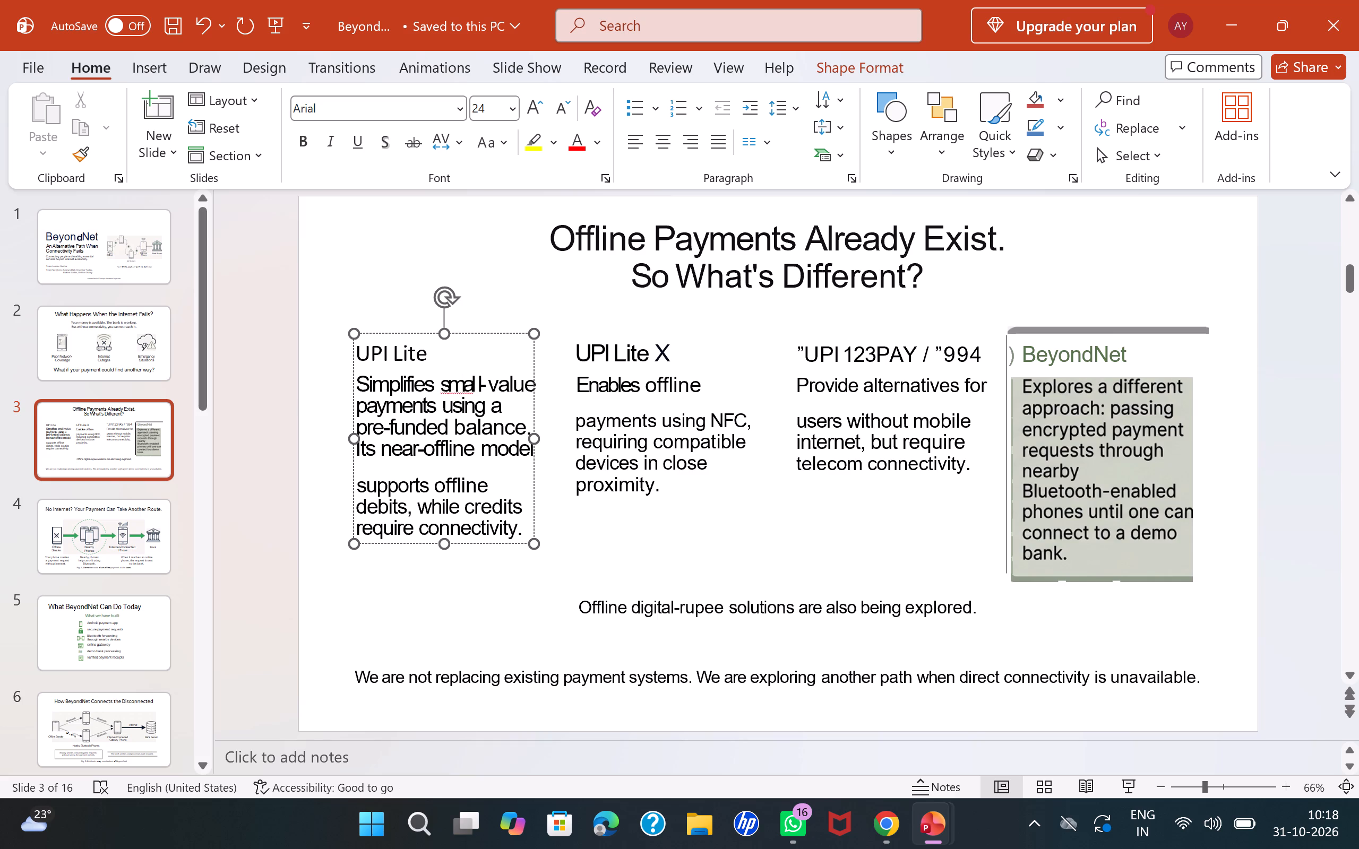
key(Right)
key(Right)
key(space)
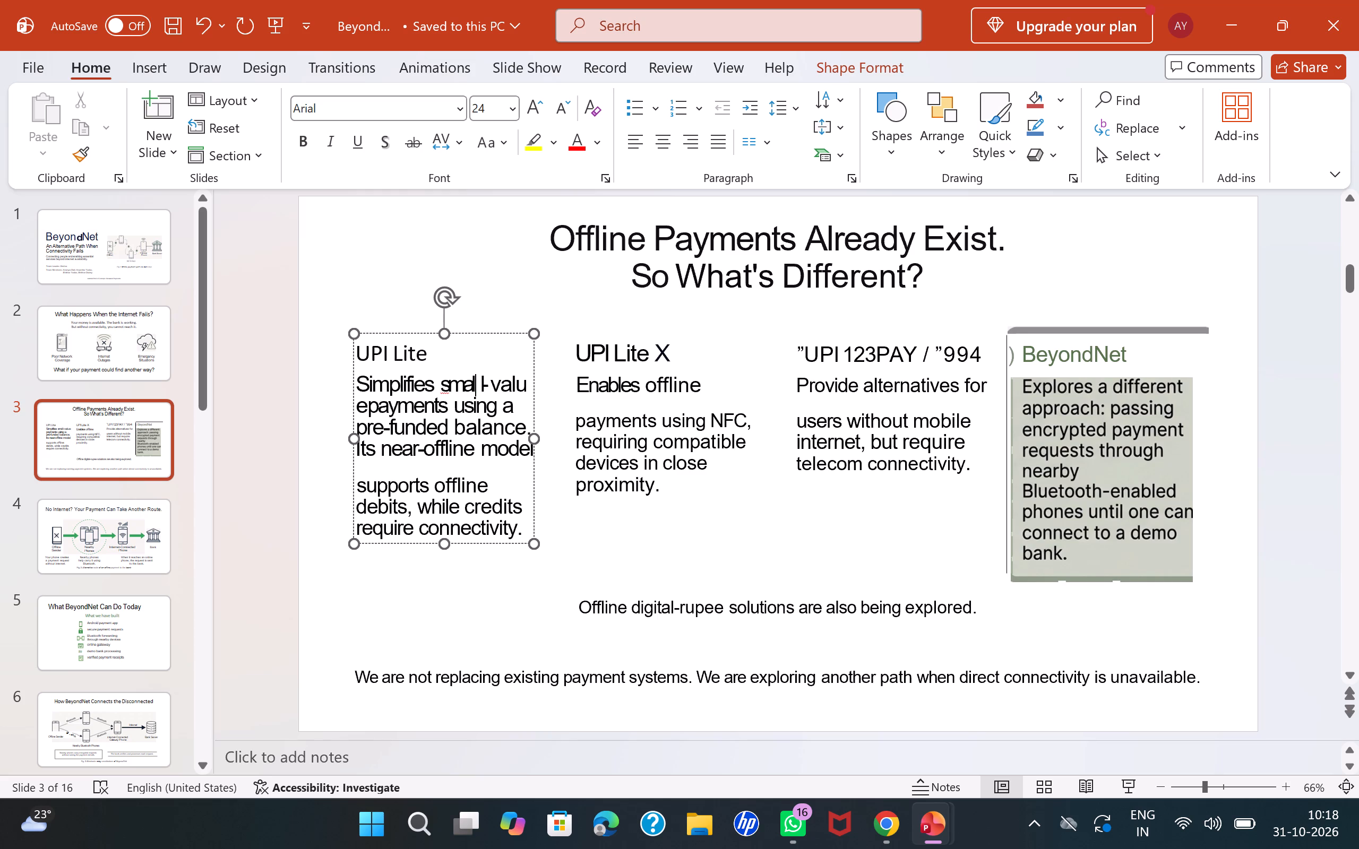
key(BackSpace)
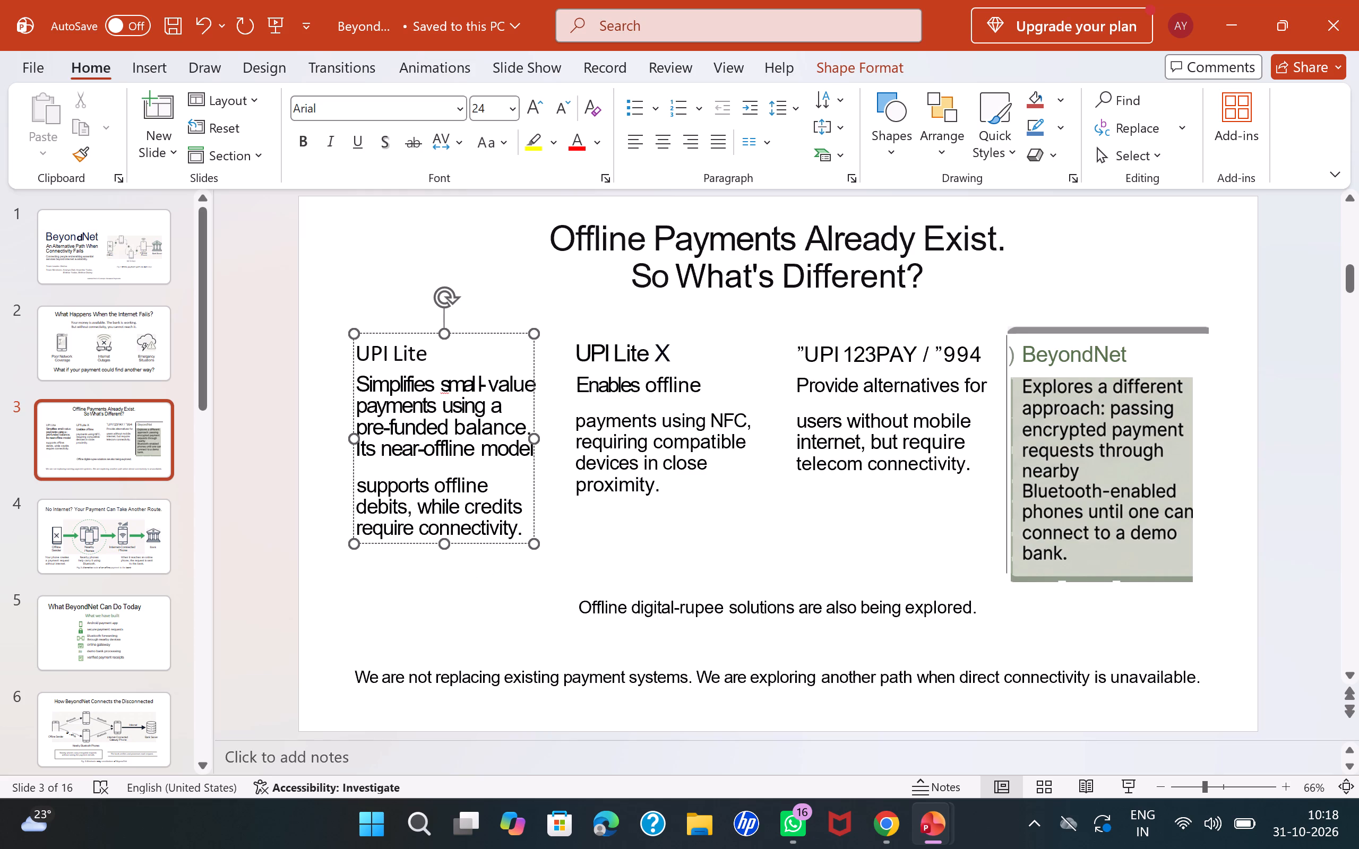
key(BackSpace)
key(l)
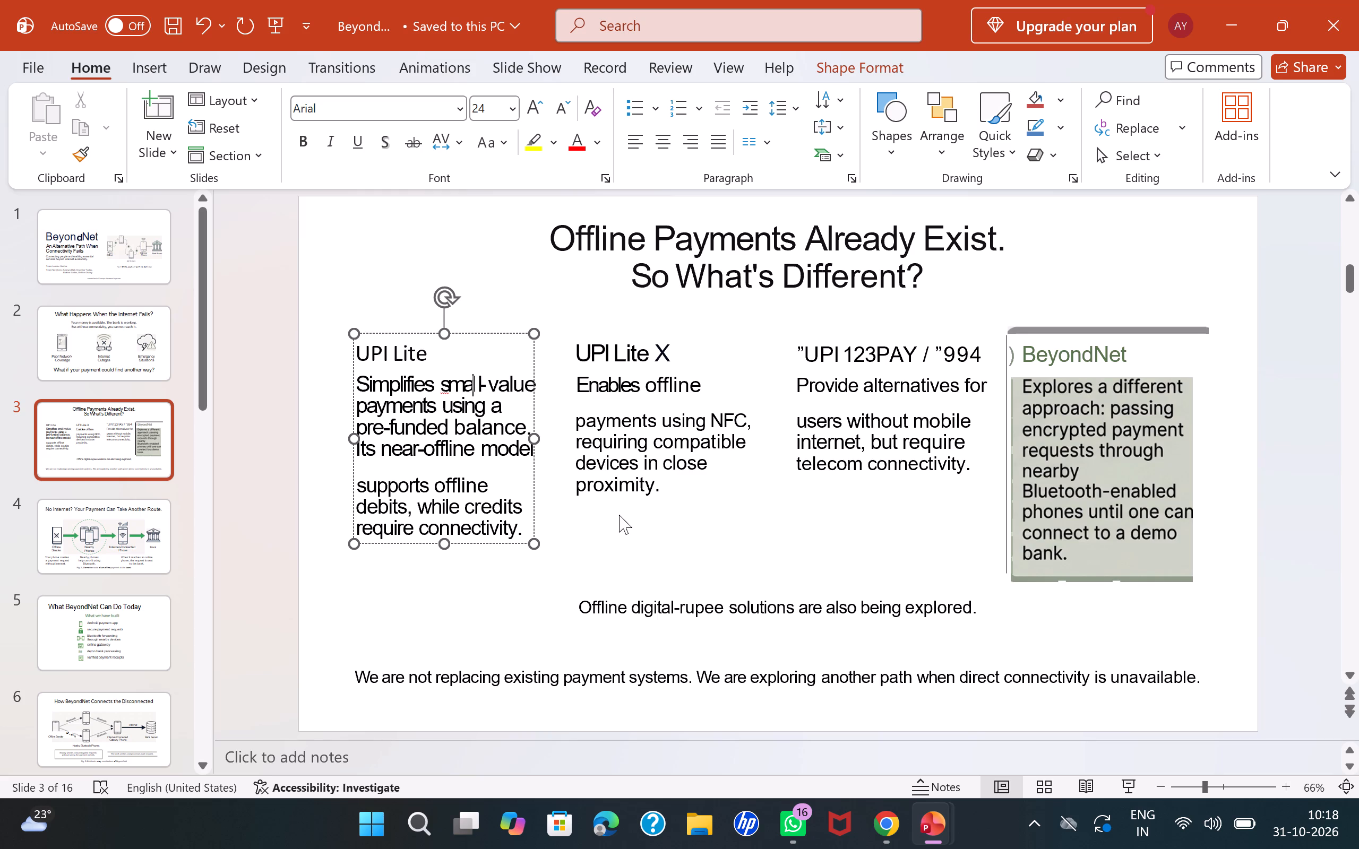
Retype the overlapping letters of "small-" in the UPI Lite description, spacing them out so the word reads clearly.
click(621, 516)
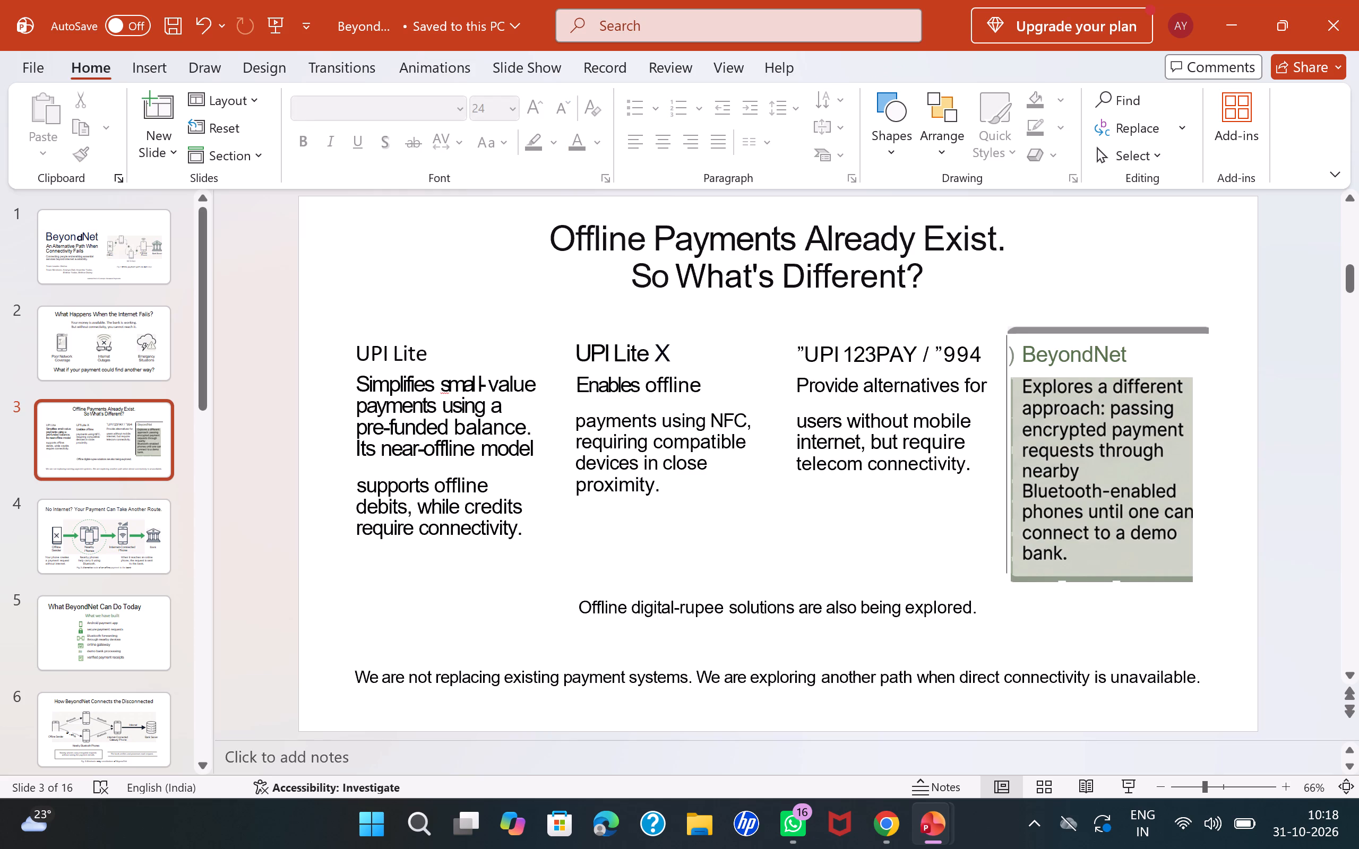
click(483, 380)
key(BackSpace)
key(BackSpace)
key(BackSpace)
key(BackSpace)
key(BackSpace)
key(BackSpace)
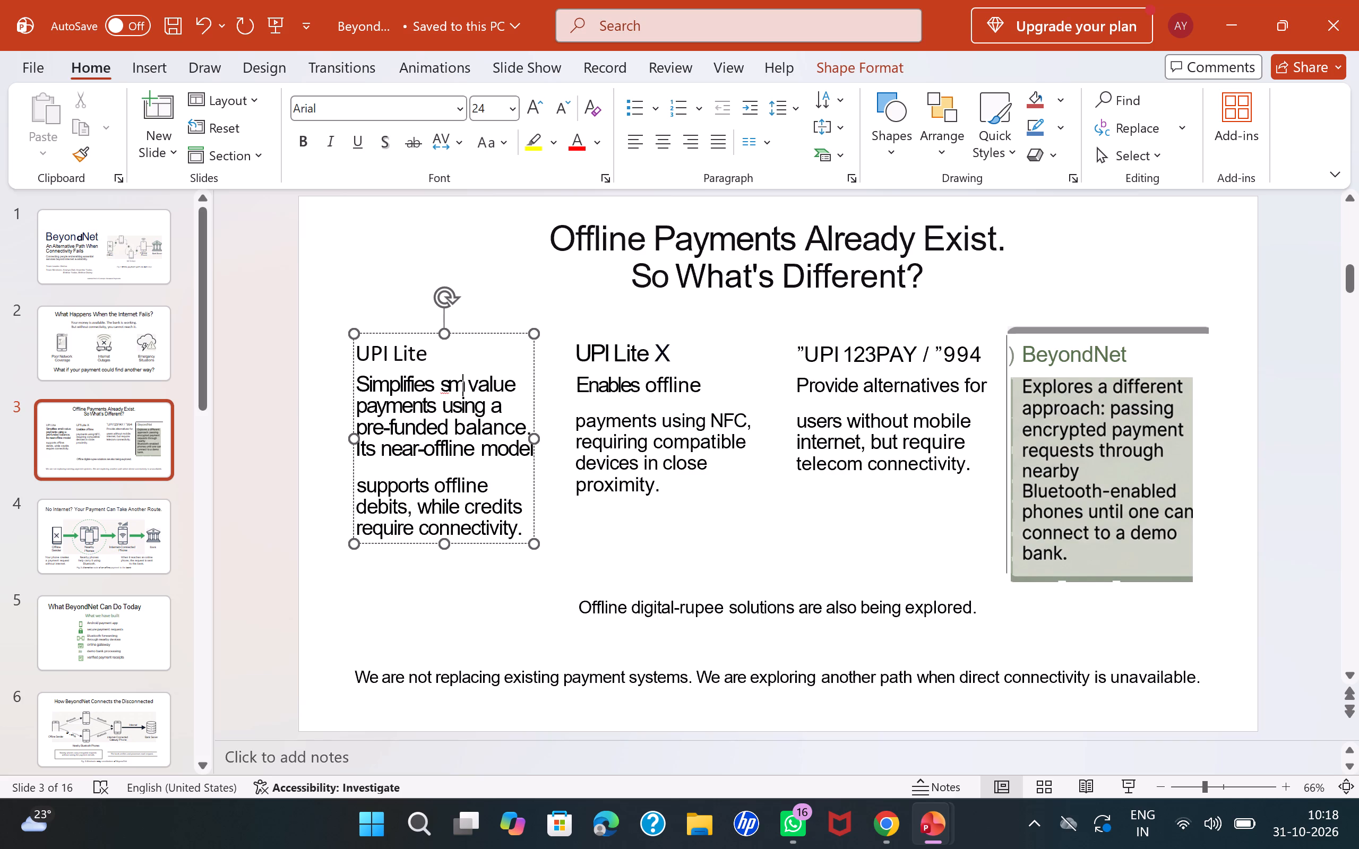
key(BackSpace)
key(space)
text(m a l l)
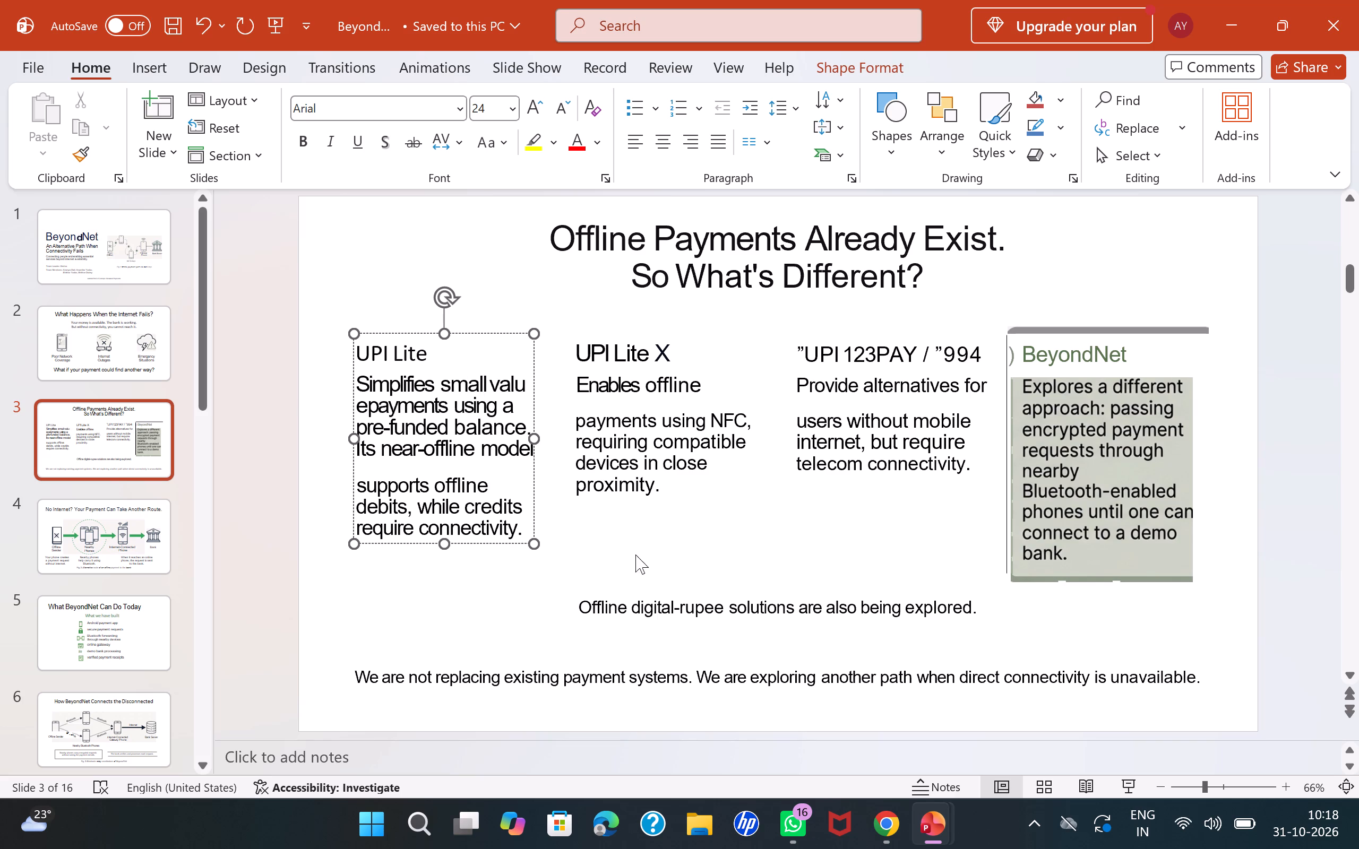
key(minus)
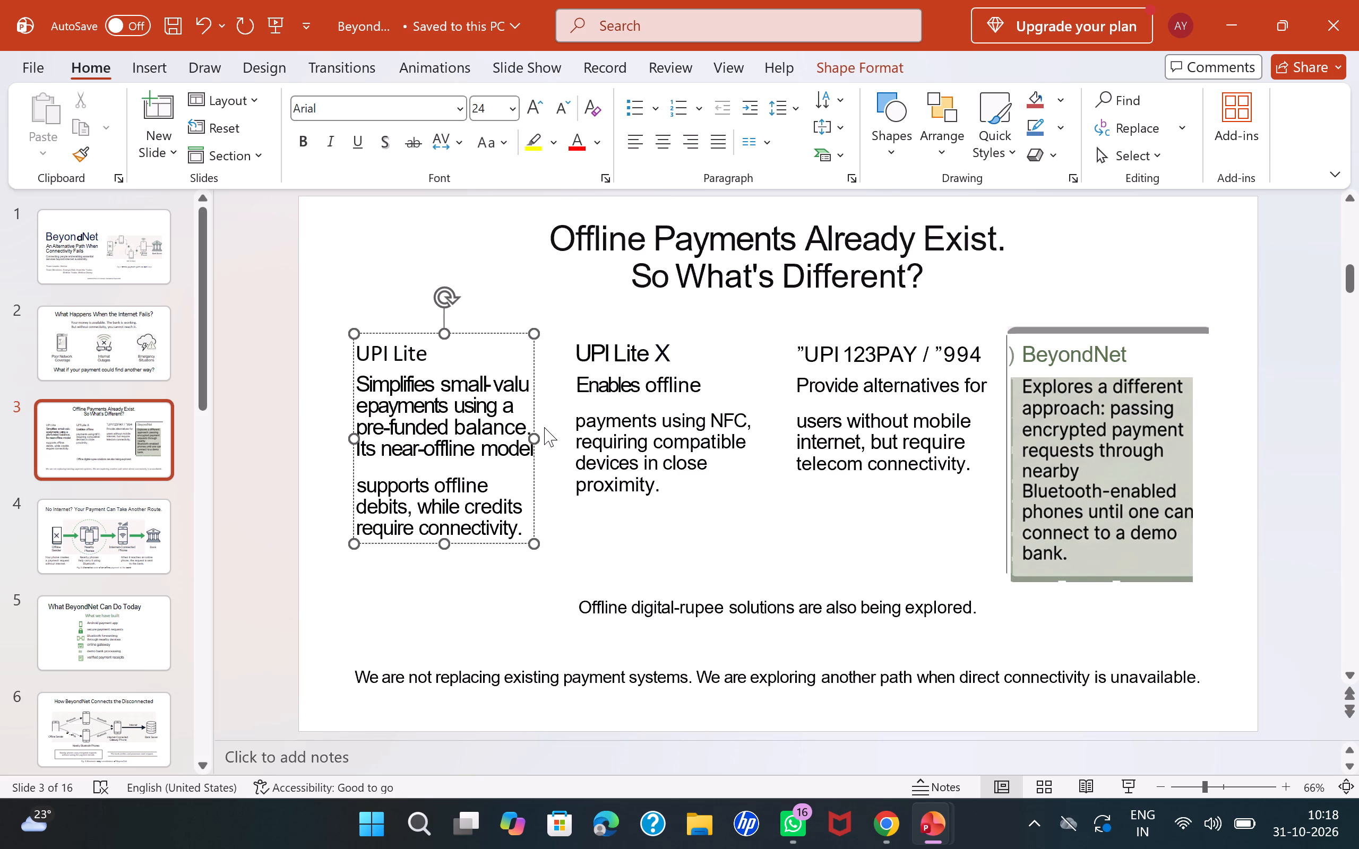
Insert a space between "value" and "payments" in the UPI Lite description.
click(368, 410)
key(space)
Widen the UPI Lite text box slightly so that "small-value" fits on one line.
drag(535, 436, 553, 435)
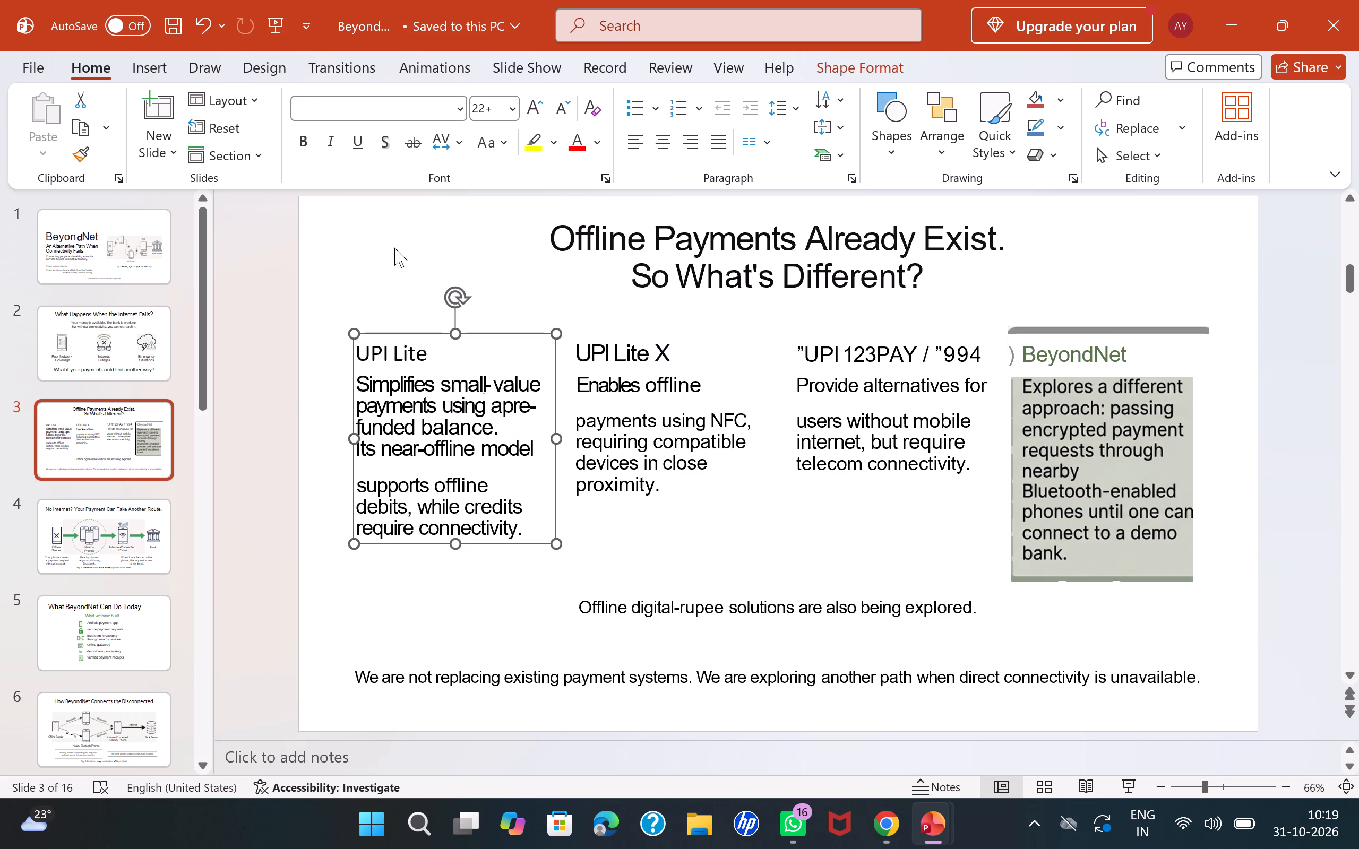
click(394, 248)
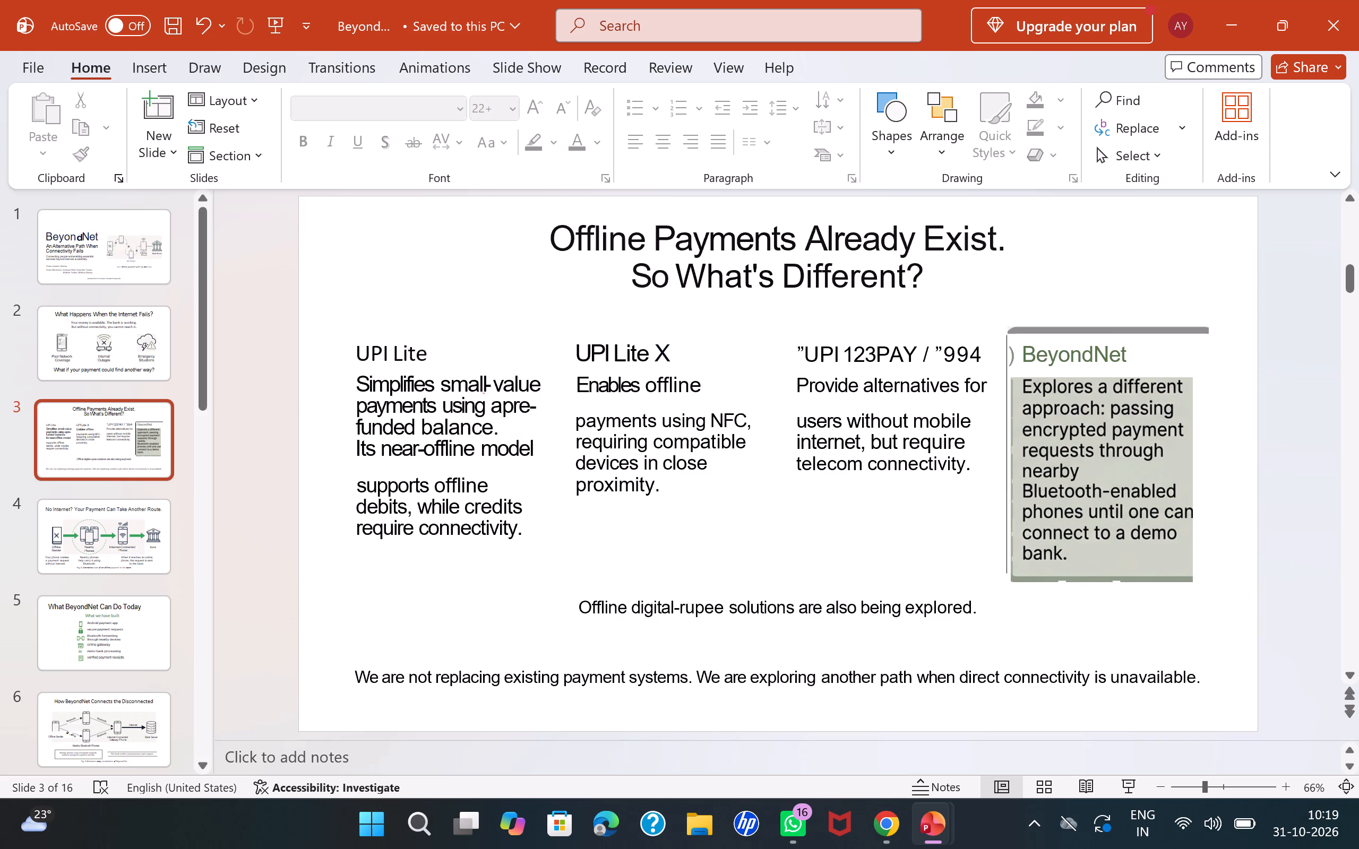
Delete the extra space before the BeyondNet column heading on slide 3.
click(1023, 351)
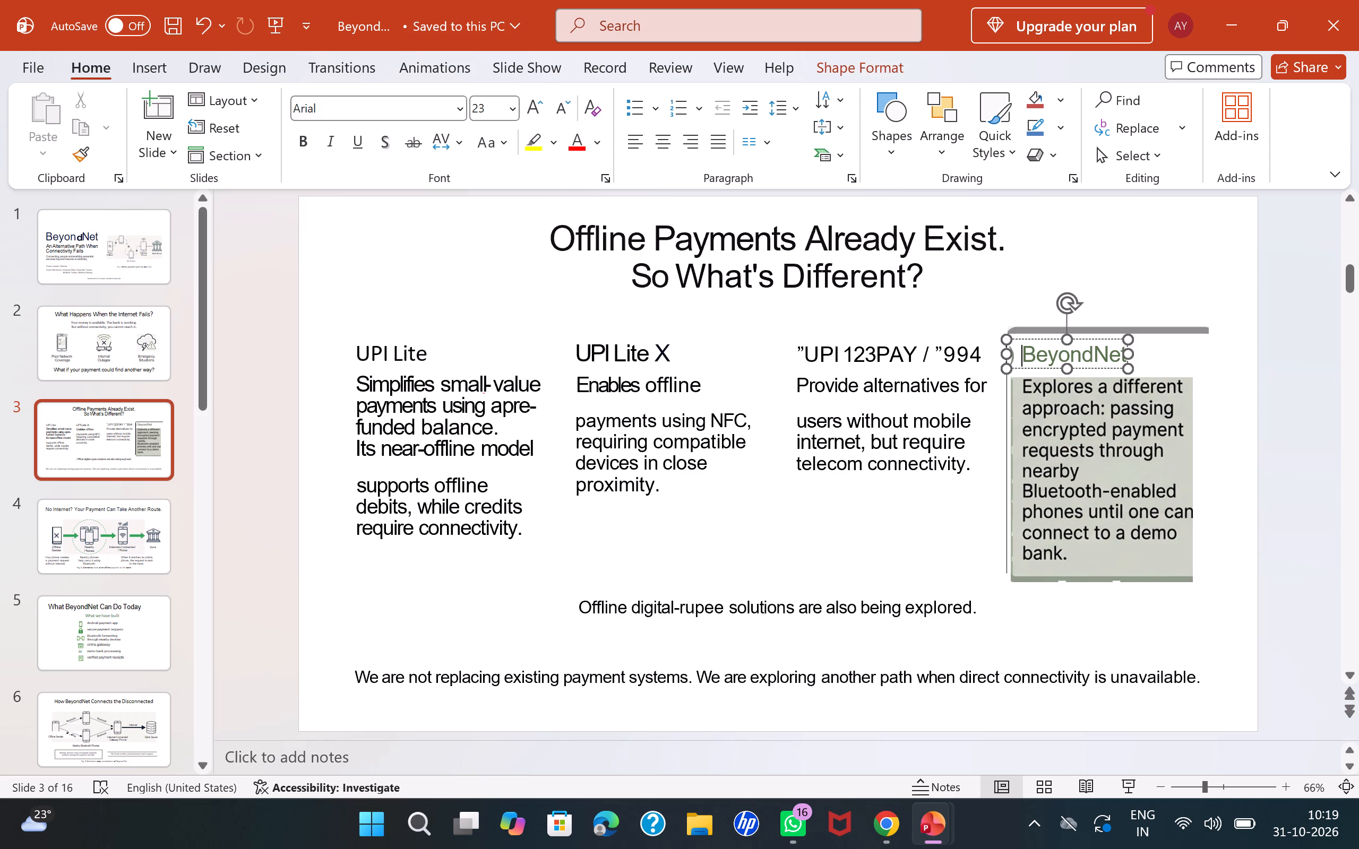
key(BackSpace)
key(BackSpace)
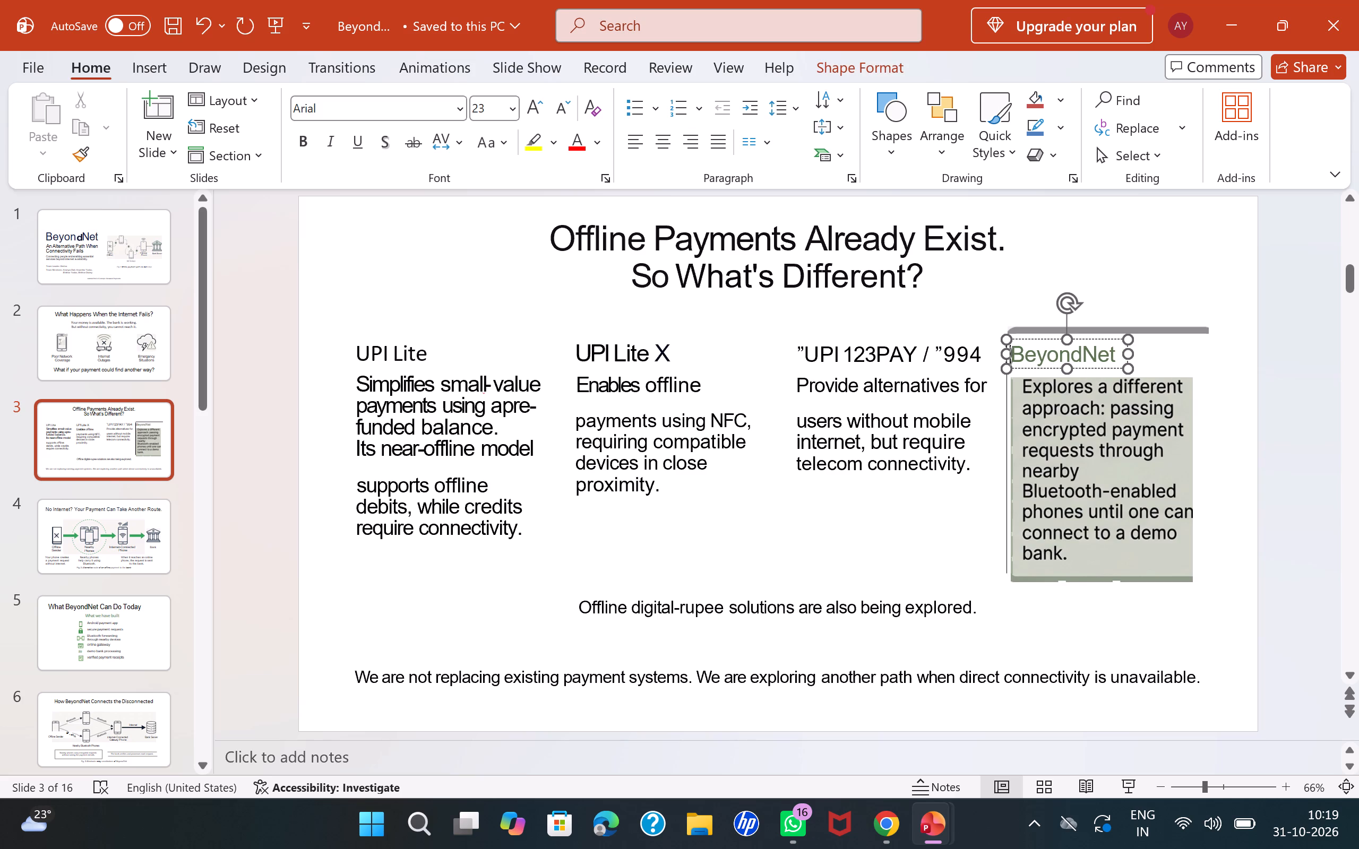
click(943, 543)
Look through slides 4 to 11 for conversion errors in the text and graphics.
key(Right)
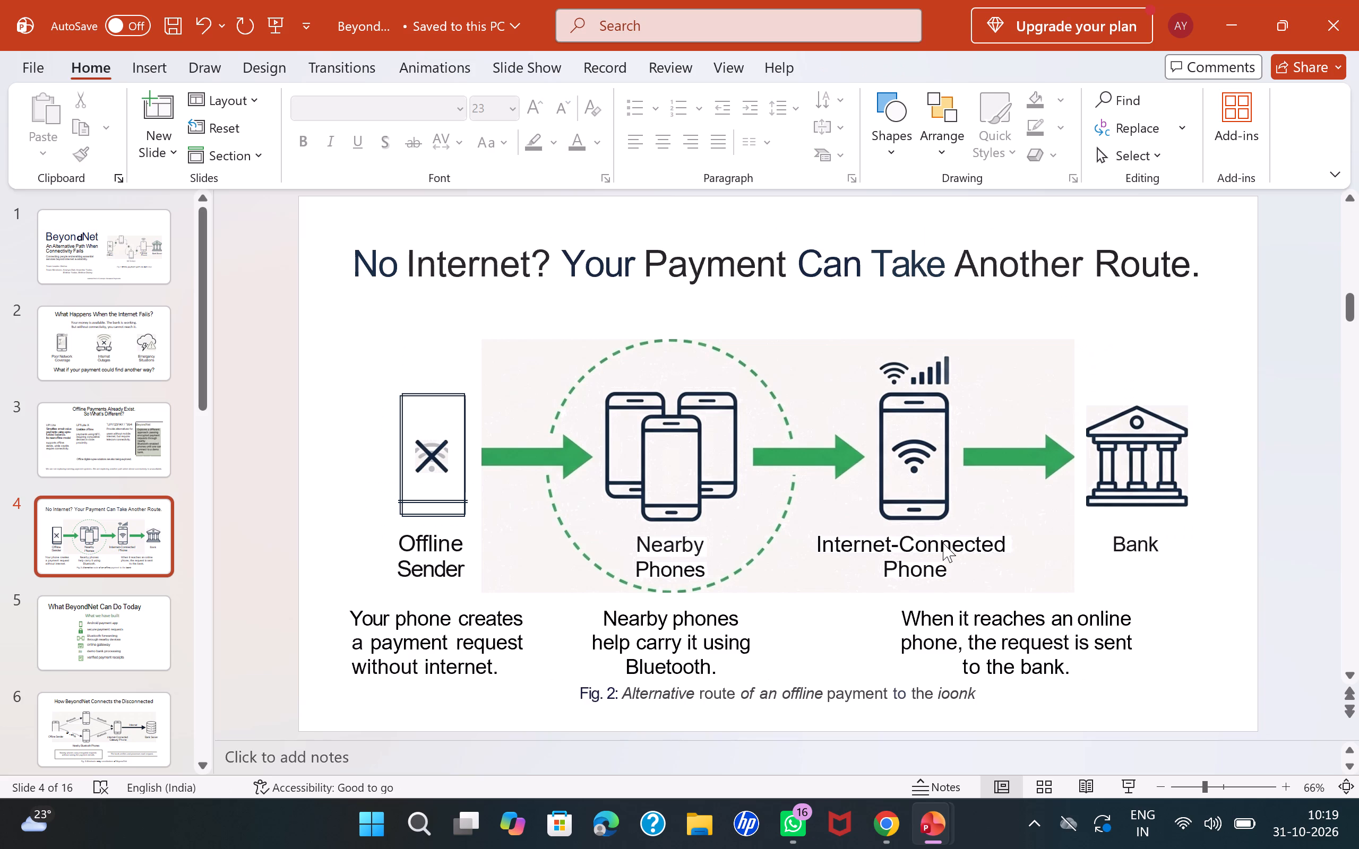
key(Right)
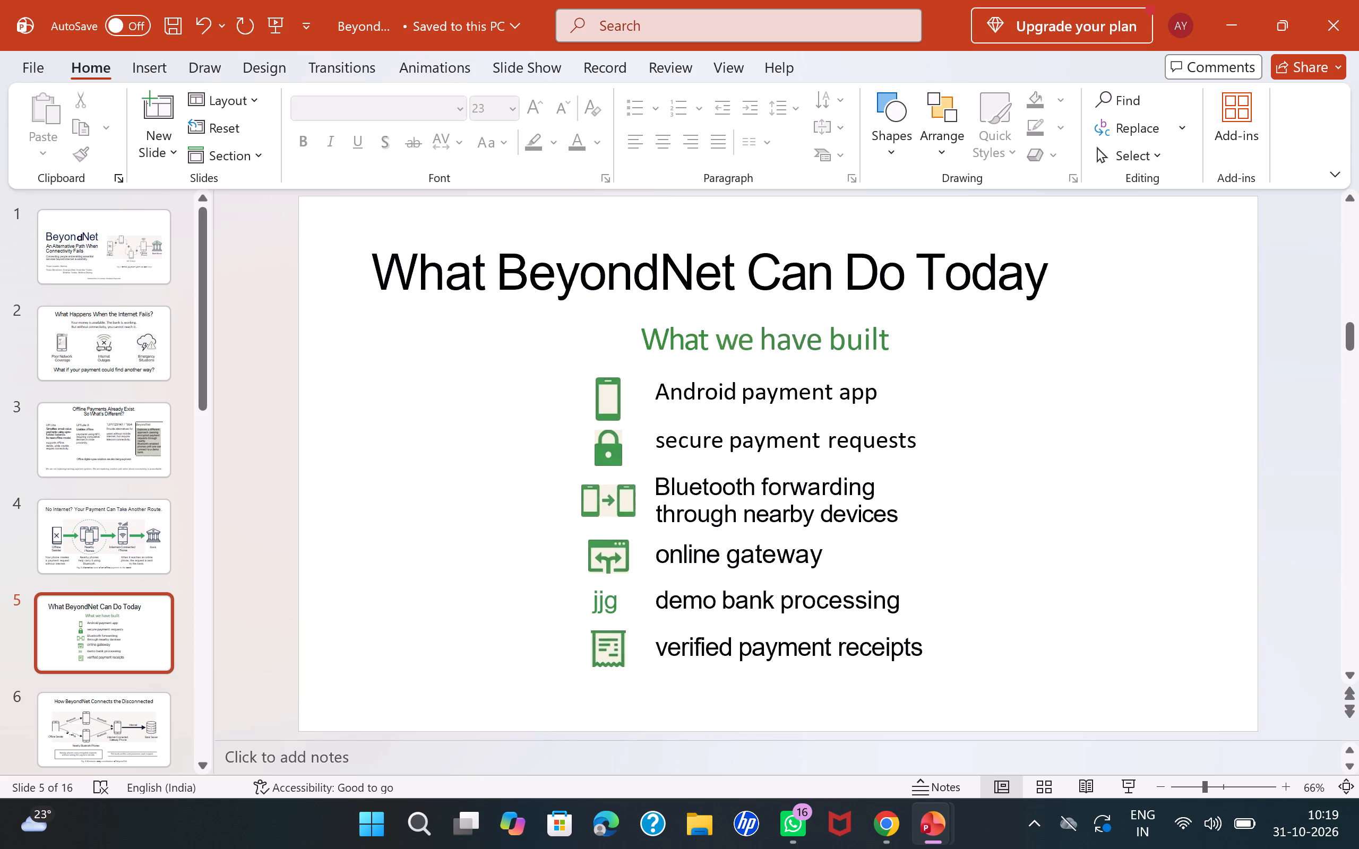
key(Right)
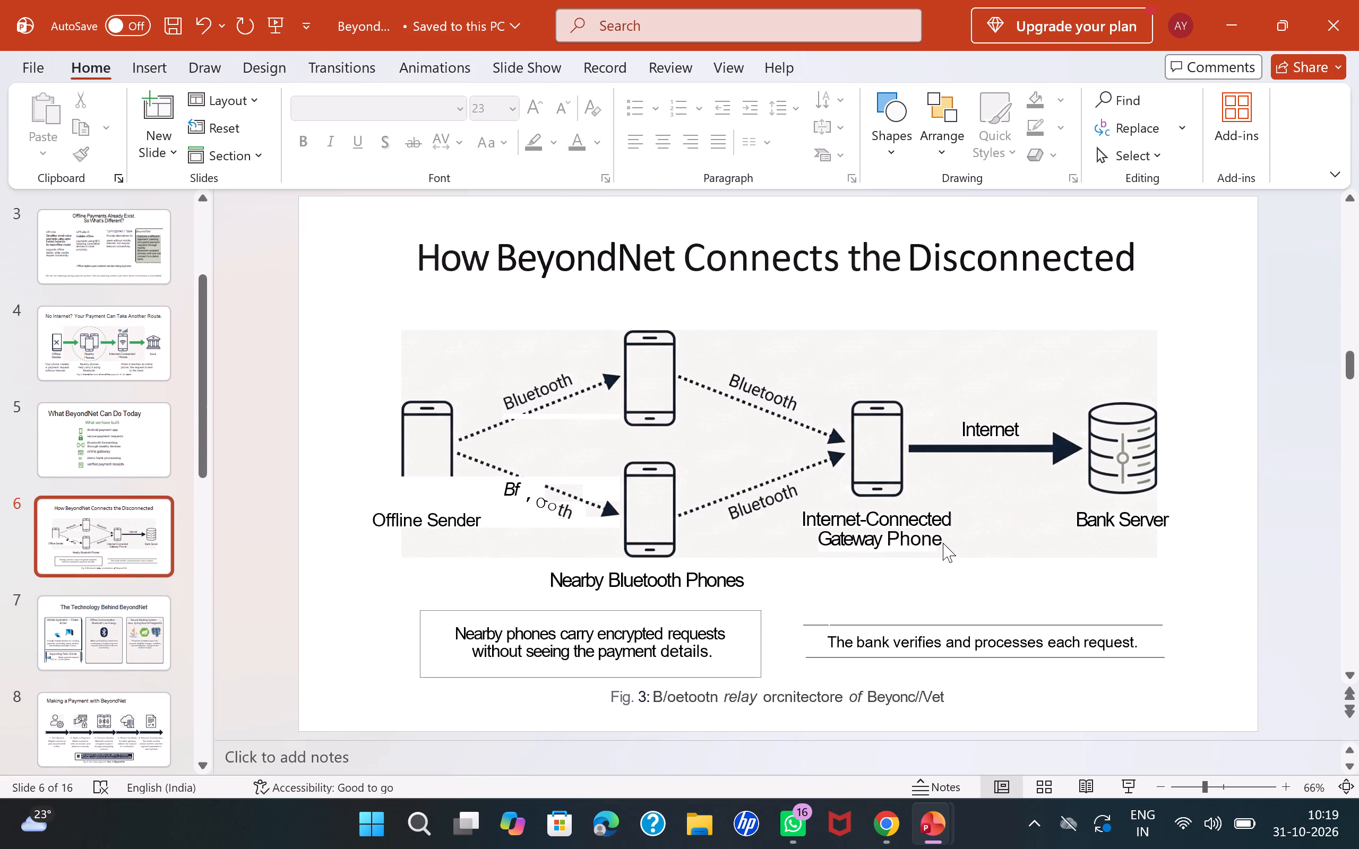
key(Right)
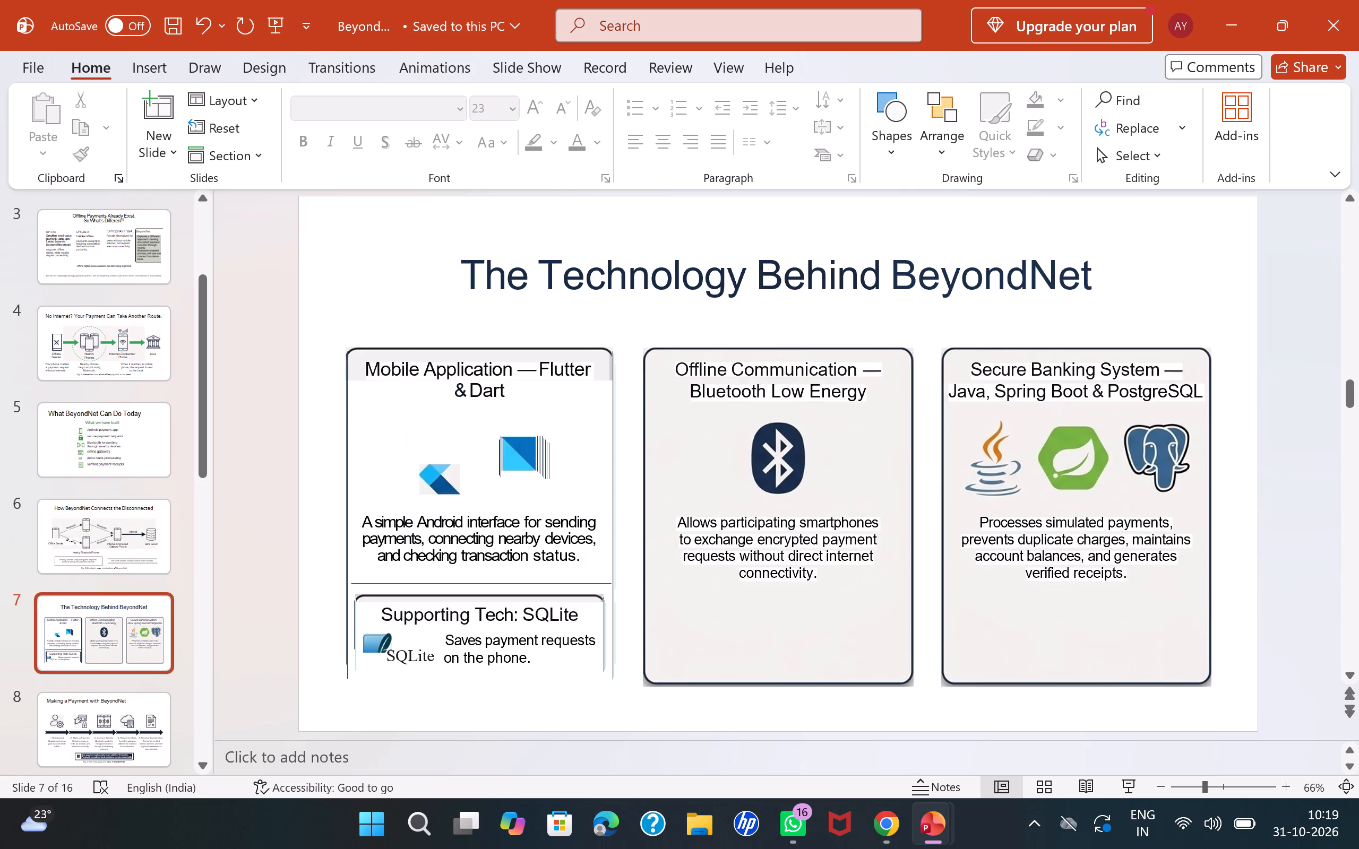
key(Right)
key(Right)
key(Right)
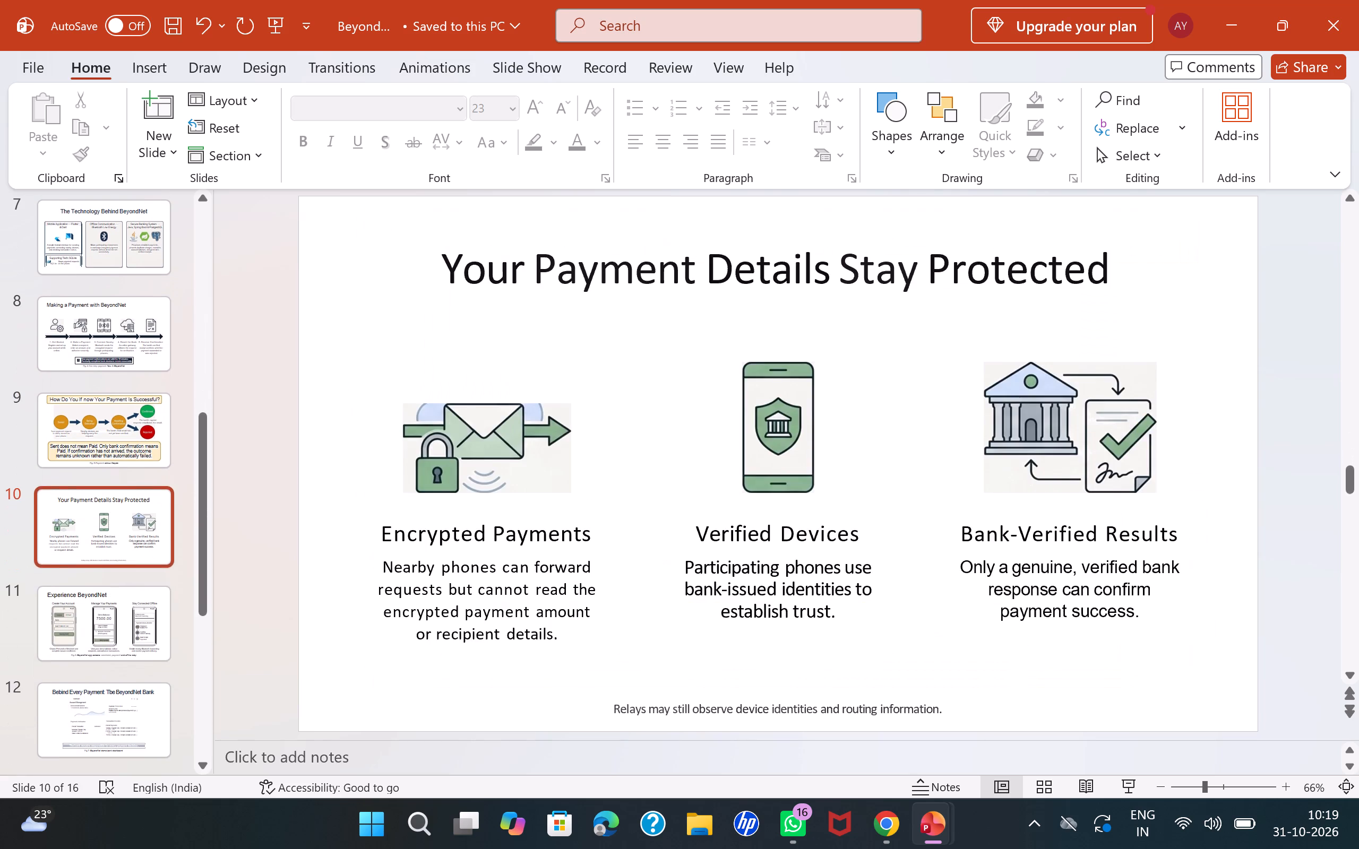
key(Right)
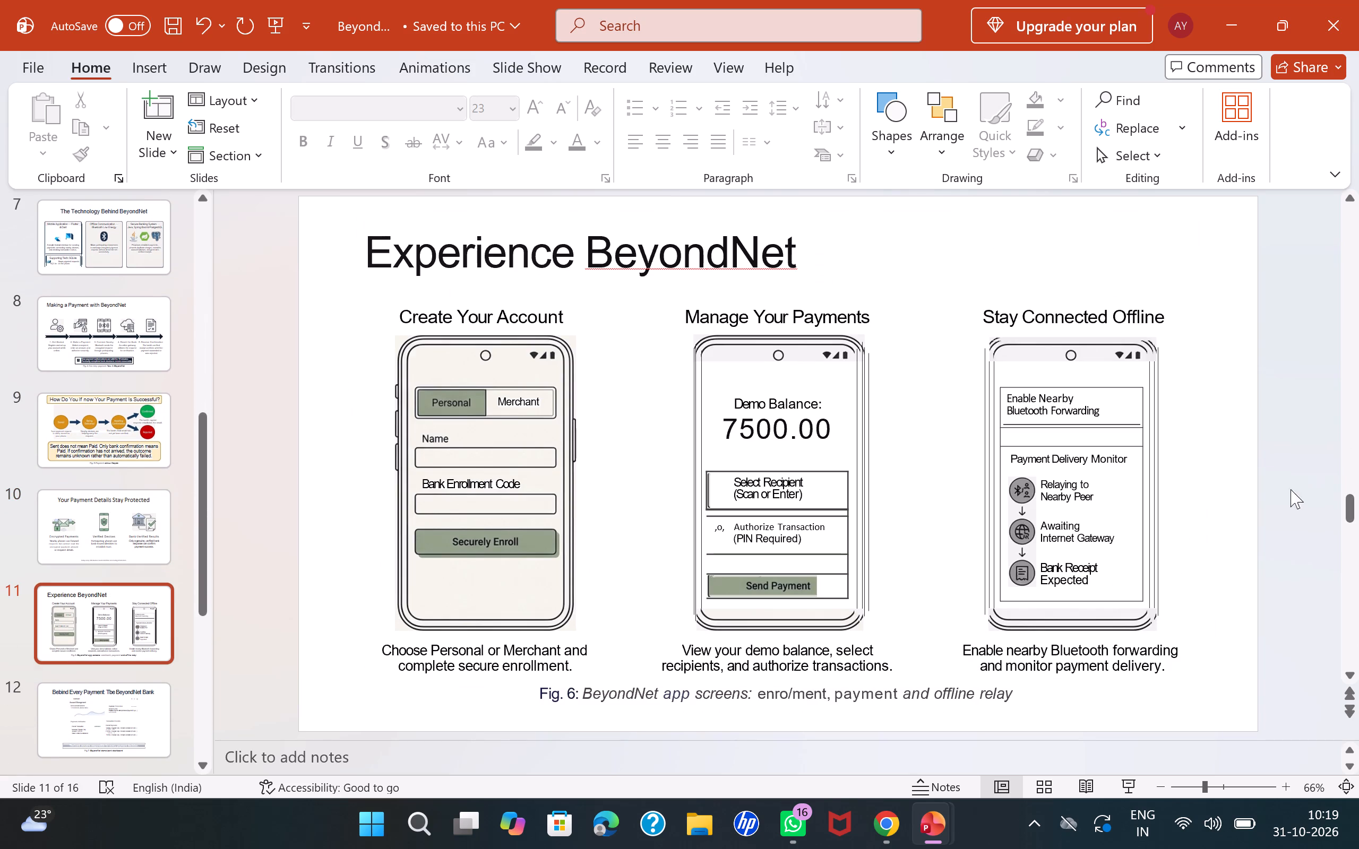
Run the slide show back to the title slide, check how slides 1 to 3 look full screen, and exit.
click(1133, 789)
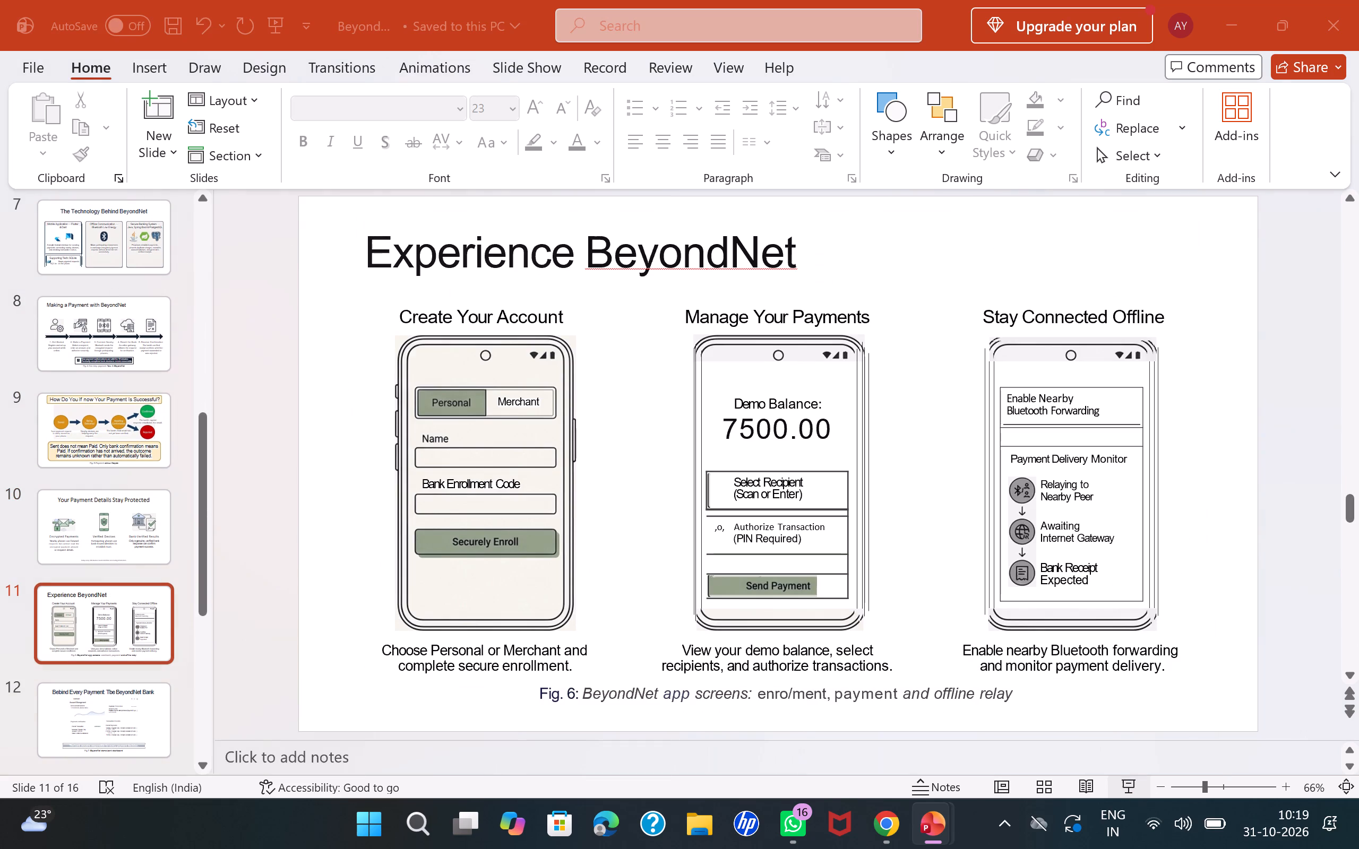
key(Left)
key(Left)
key(Left)
key(Left)
key(Left)
key(Left)
key(Left)
key(Left)
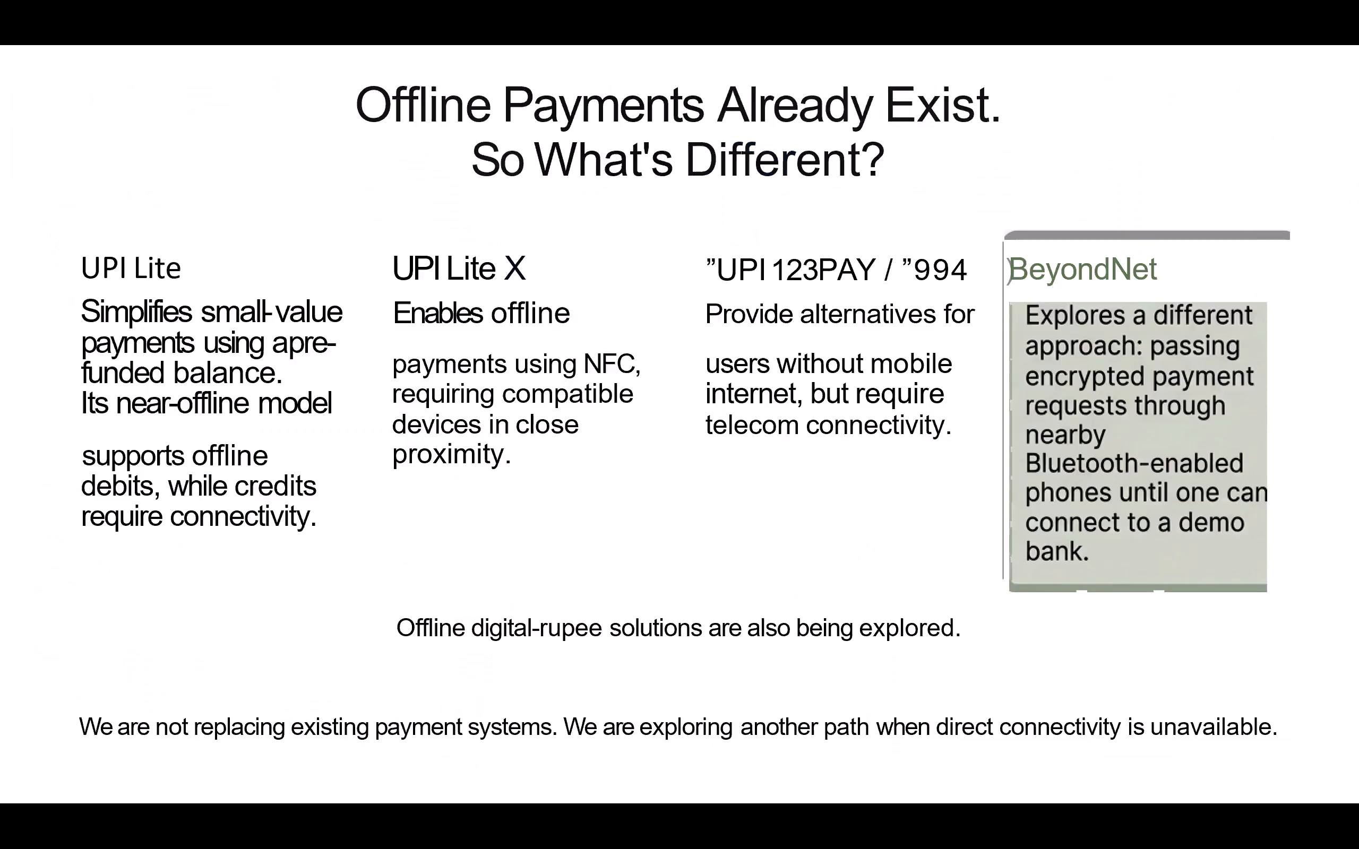
key(Left)
key(Left)
key(Left)
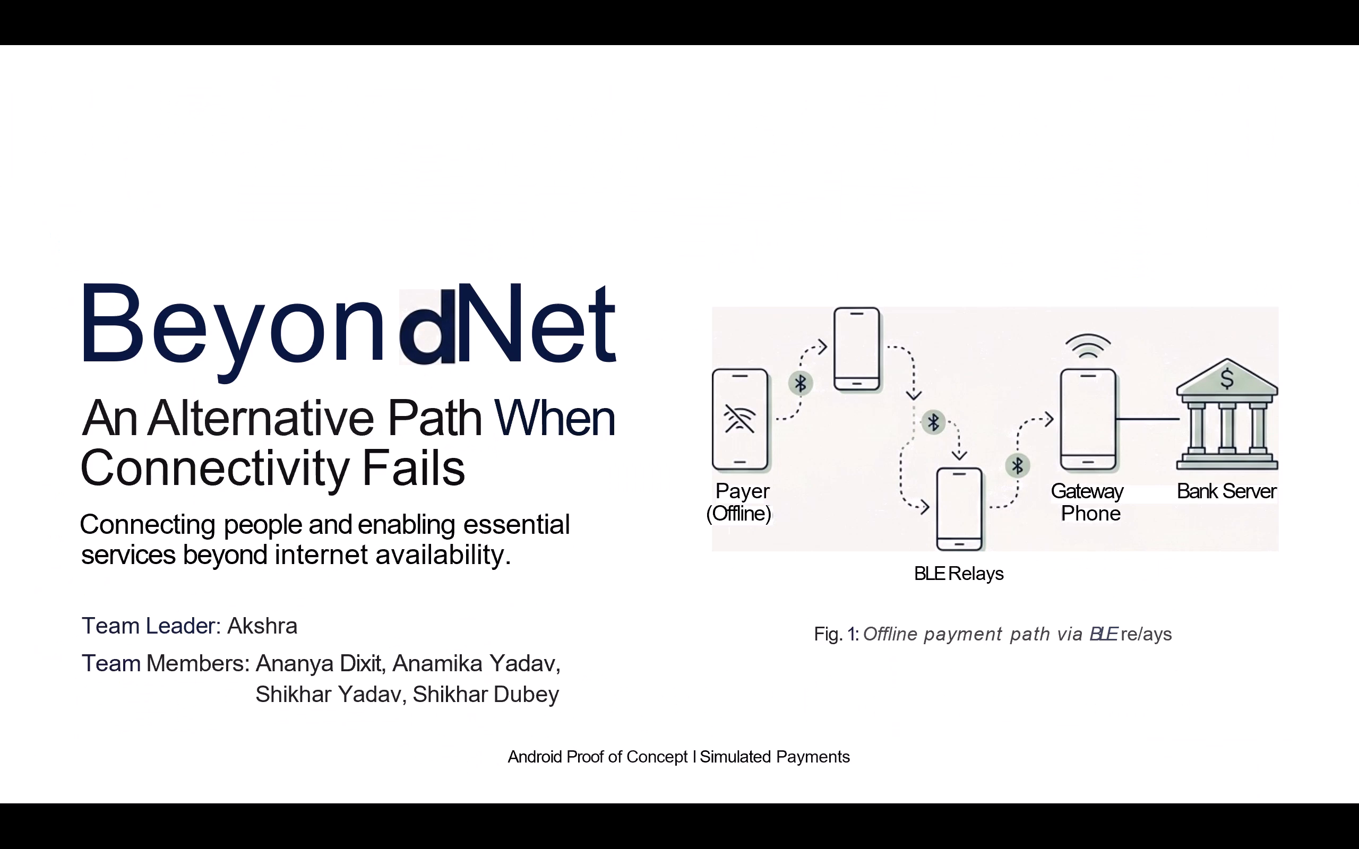
key(Right)
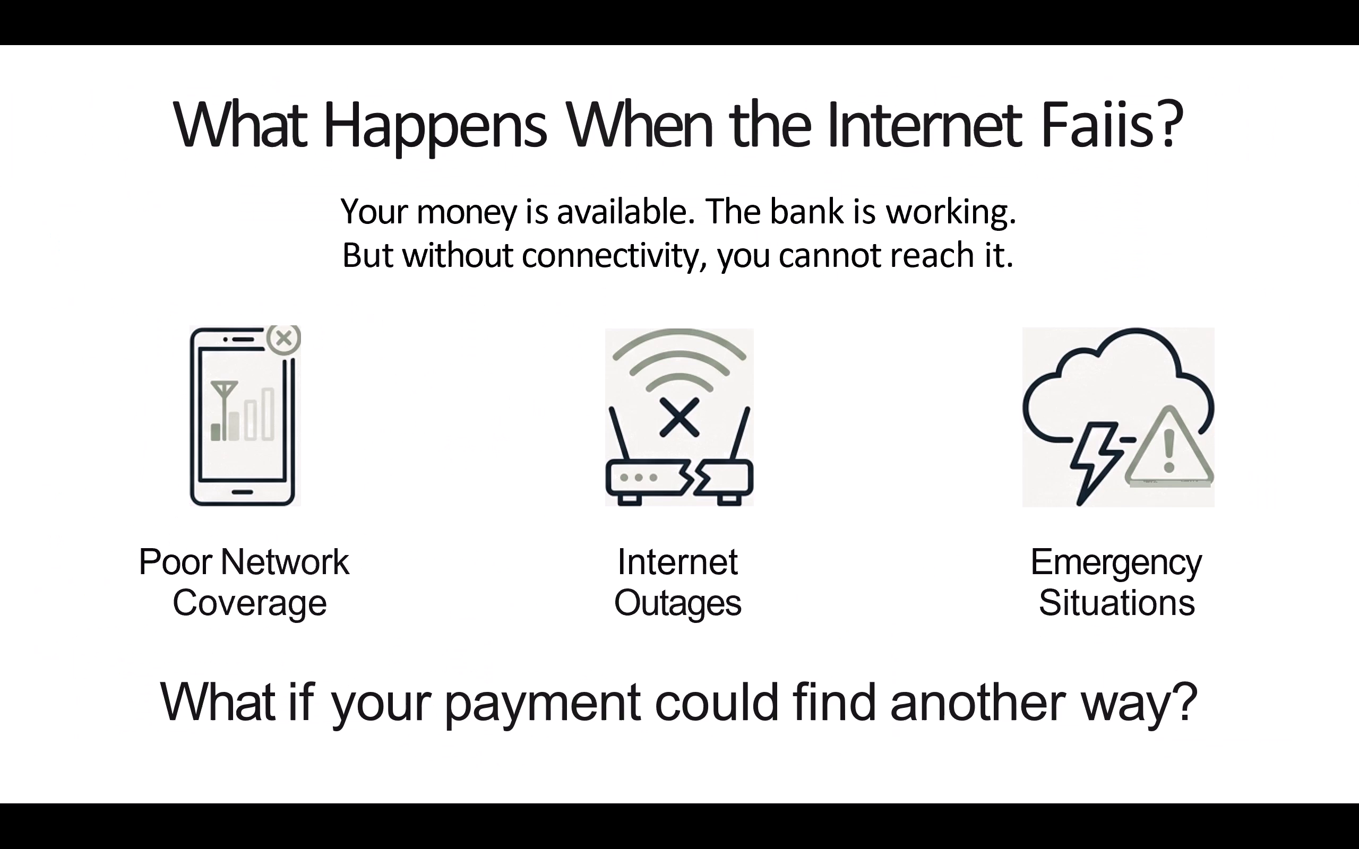
key(Right)
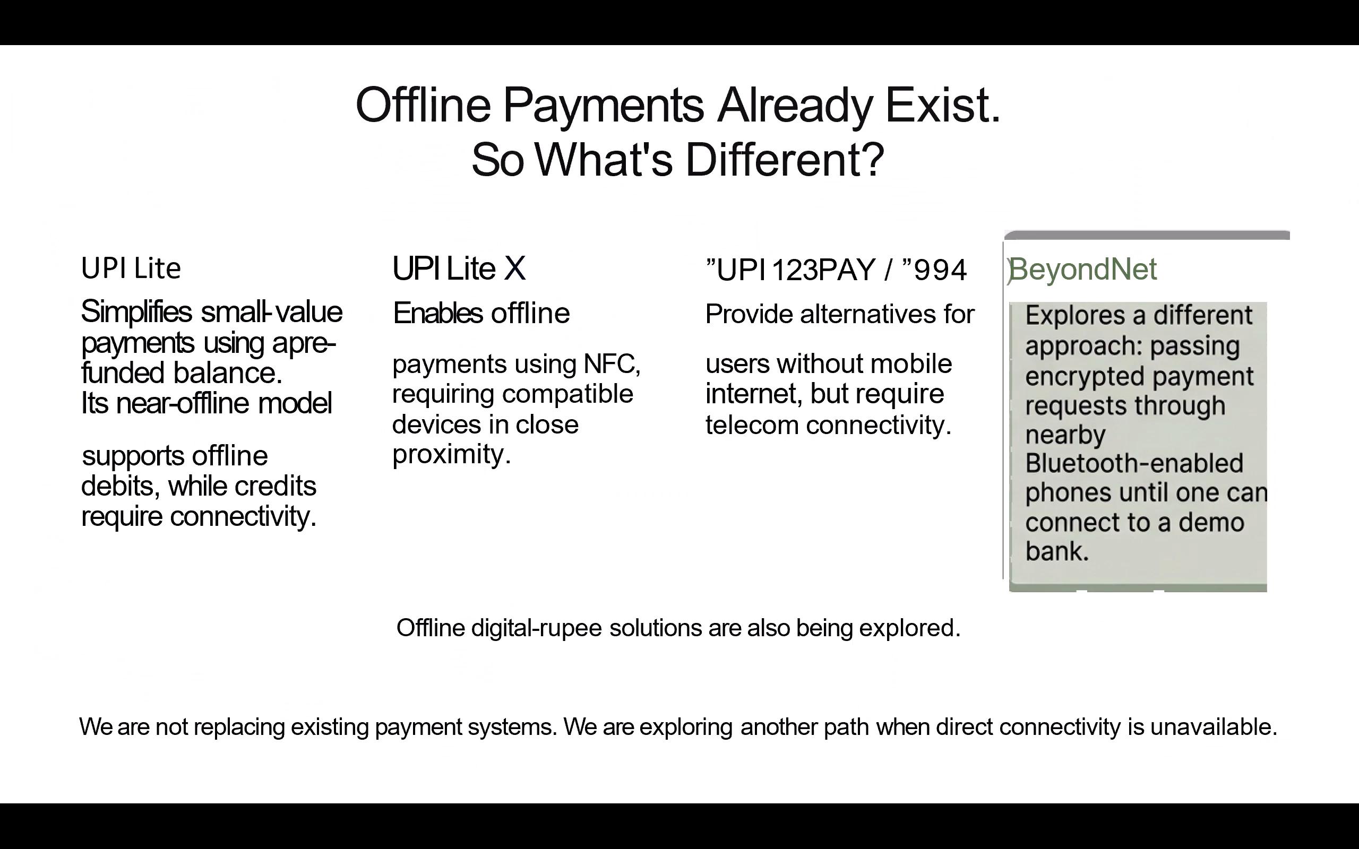
key(Left)
key(Left)
key(Left)
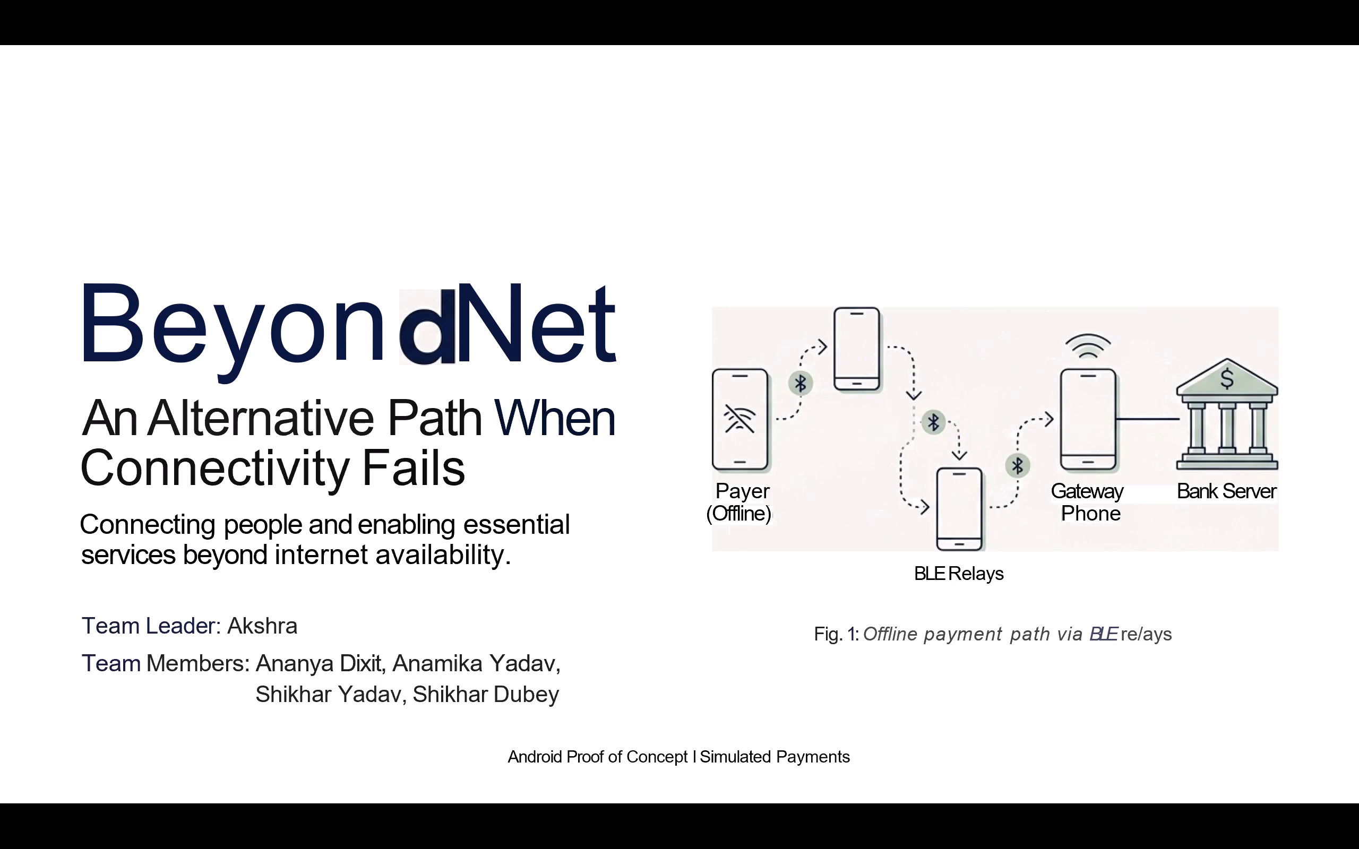
key(Escape)
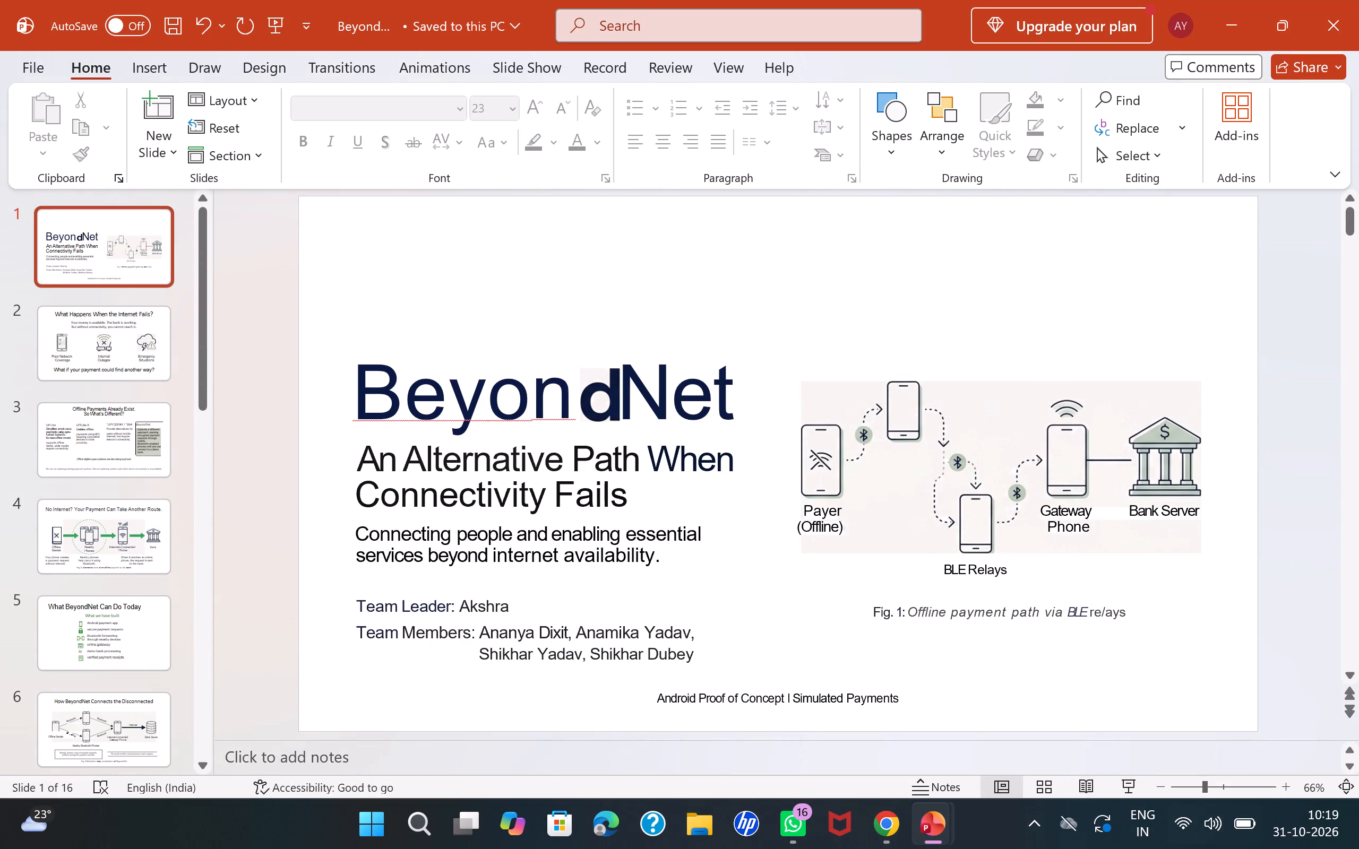
Replace the team leader line on the title slide with "Team ID- 162".
click(522, 603)
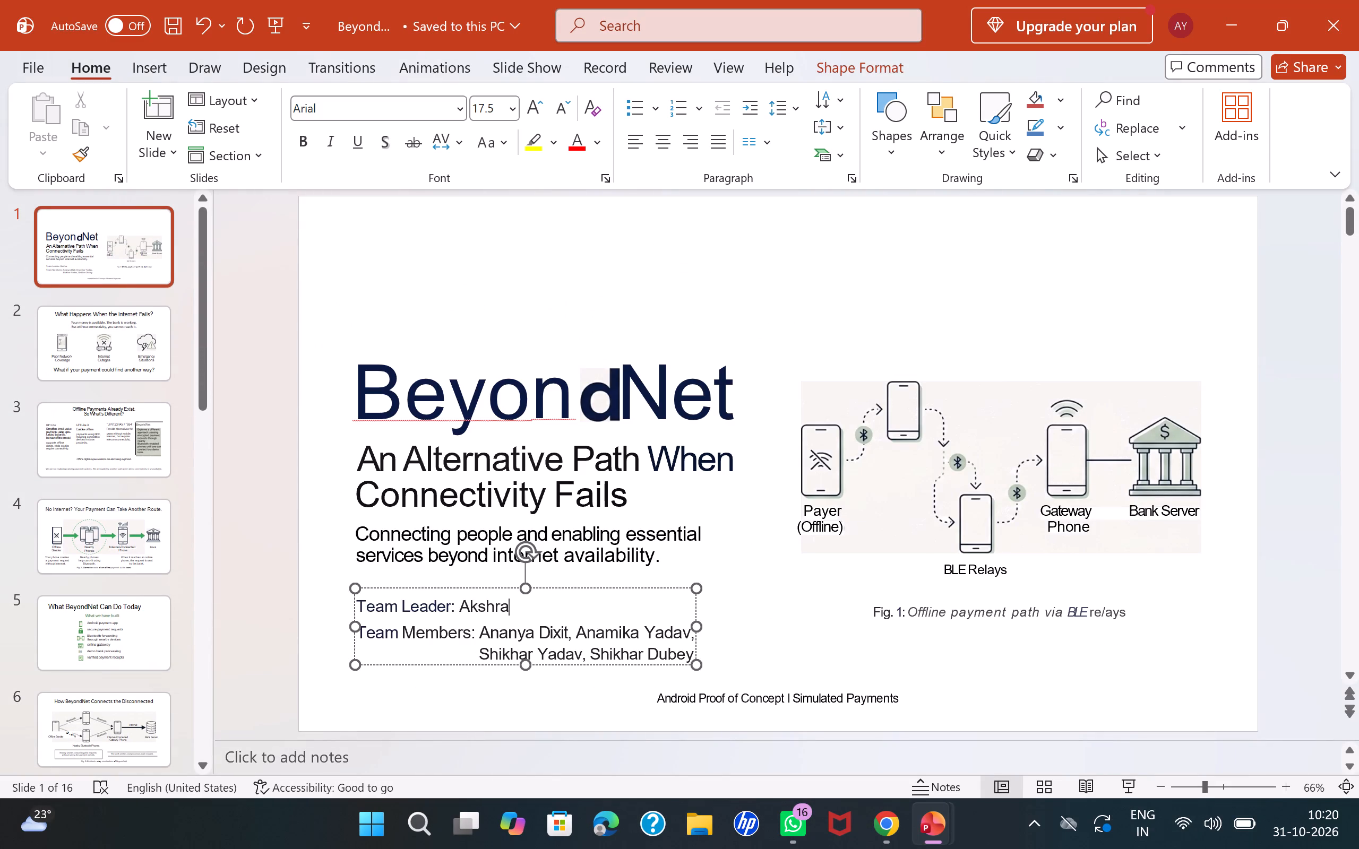
key(BackSpace)
key(BackSpace)
key(BackSpace)
key(BackSpace)
key(BackSpace)
key(BackSpace)
key(BackSpace)
key(BackSpace)
key(BackSpace)
key(BackSpace)
key(BackSpace)
key(BackSpace)
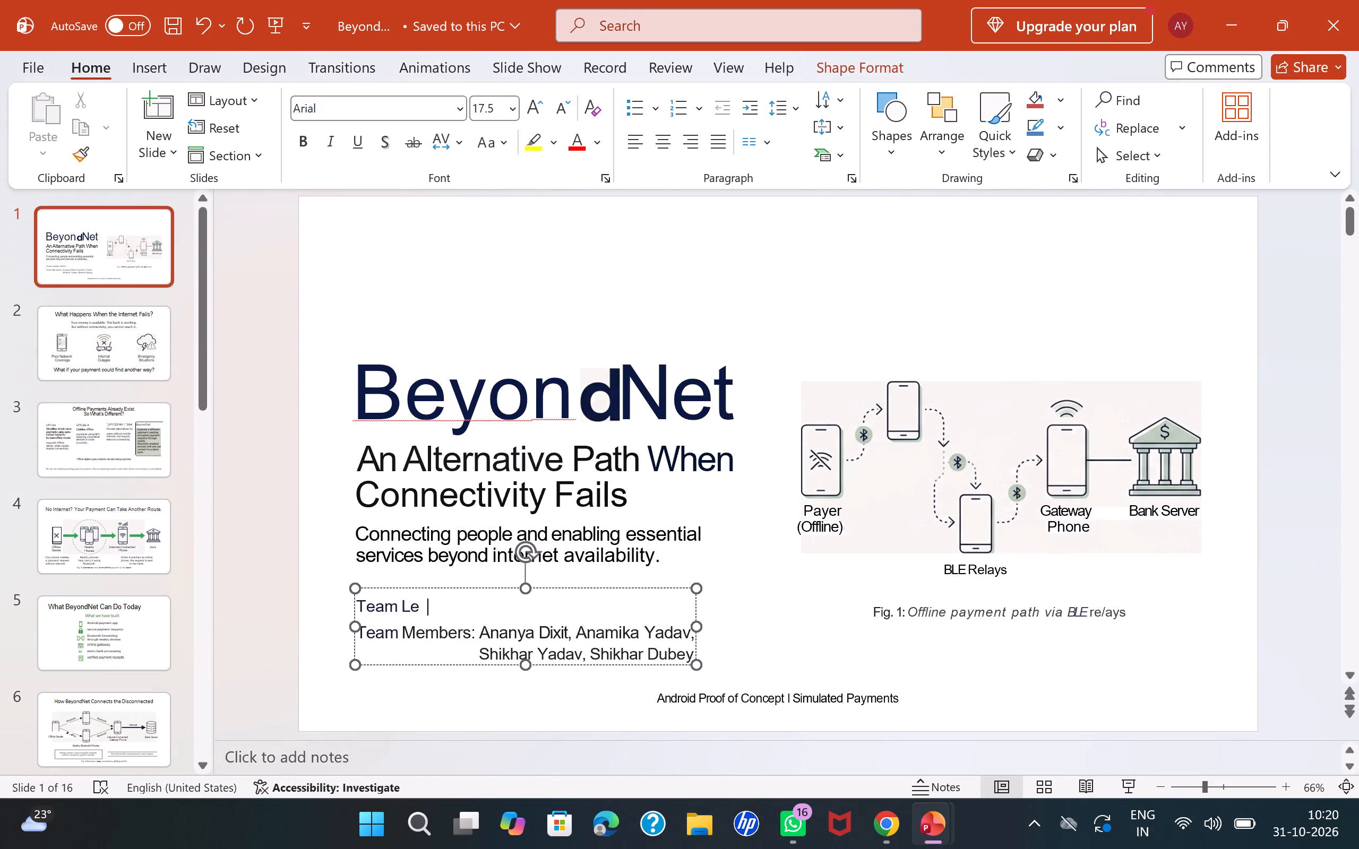
key(BackSpace)
key(BackSpace)
shift+click(522, 603)
key(shift+i)
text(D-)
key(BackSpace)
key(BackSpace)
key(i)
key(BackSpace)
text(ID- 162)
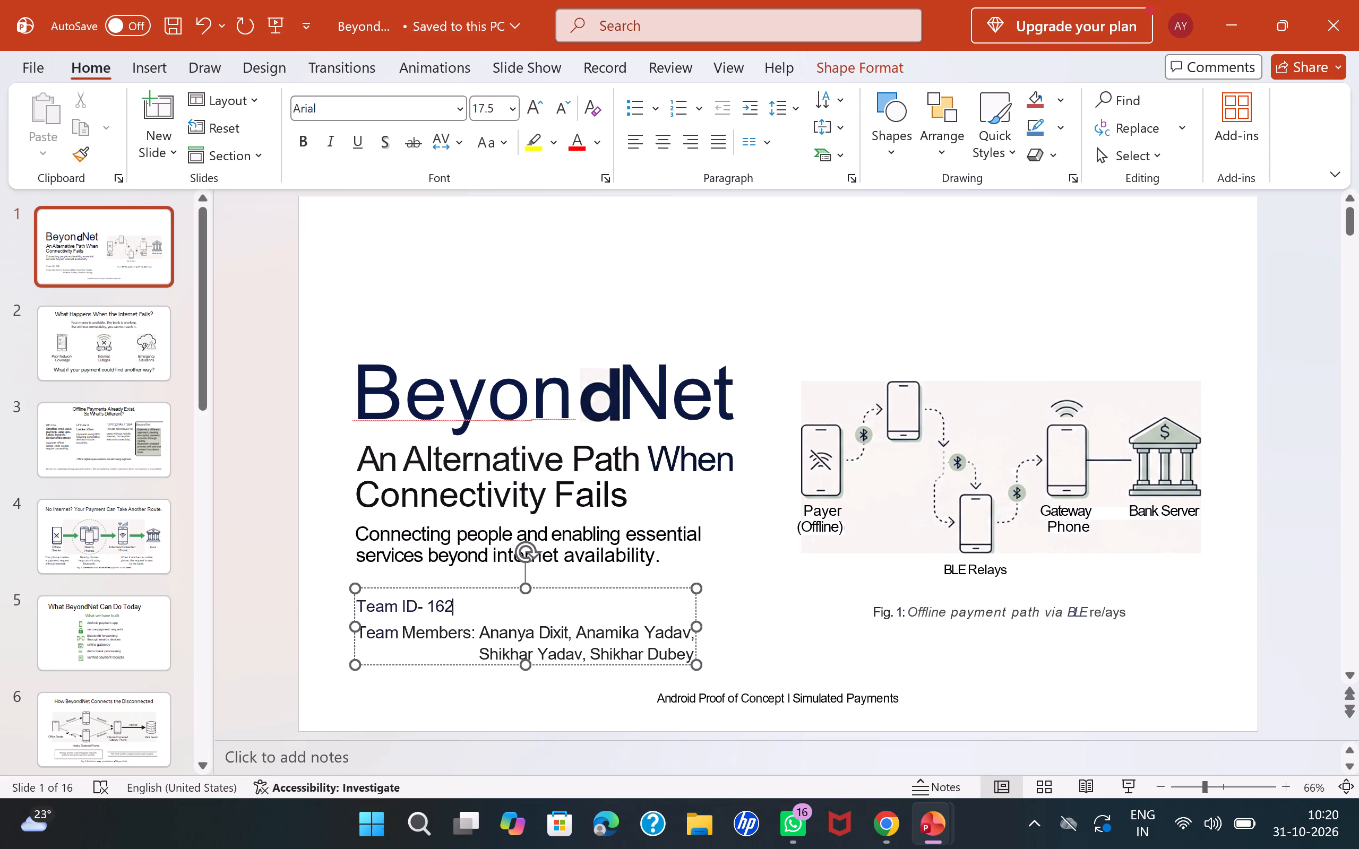
Add the former team leader's name and a comma at the start of the Team Members list.
click(479, 635)
text(AKsh)
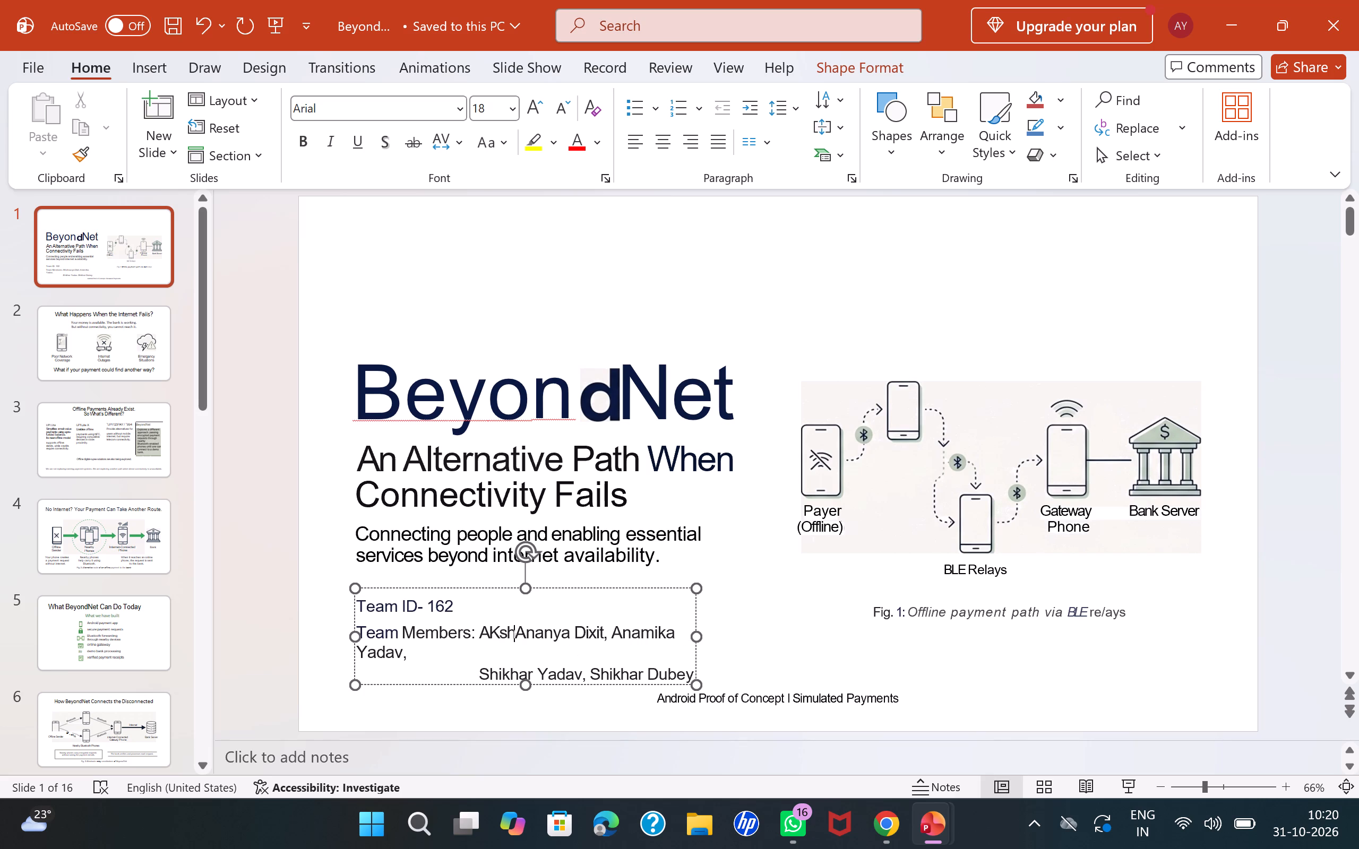
key(BackSpace)
key(BackSpace)
key(BackSpace)
text(kshra)
key(space)
text(,)
key(space)
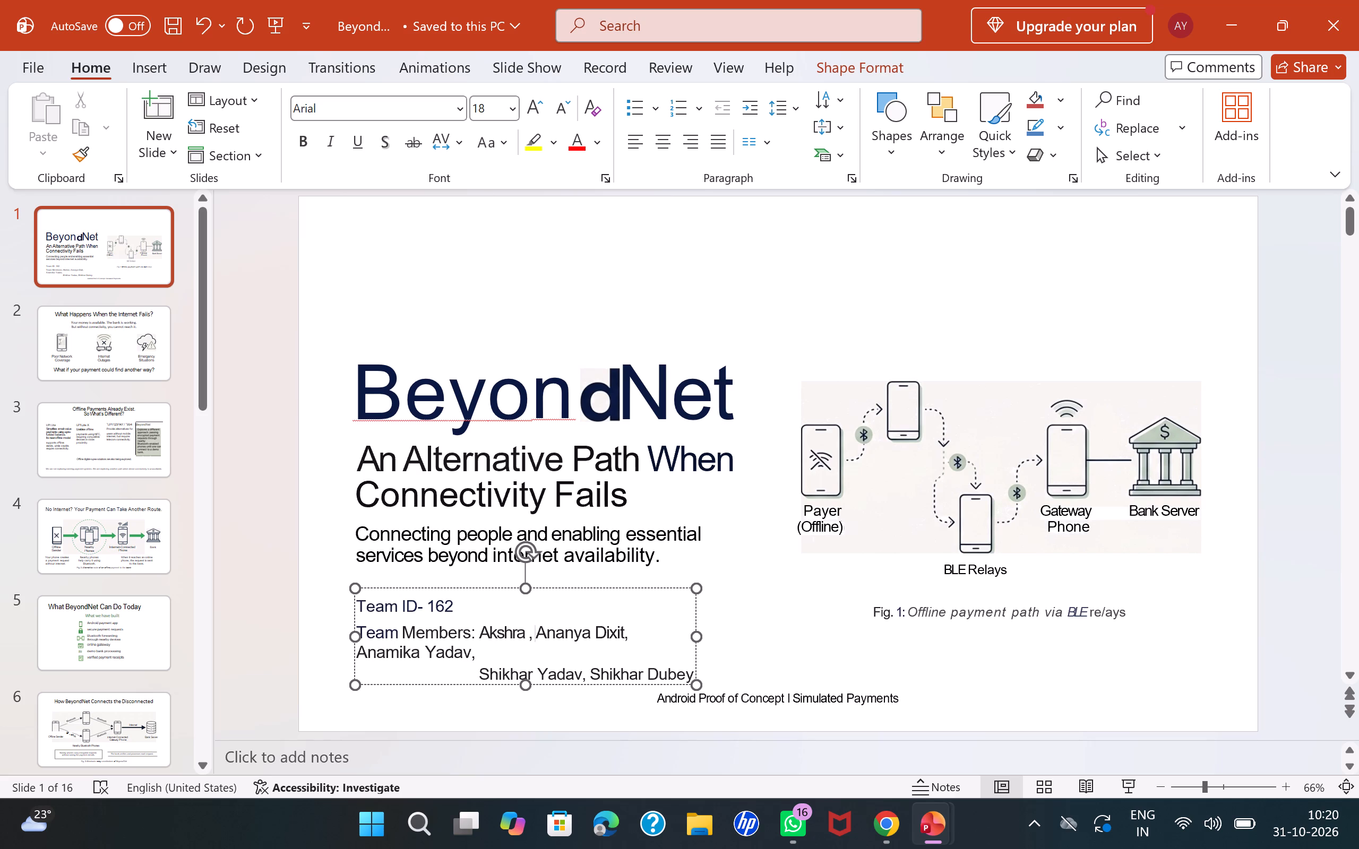
Join the separate last line of names to the preceding line of the Team Members list.
click(478, 668)
key(BackSpace)
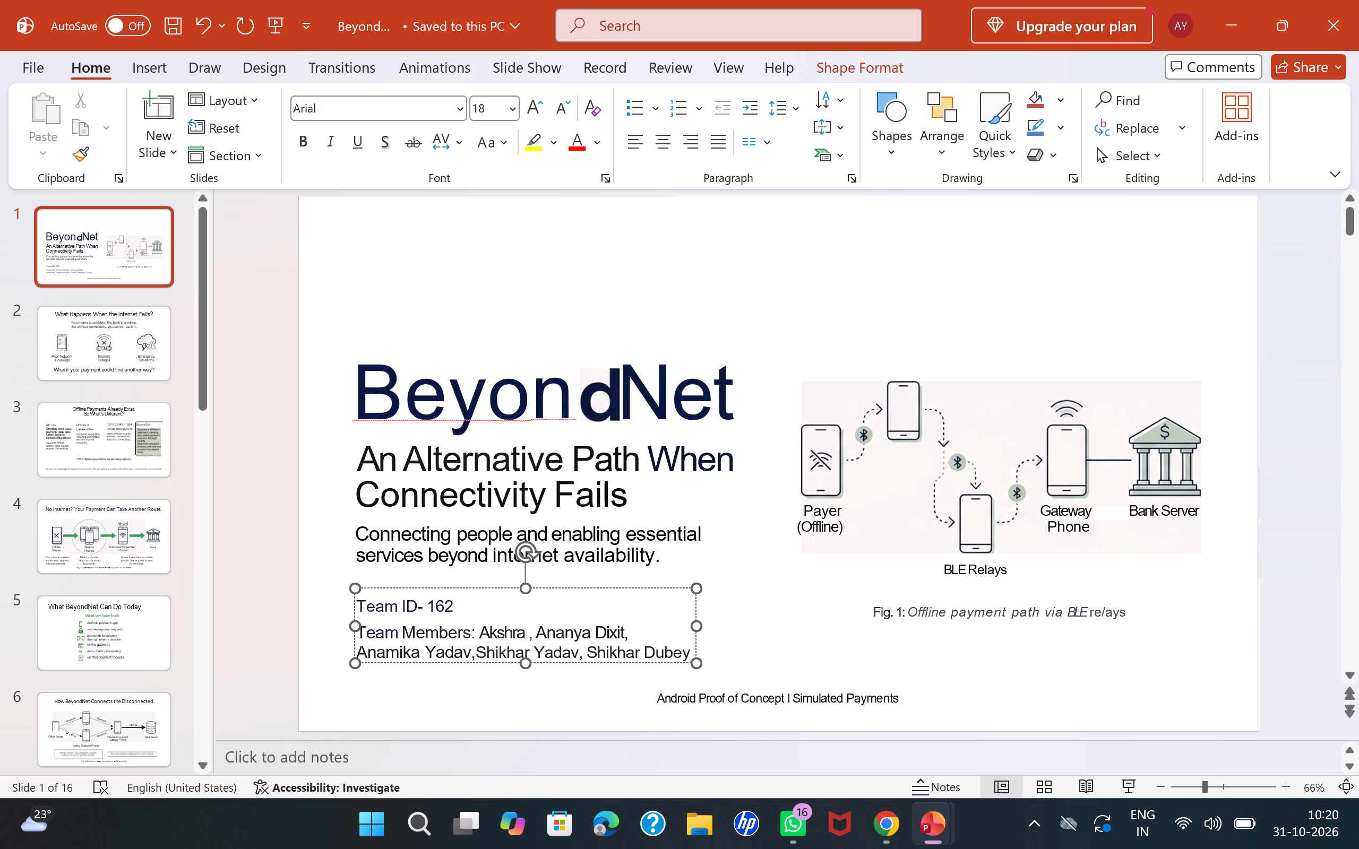
key(comma)
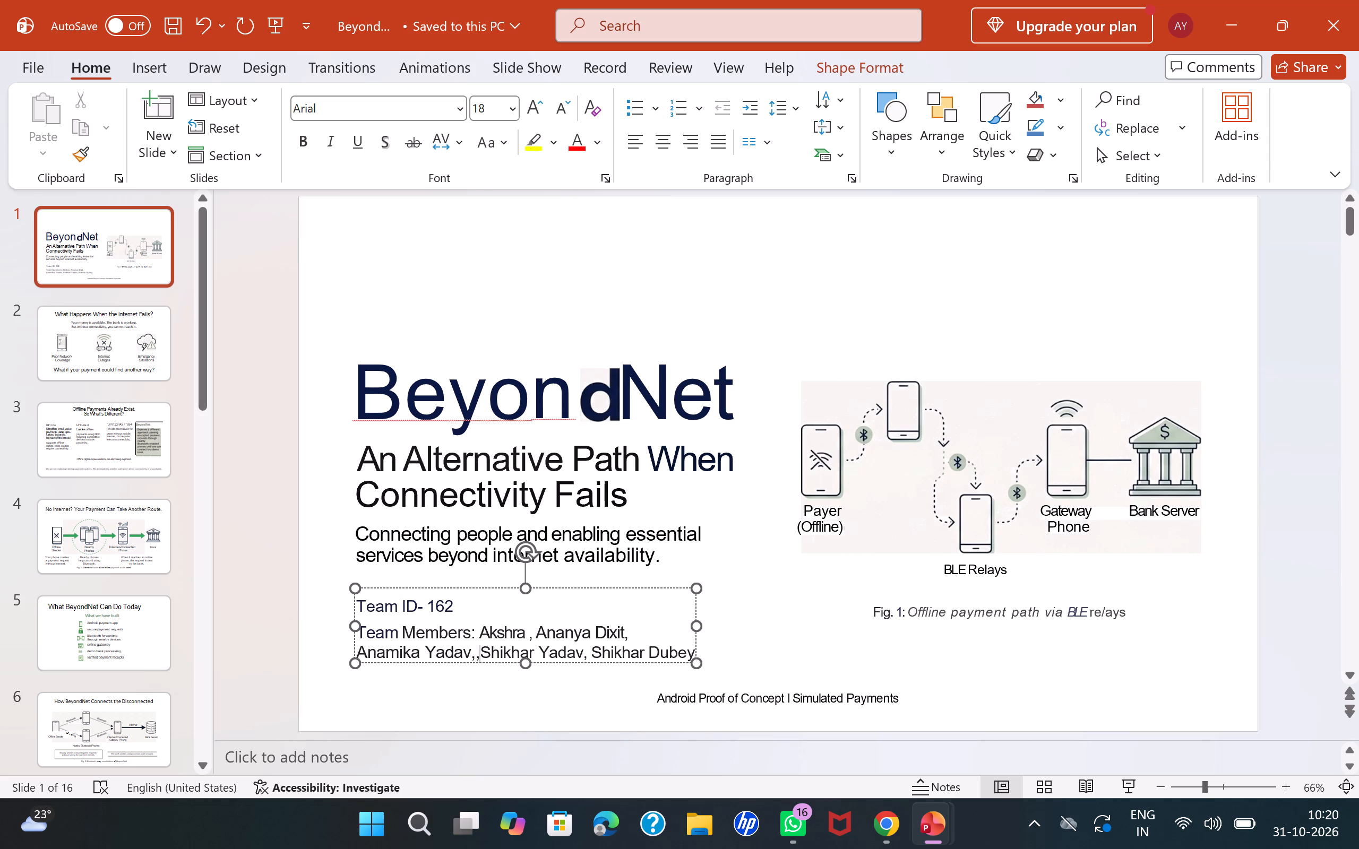
key(BackSpace)
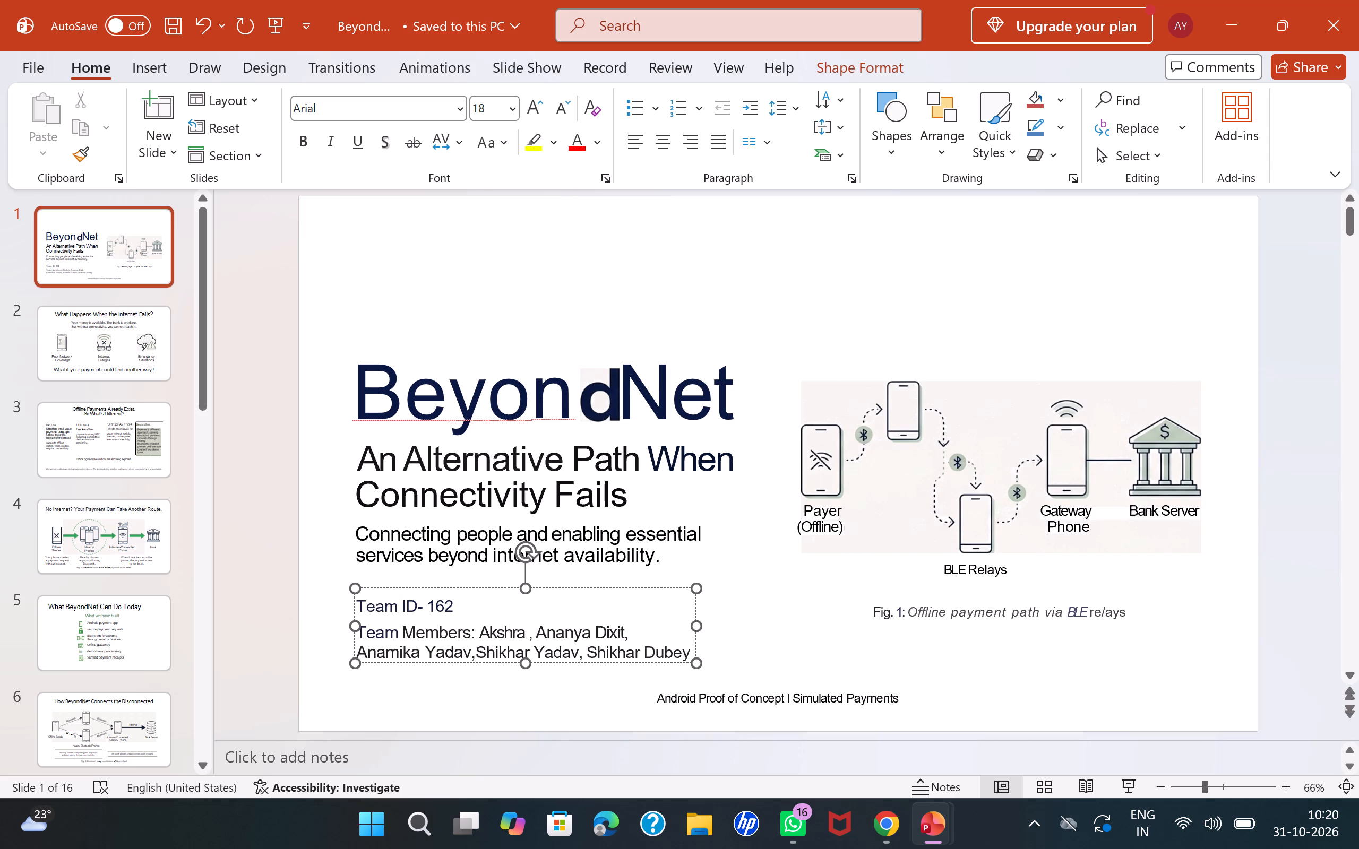
Move the fourth team member's name to second place in the list and tidy the separating commas.
drag(472, 650, 545, 653)
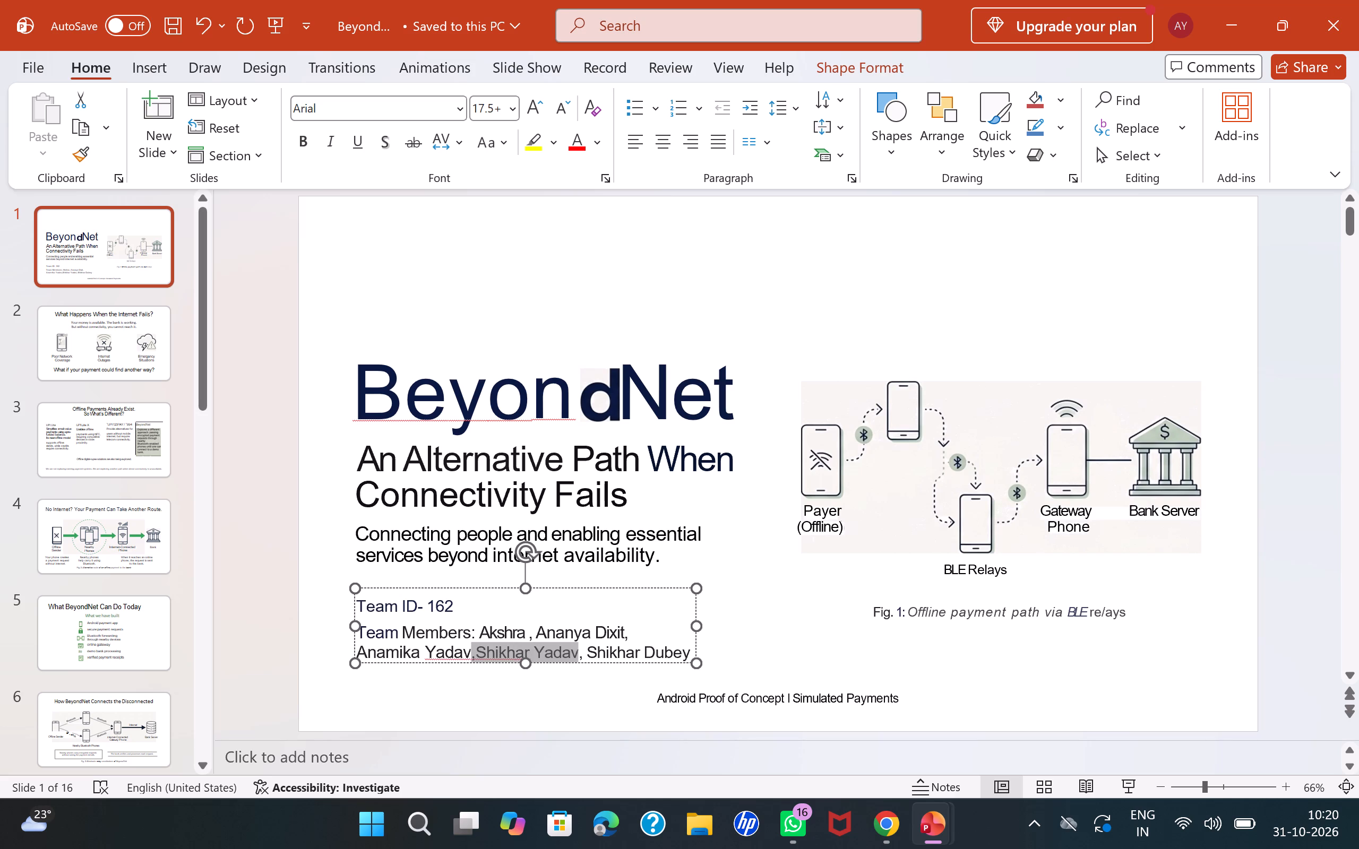
drag(545, 653, 565, 653)
key(ctrl+x)
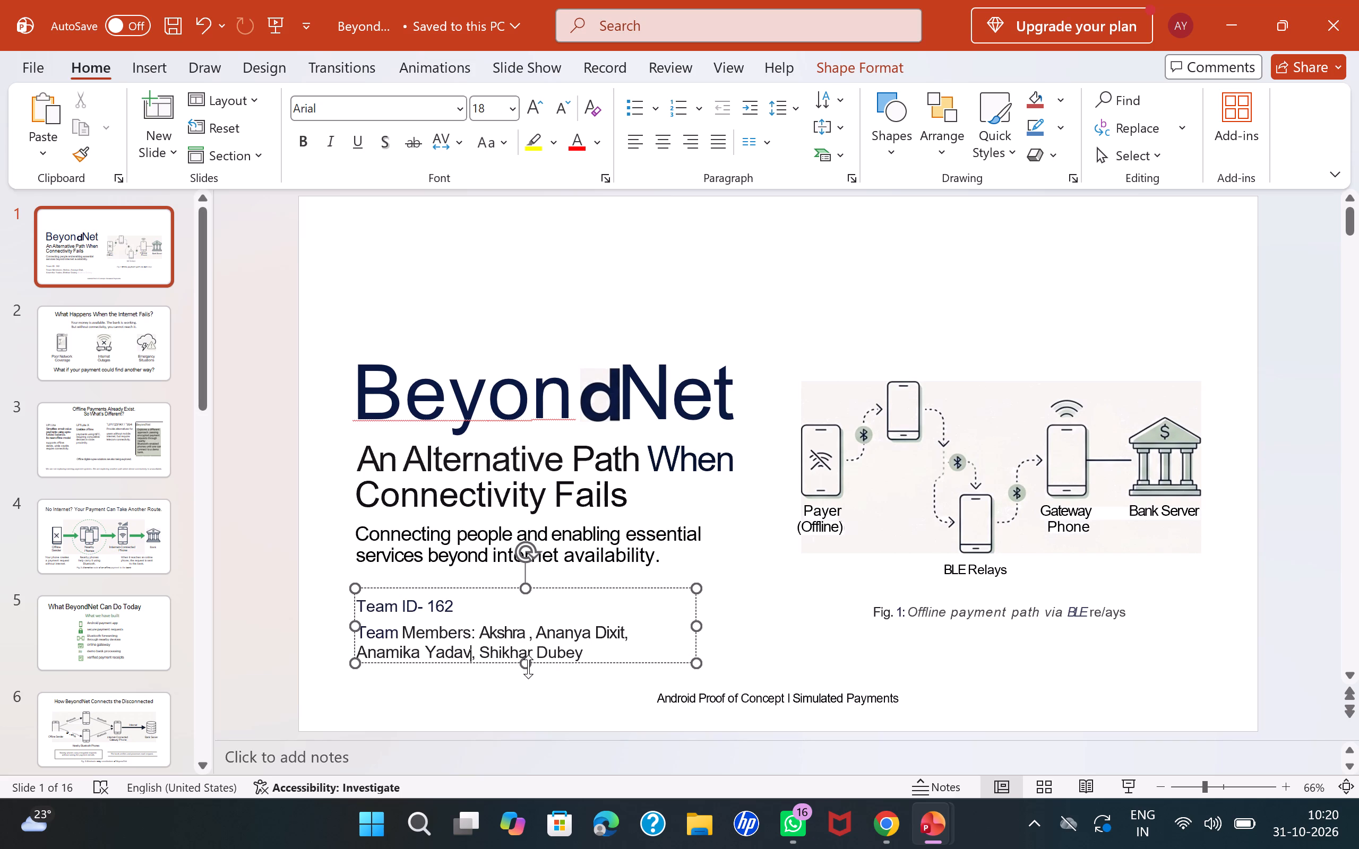
click(531, 631)
key(ctrl+v)
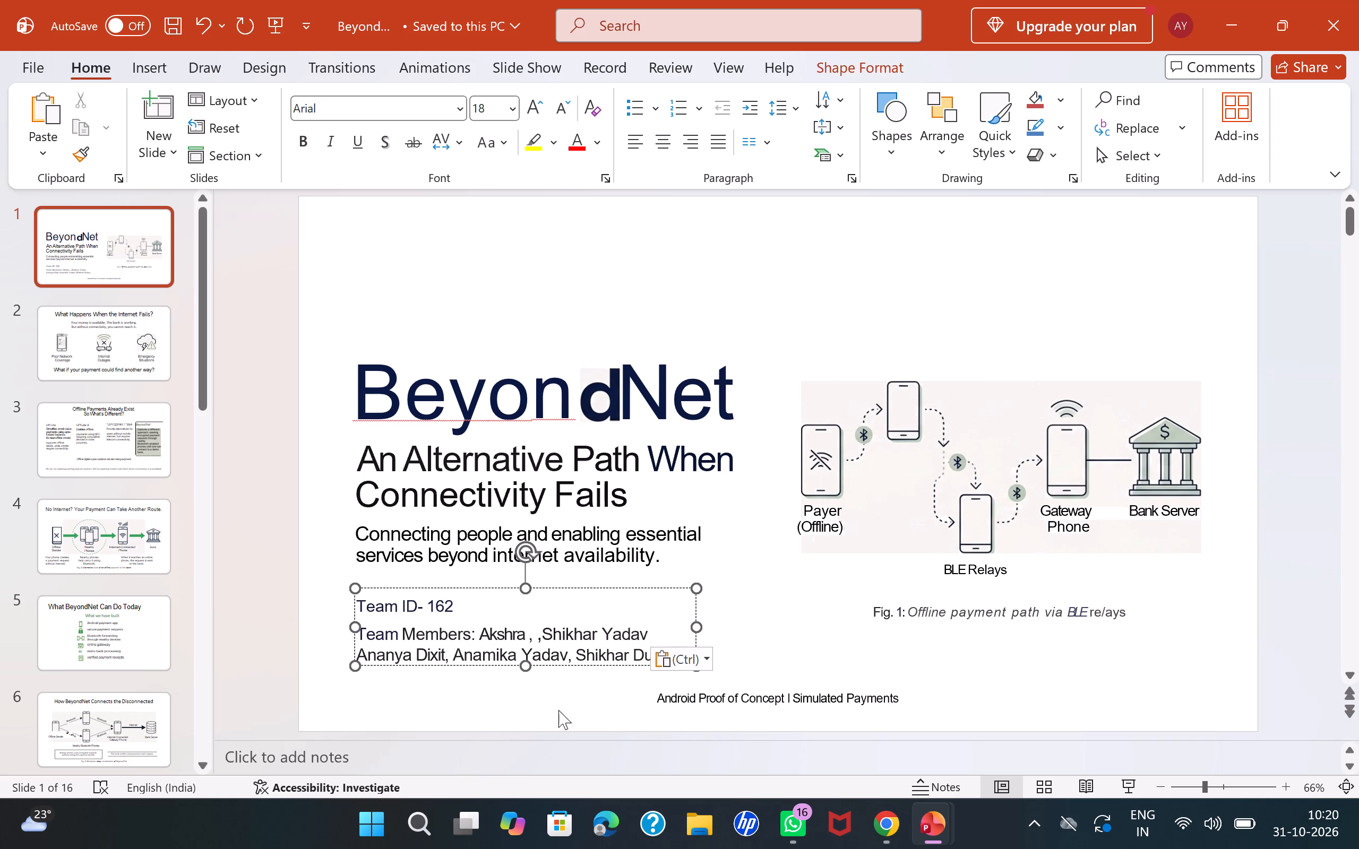
click(539, 636)
key(equal)
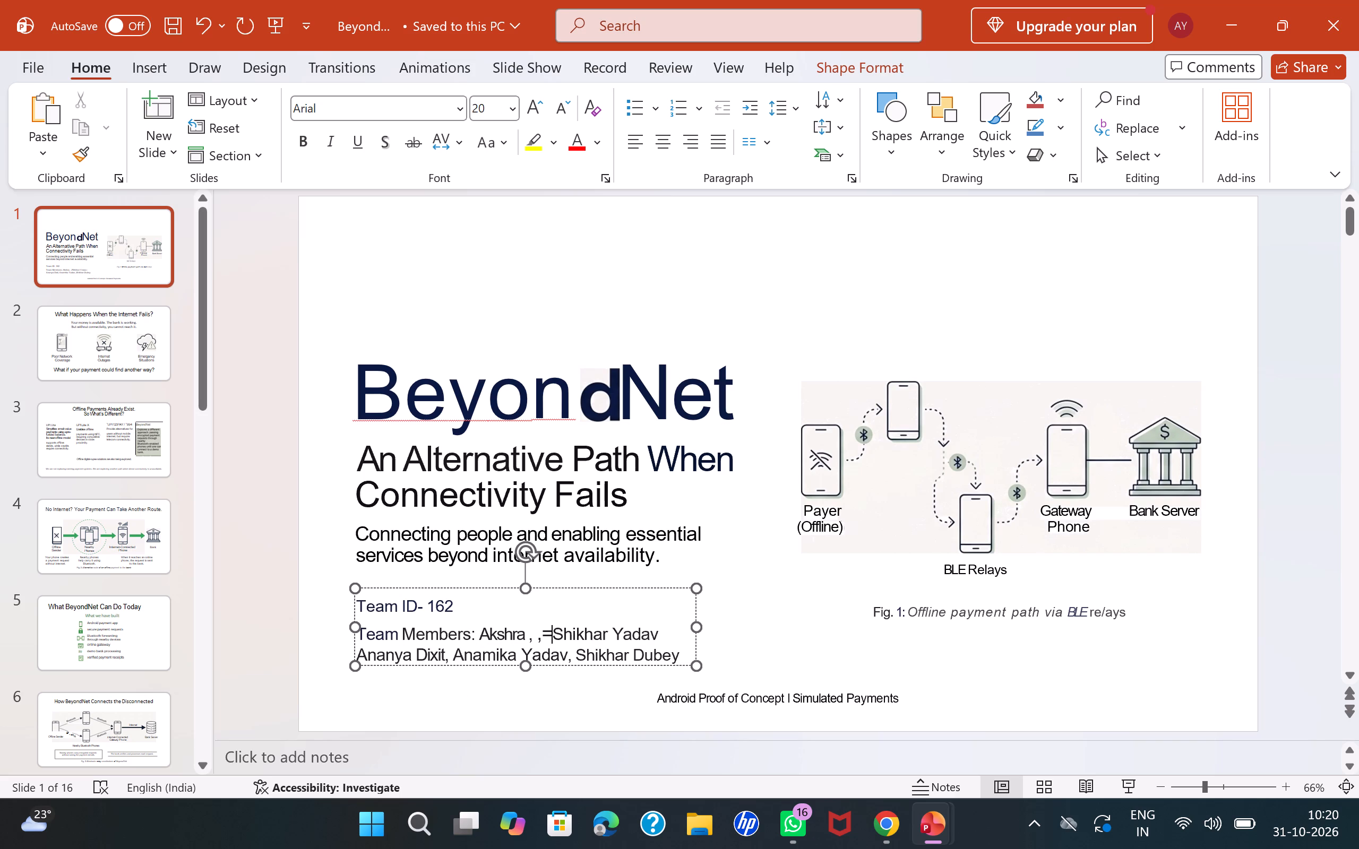
key(BackSpace)
key(BackSpace)
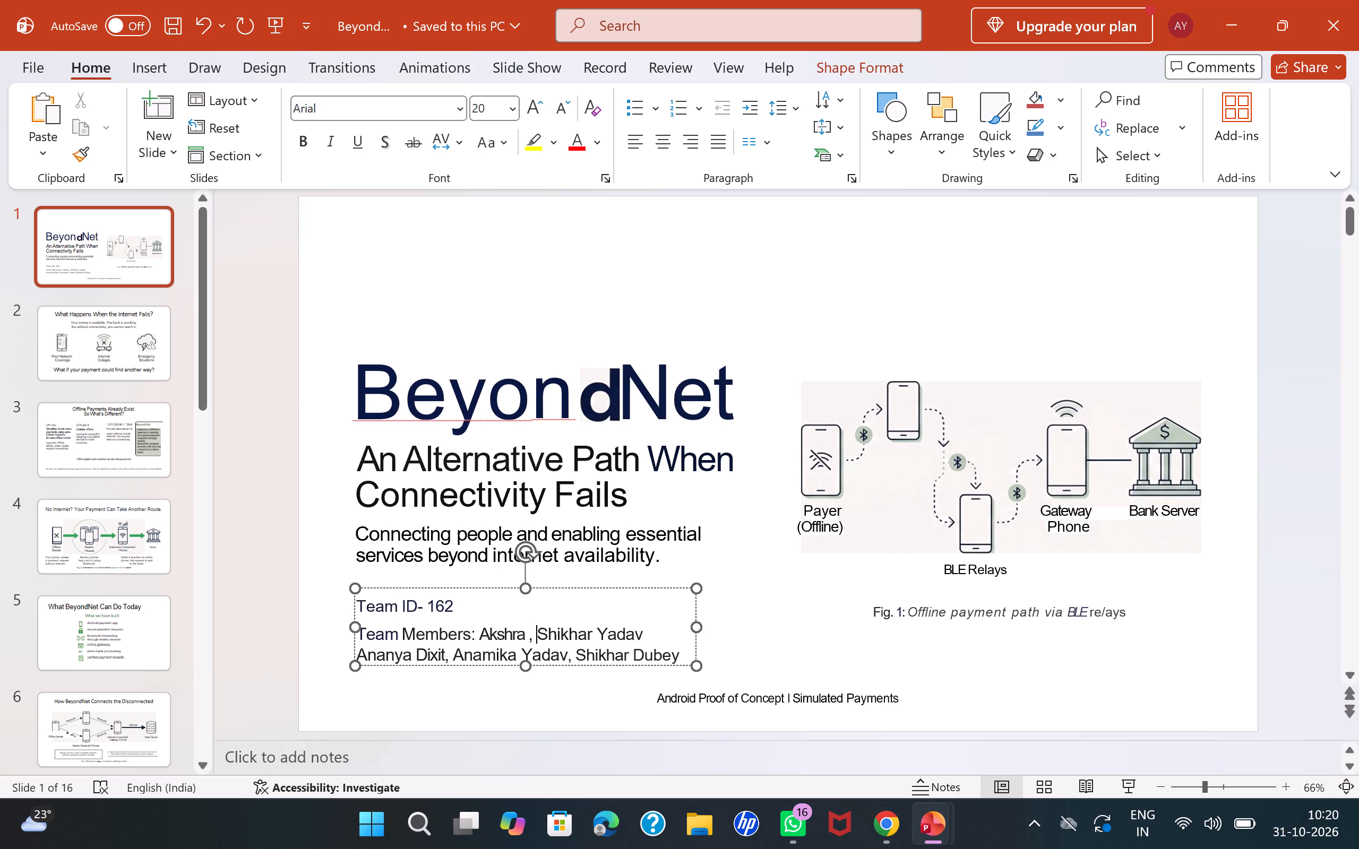
click(656, 629)
key(comma)
Review slides 1 to 6 full screen, checking the text and figure captions for conversion errors.
click(1129, 794)
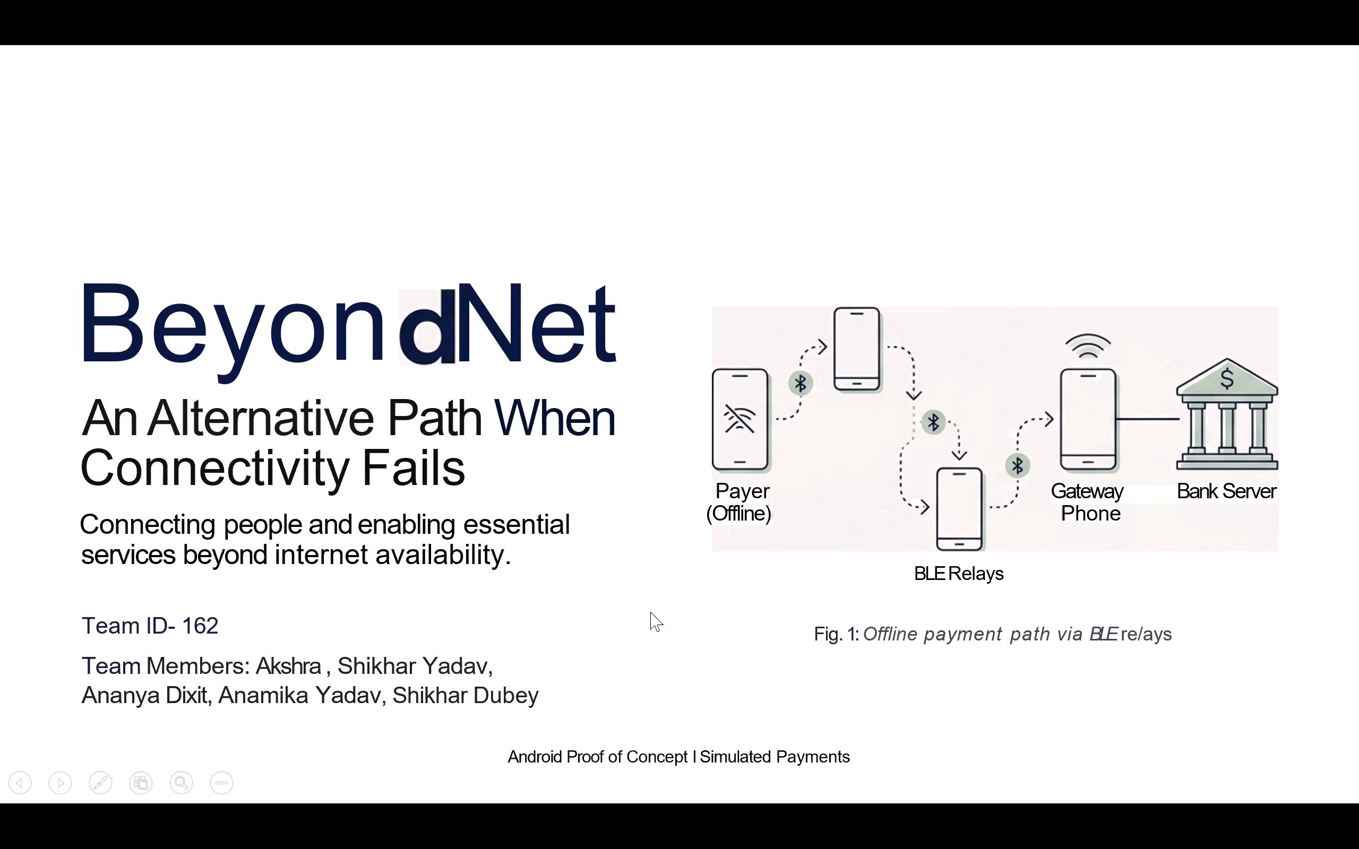
key(Right)
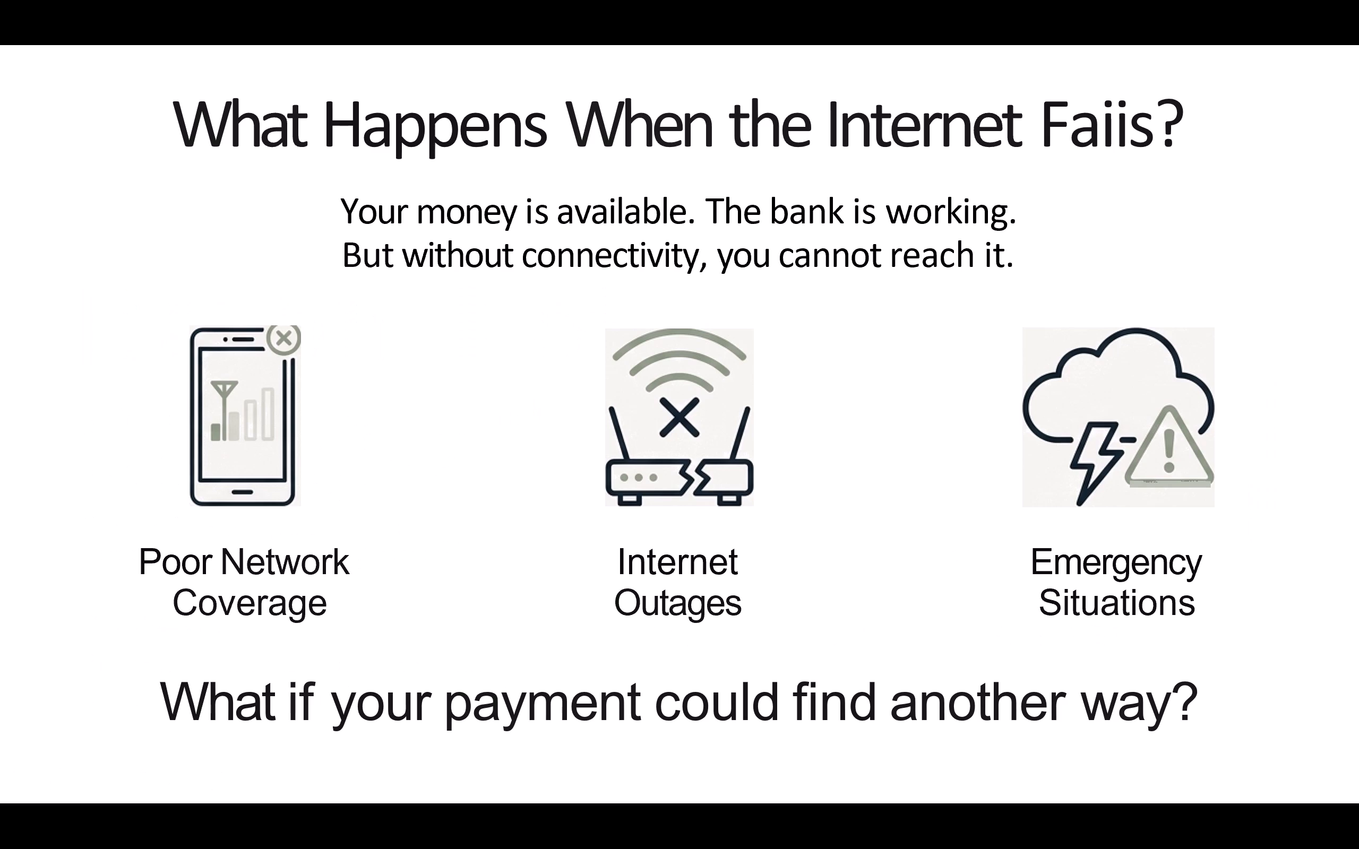
key(Right)
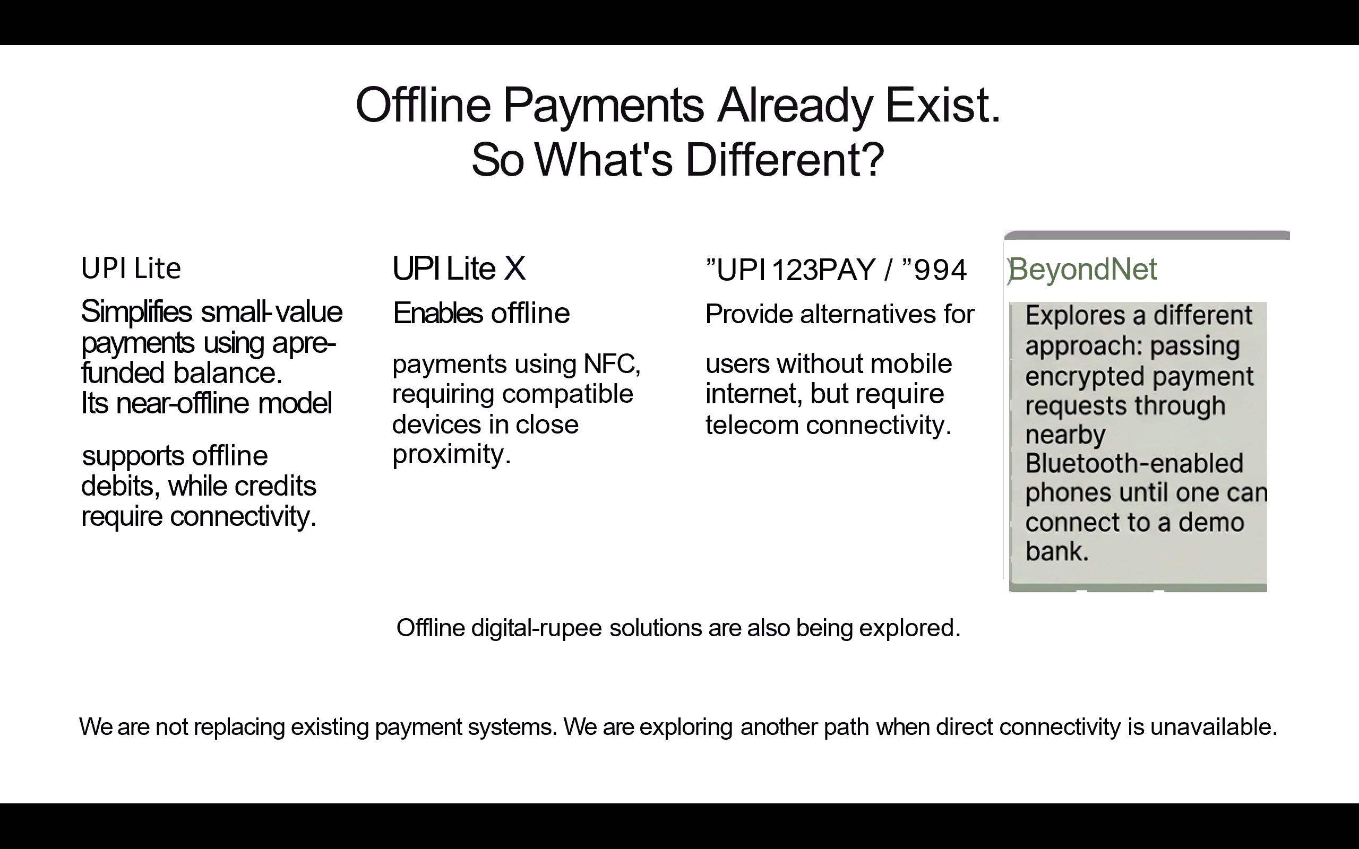
key(Right)
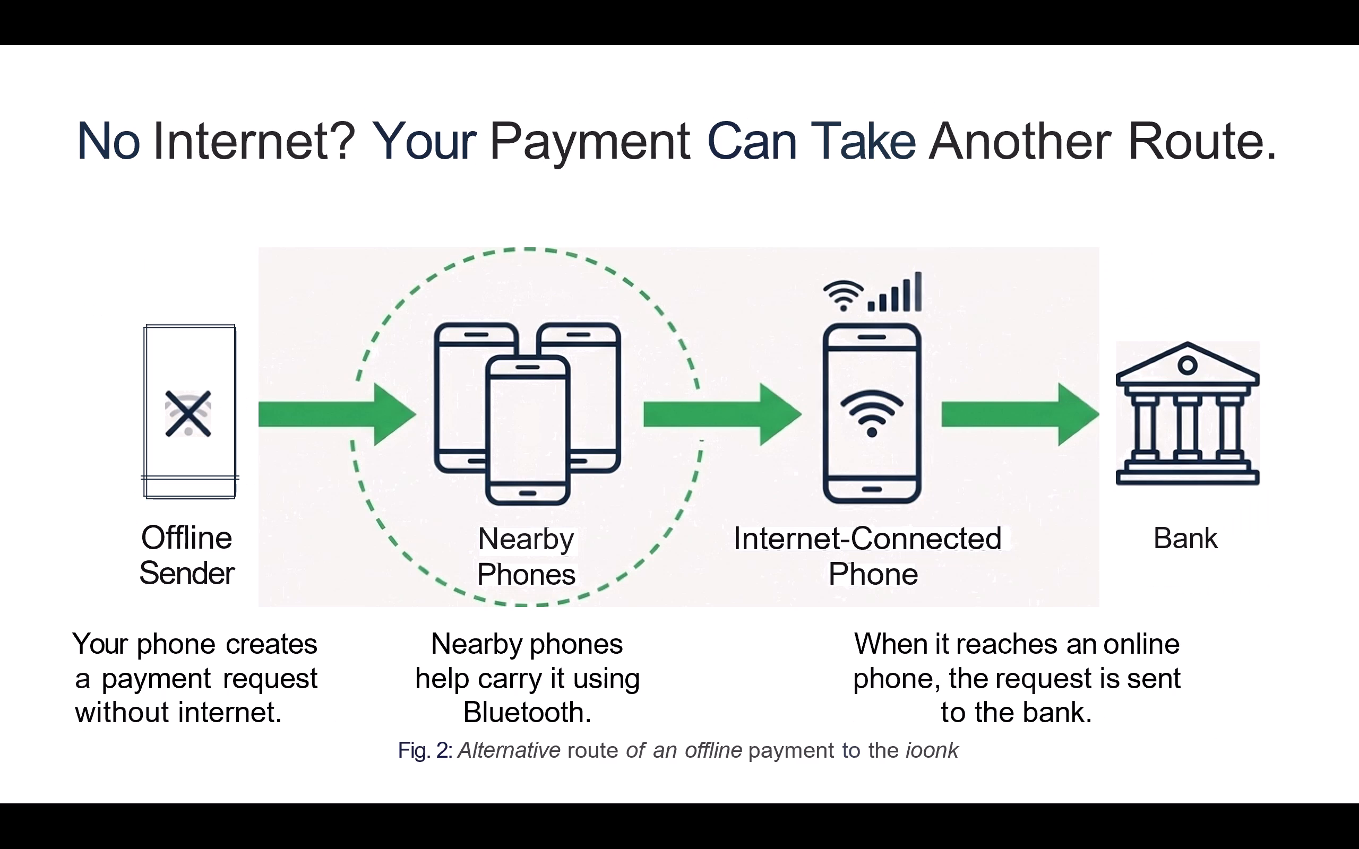
key(Right)
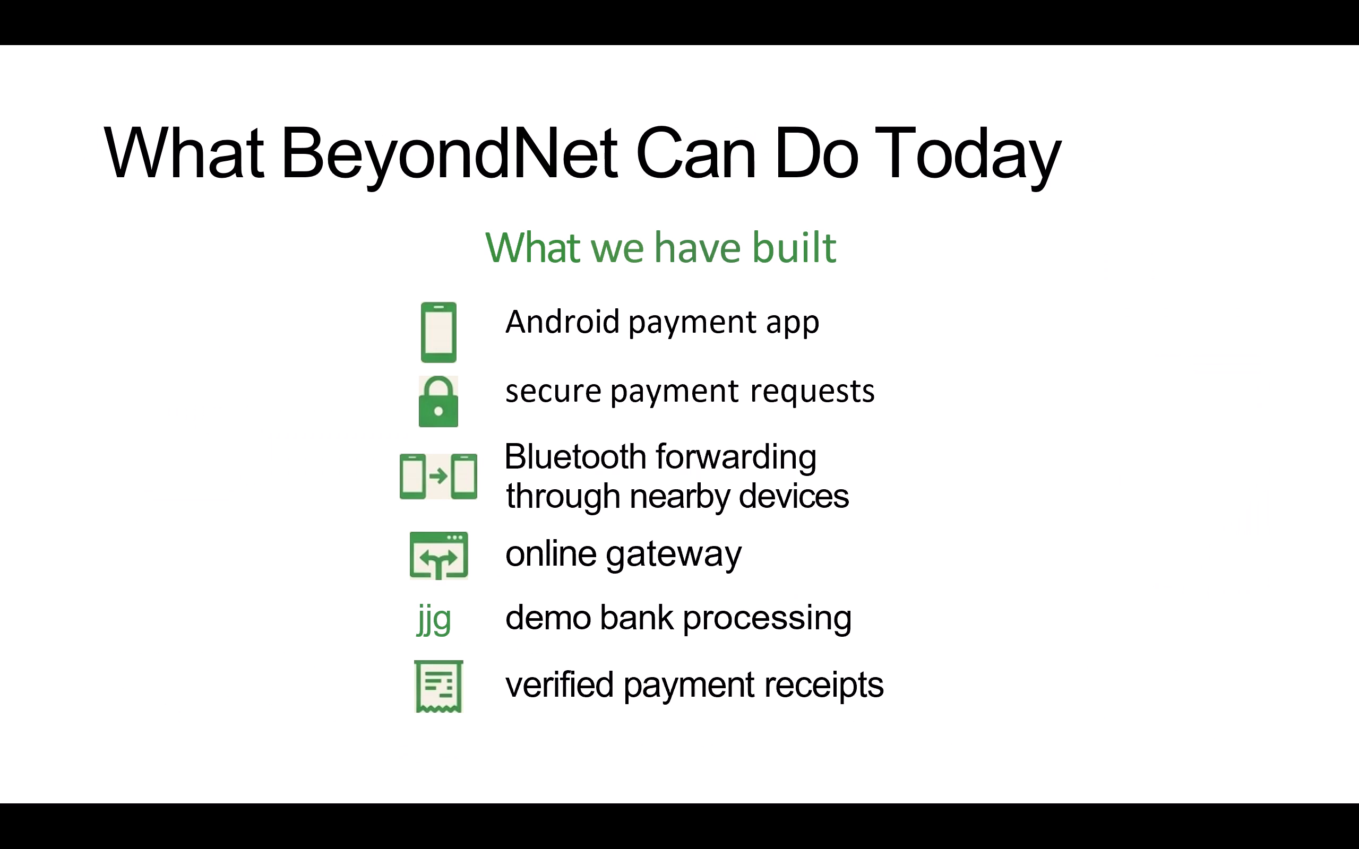
key(Right)
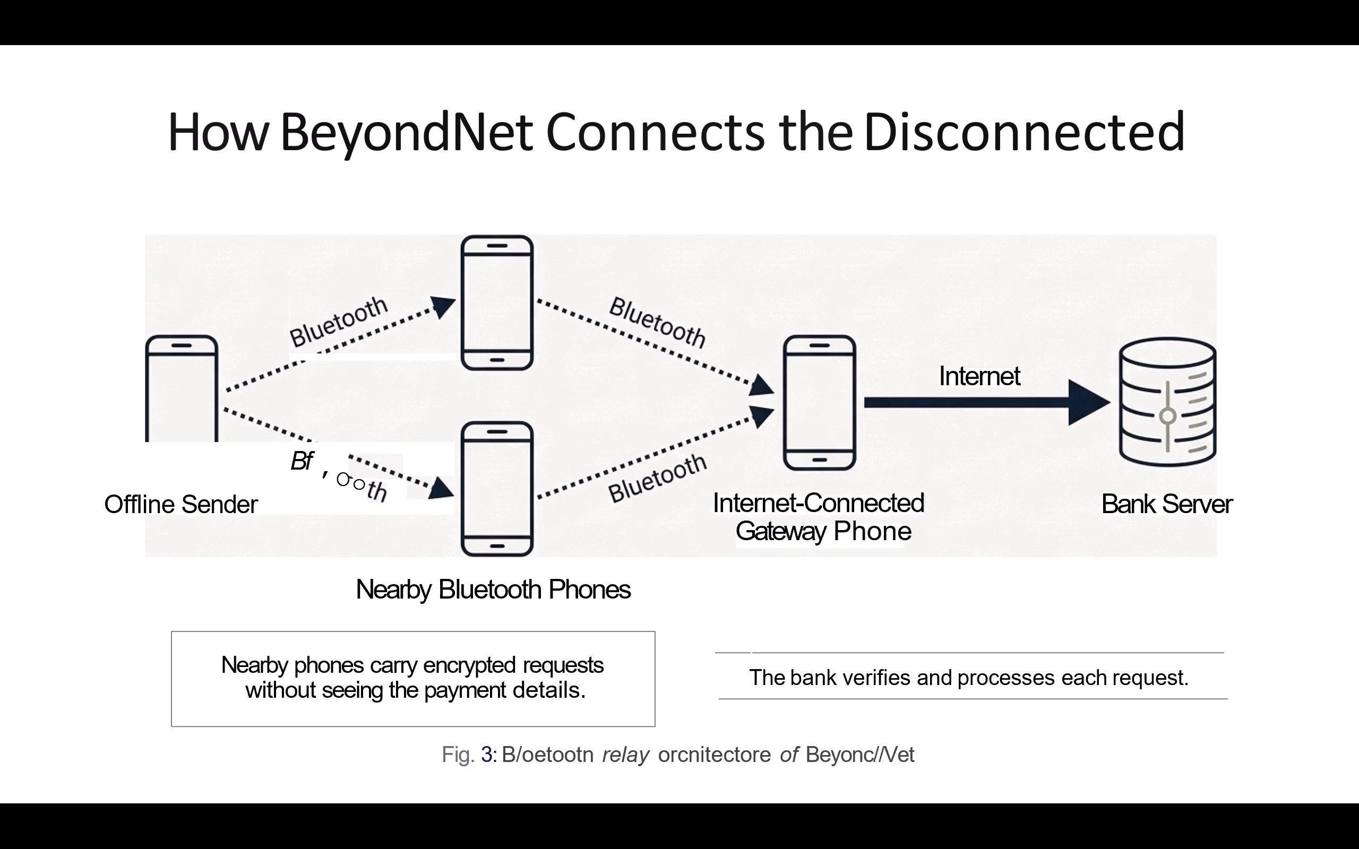
key(Escape)
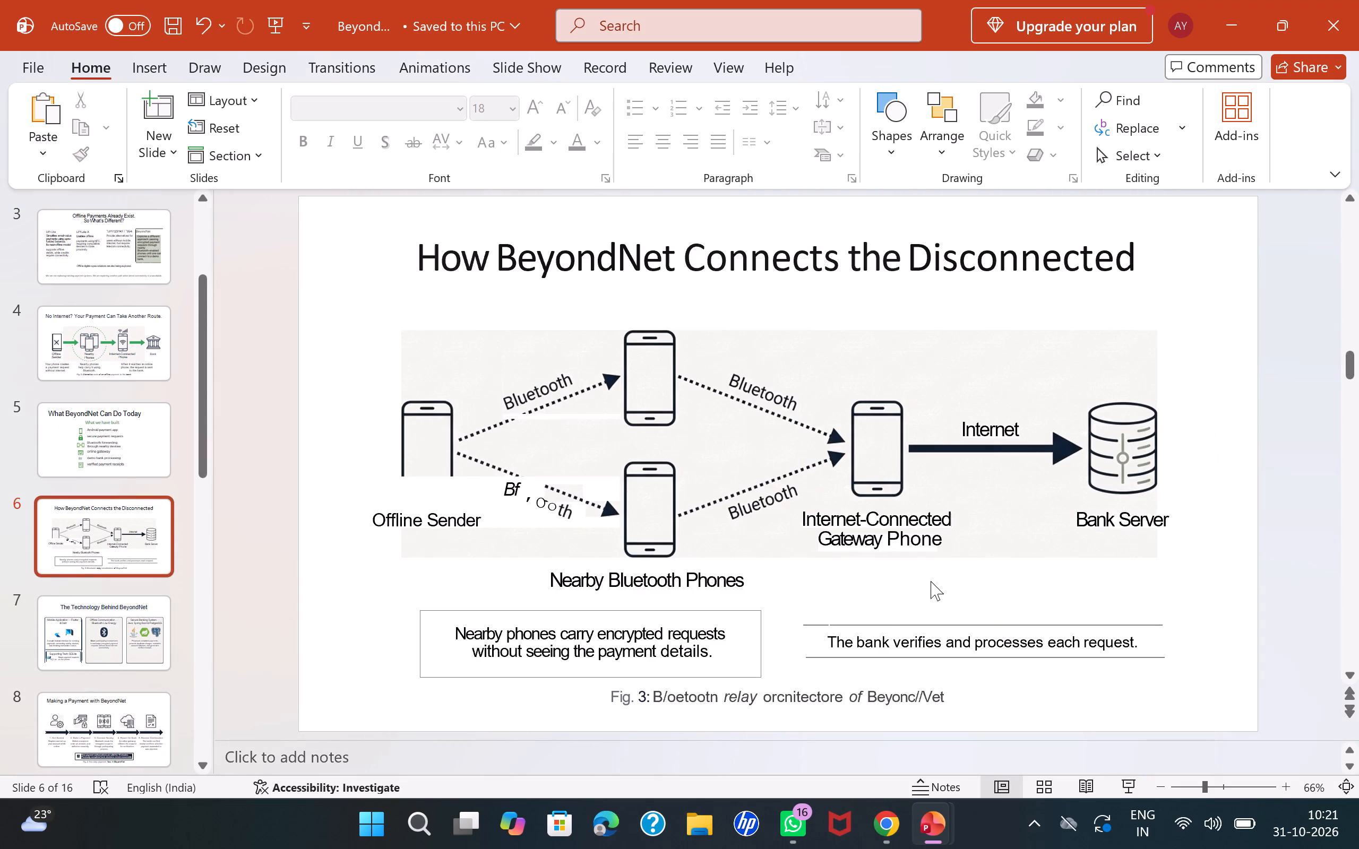
Correct the first word of the Fig. 3 caption on slide 6 to "Bluetooth".
click(668, 696)
key(BackSpace)
key(l)
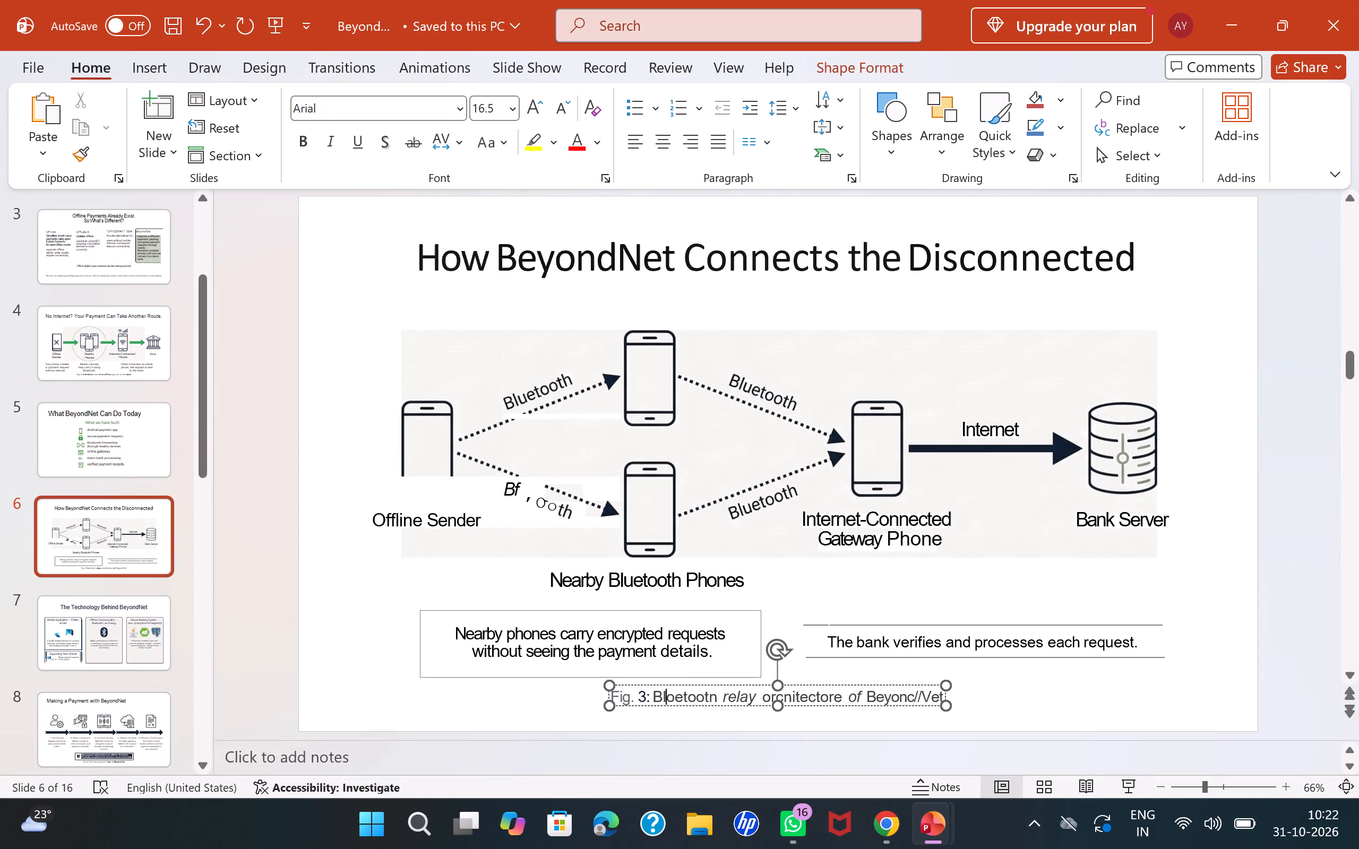
key(Right)
key(BackSpace)
key(u)
click(713, 696)
key(Right)
key(BackSpace)
key(h)
Fix the starting "a" and the "u" of "architecture" in the Fig. 3 caption and widen its text box to fit one line.
click(801, 696)
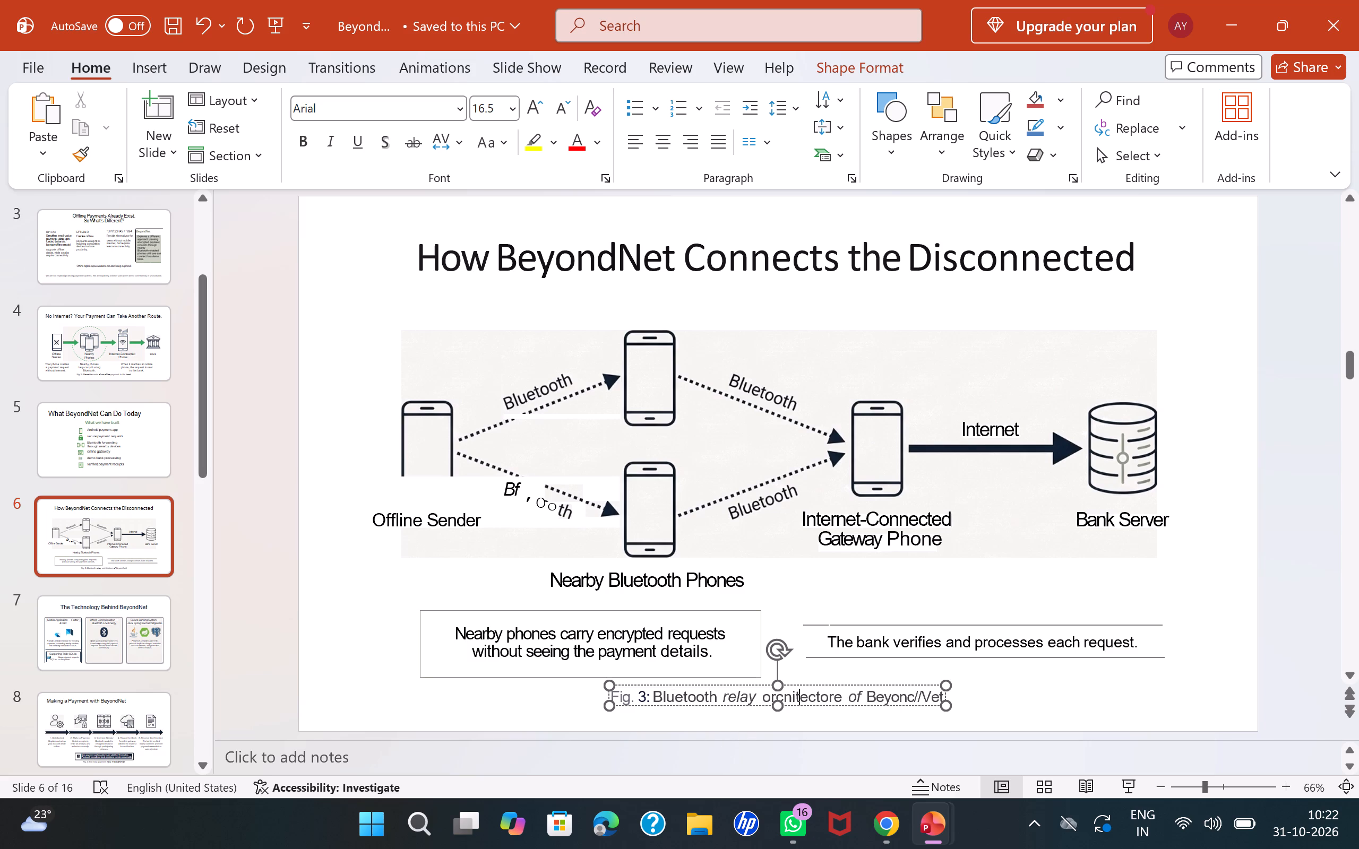
click(769, 697)
key(BackSpace)
key(a)
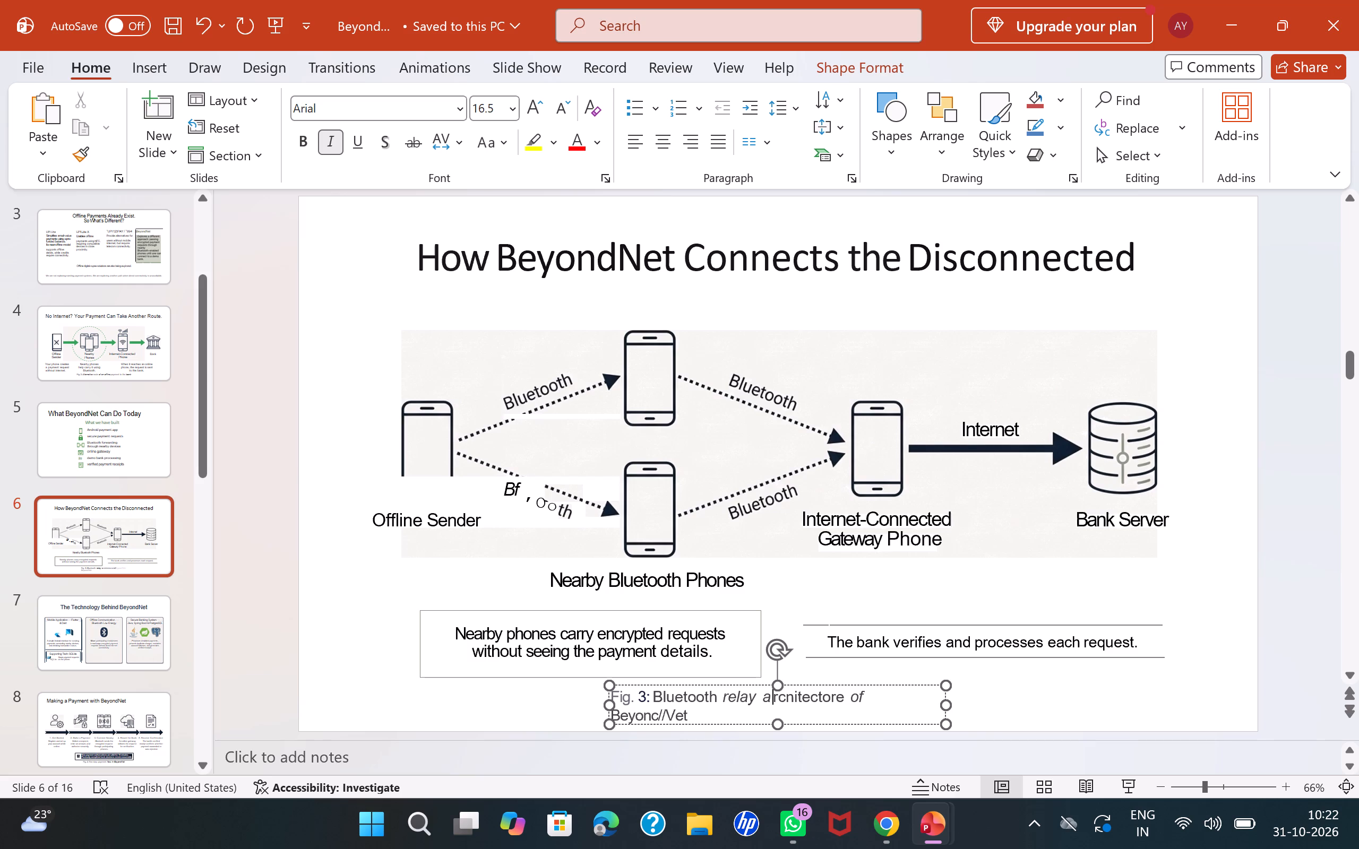
click(825, 691)
key(Right)
key(BackSpace)
key(u)
drag(949, 704, 971, 703)
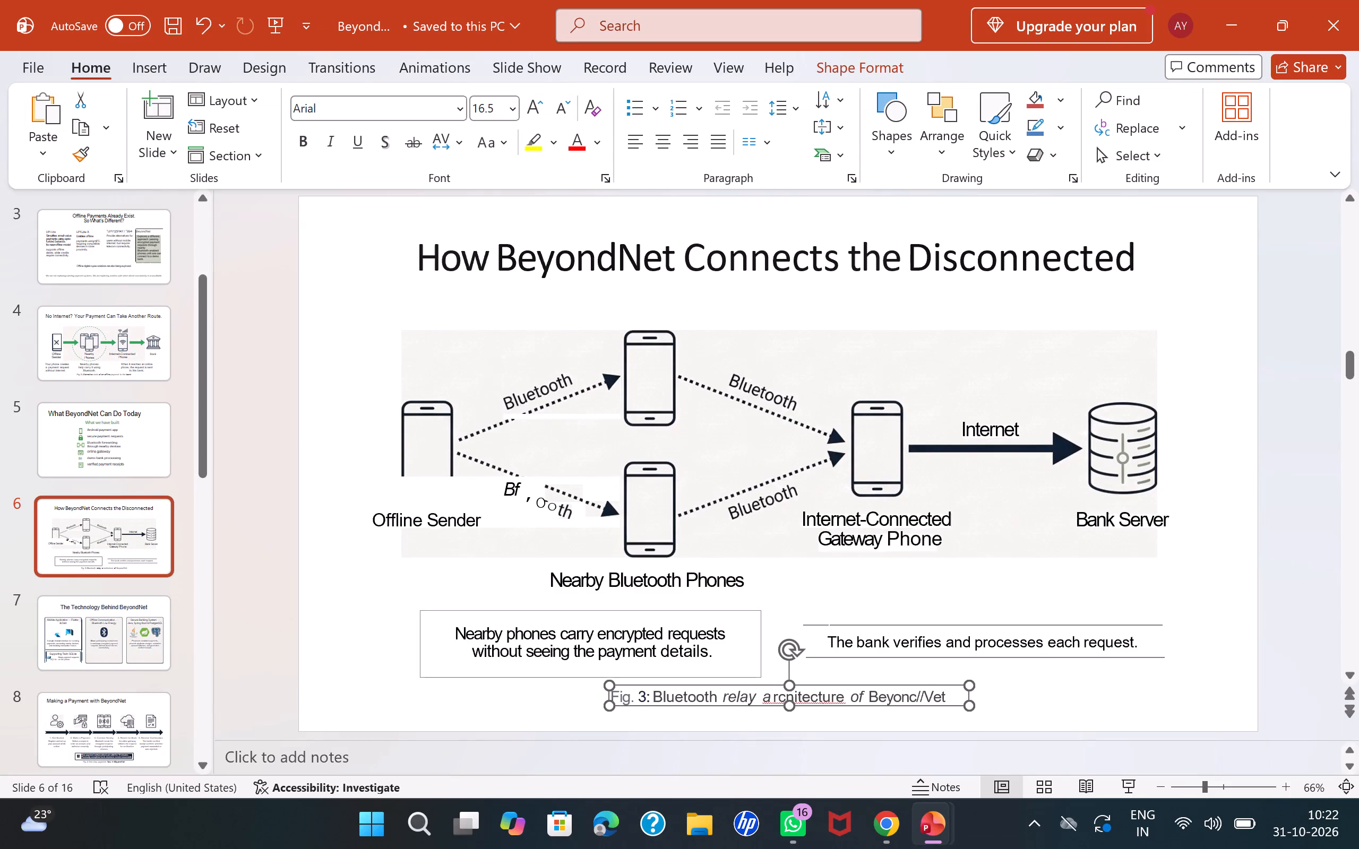
Correct the last word of the Fig. 3 caption to "BeyondNet".
click(931, 697)
key(BackSpace)
key(BackSpace)
key(BackSpace)
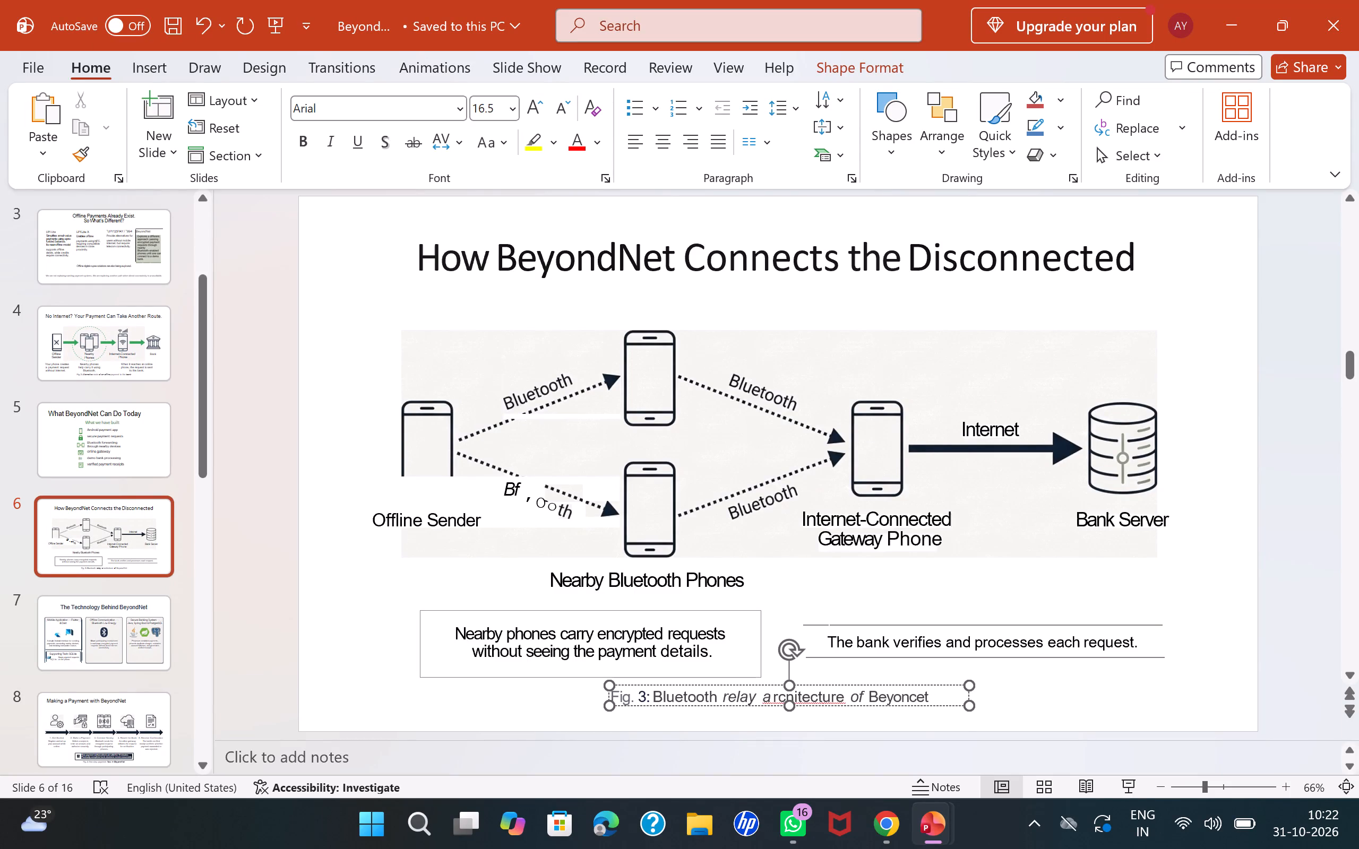
key(BackSpace)
text(dN)
click(1019, 694)
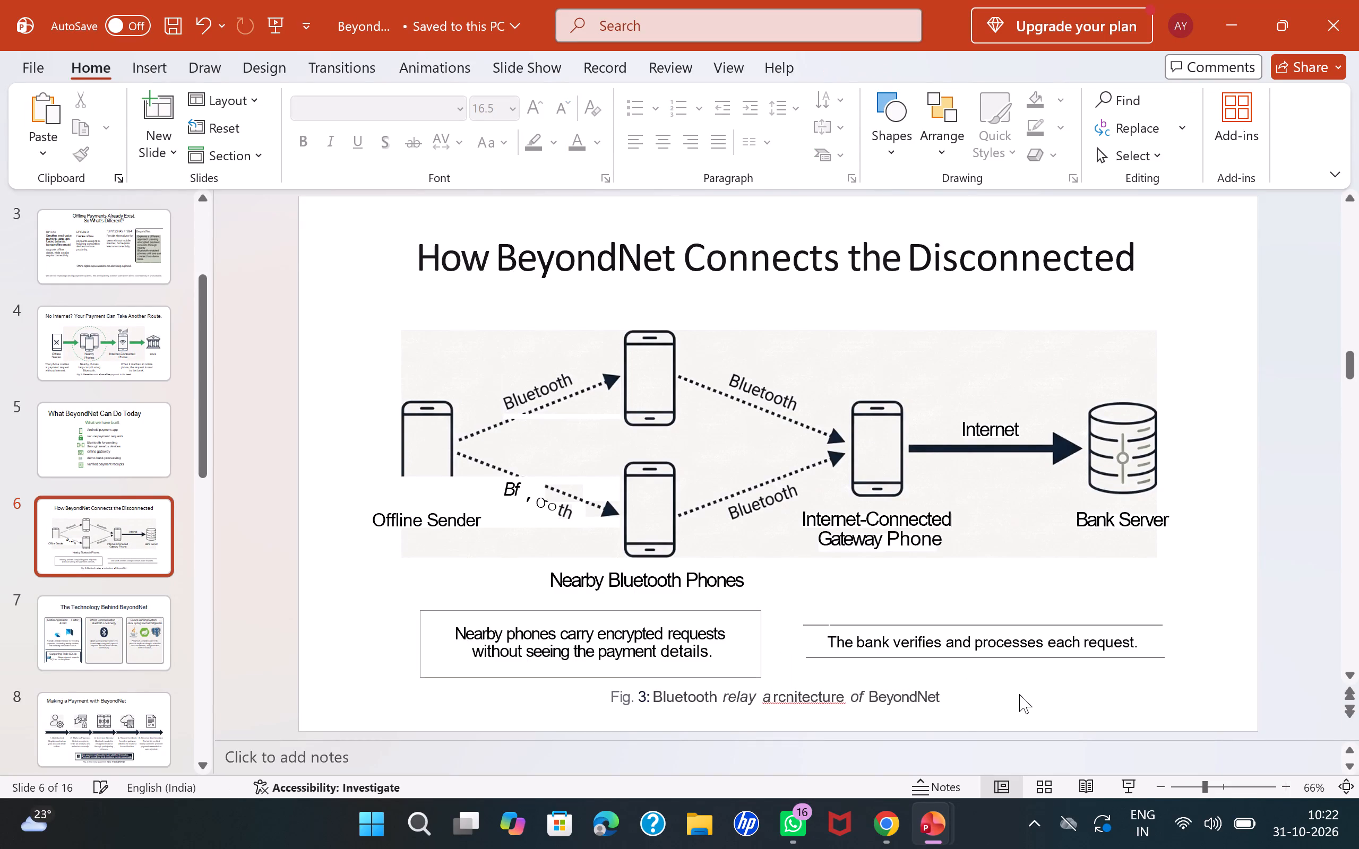
Replace the wrong "n" with "h" so the Fig. 3 caption's third word reads "architecture".
click(793, 695)
key(BackSpace)
key(h)
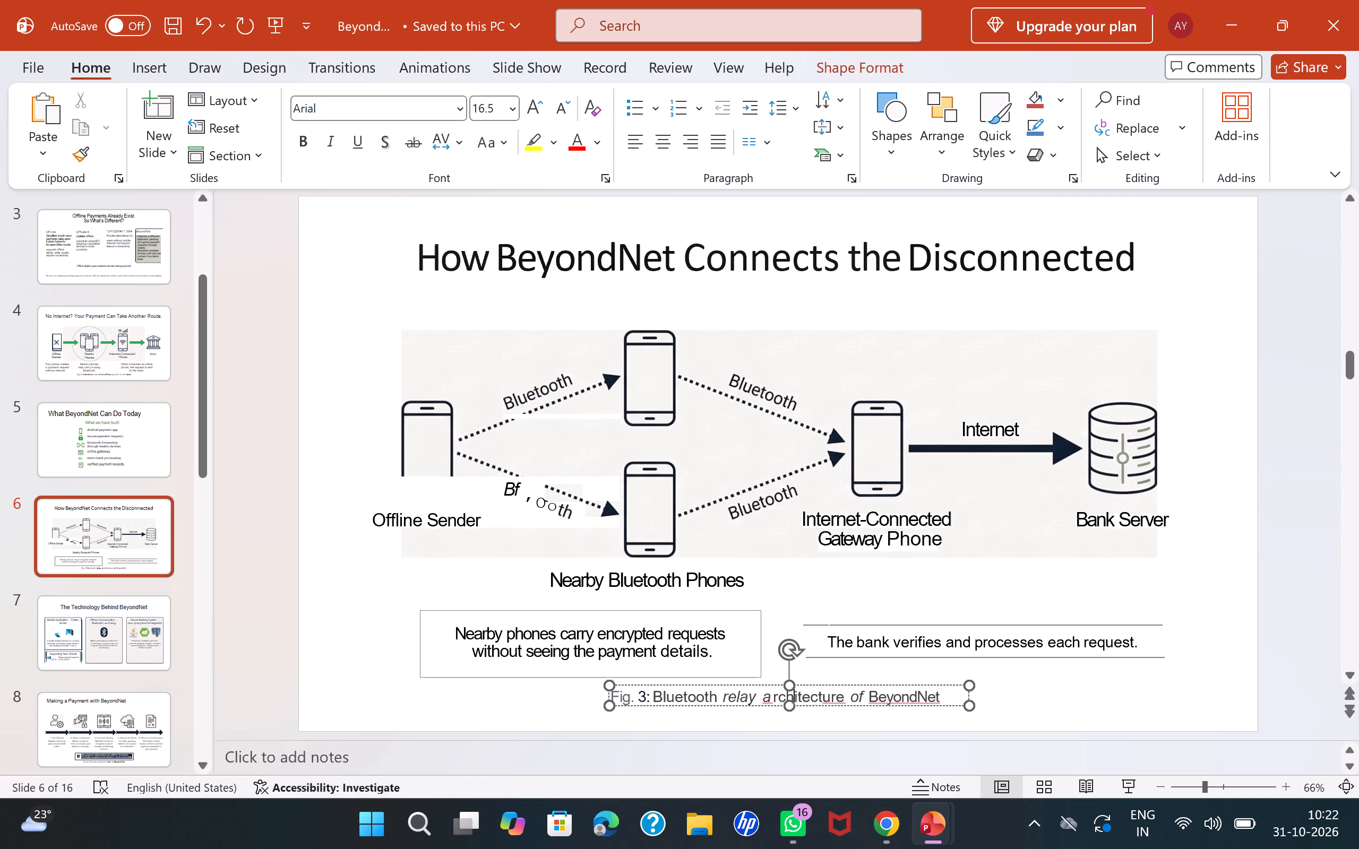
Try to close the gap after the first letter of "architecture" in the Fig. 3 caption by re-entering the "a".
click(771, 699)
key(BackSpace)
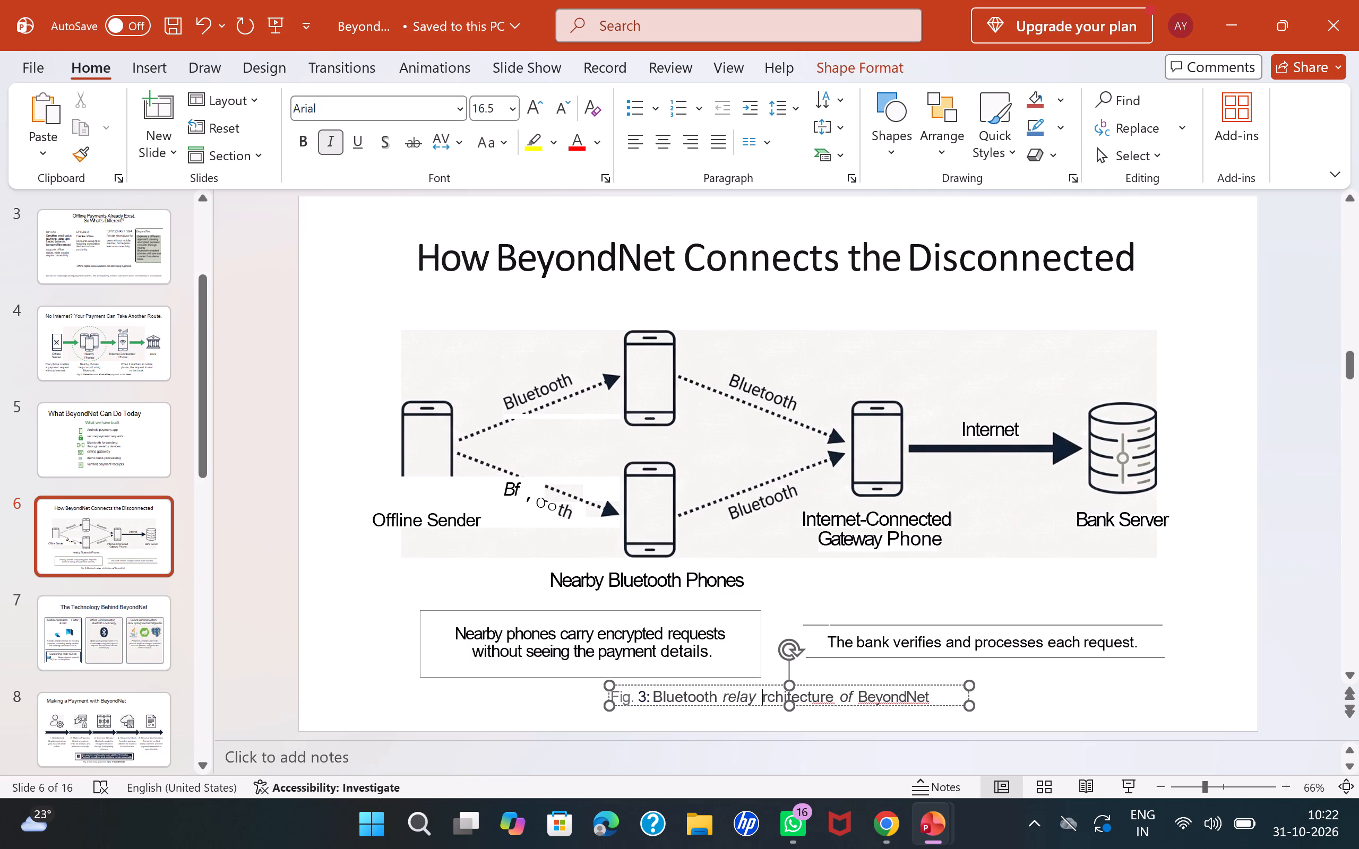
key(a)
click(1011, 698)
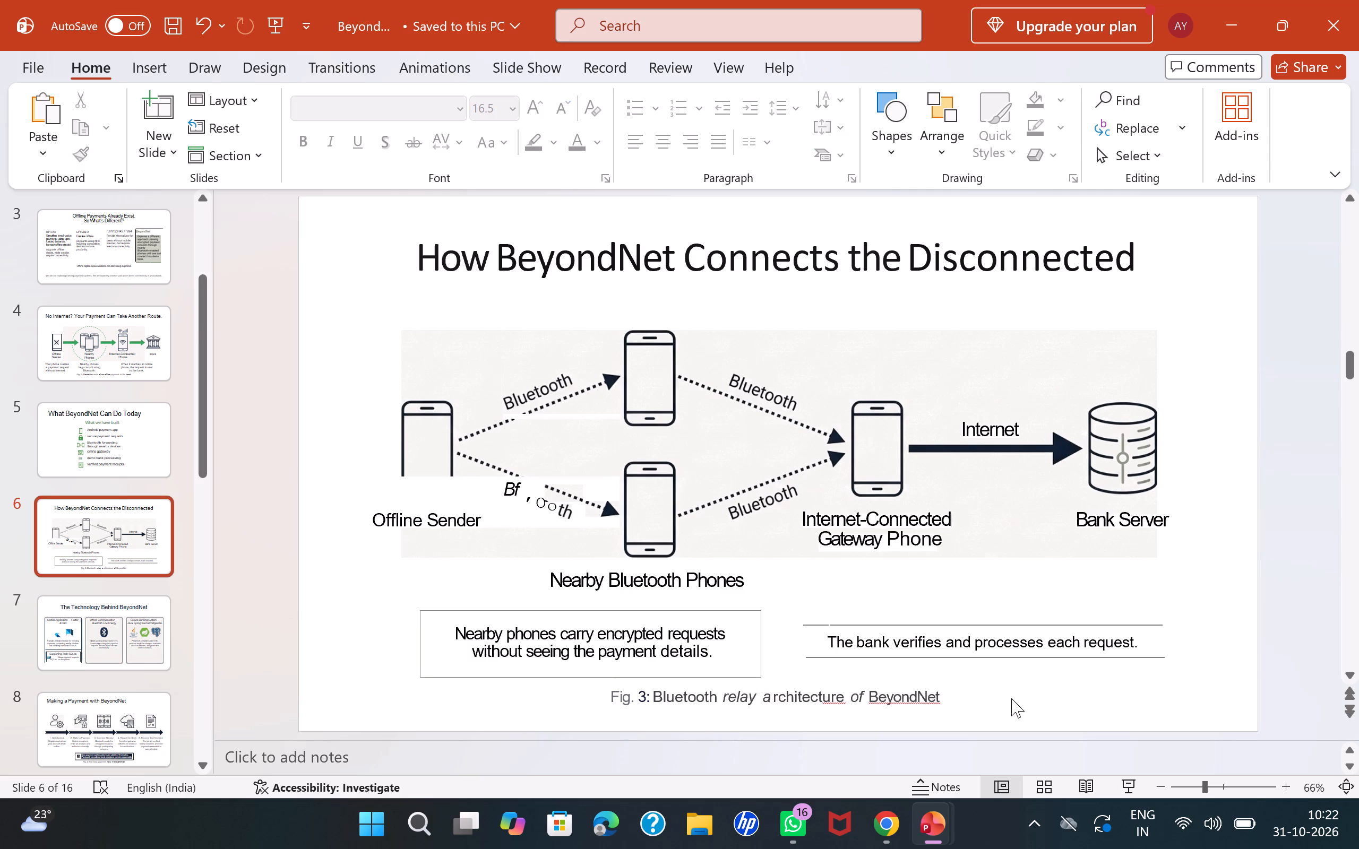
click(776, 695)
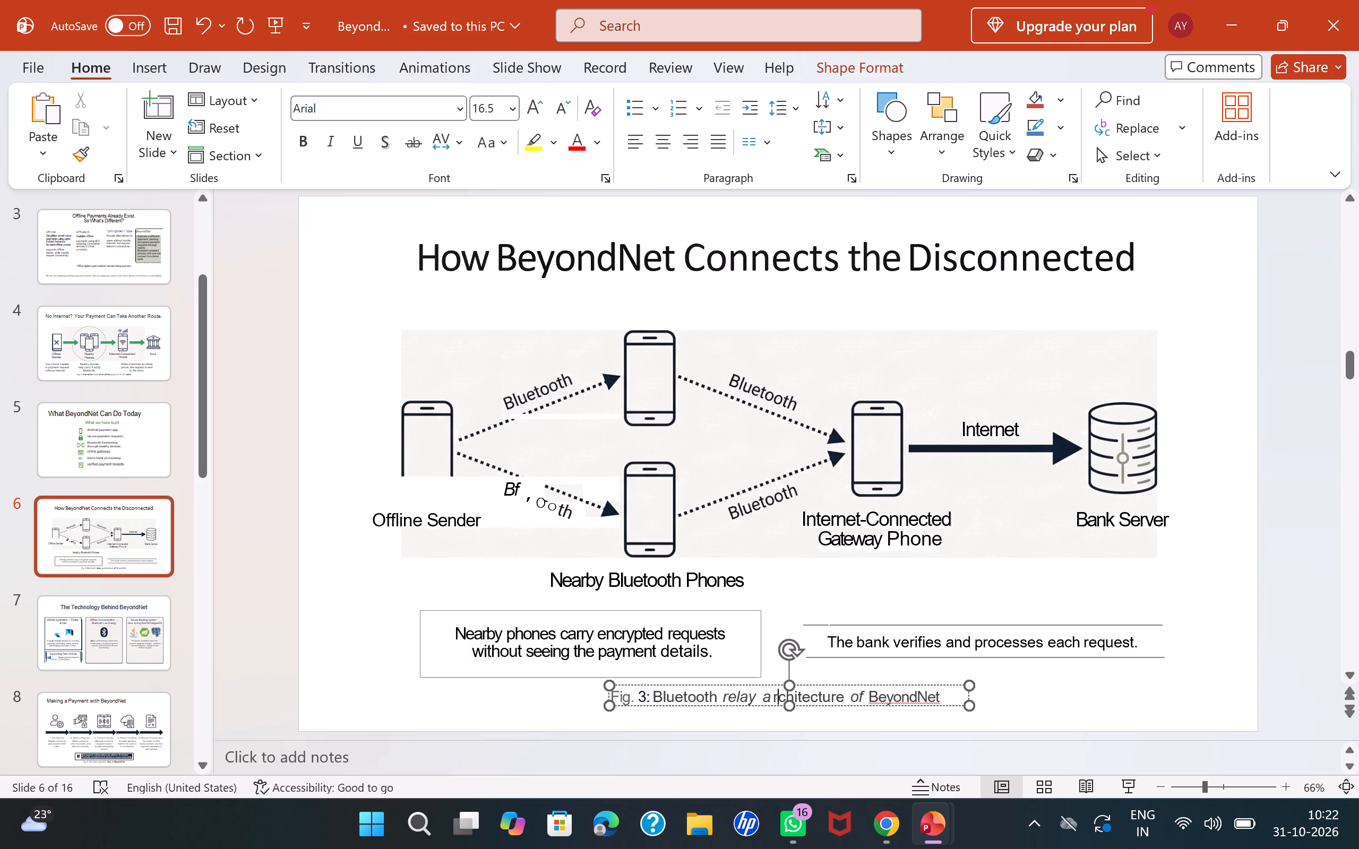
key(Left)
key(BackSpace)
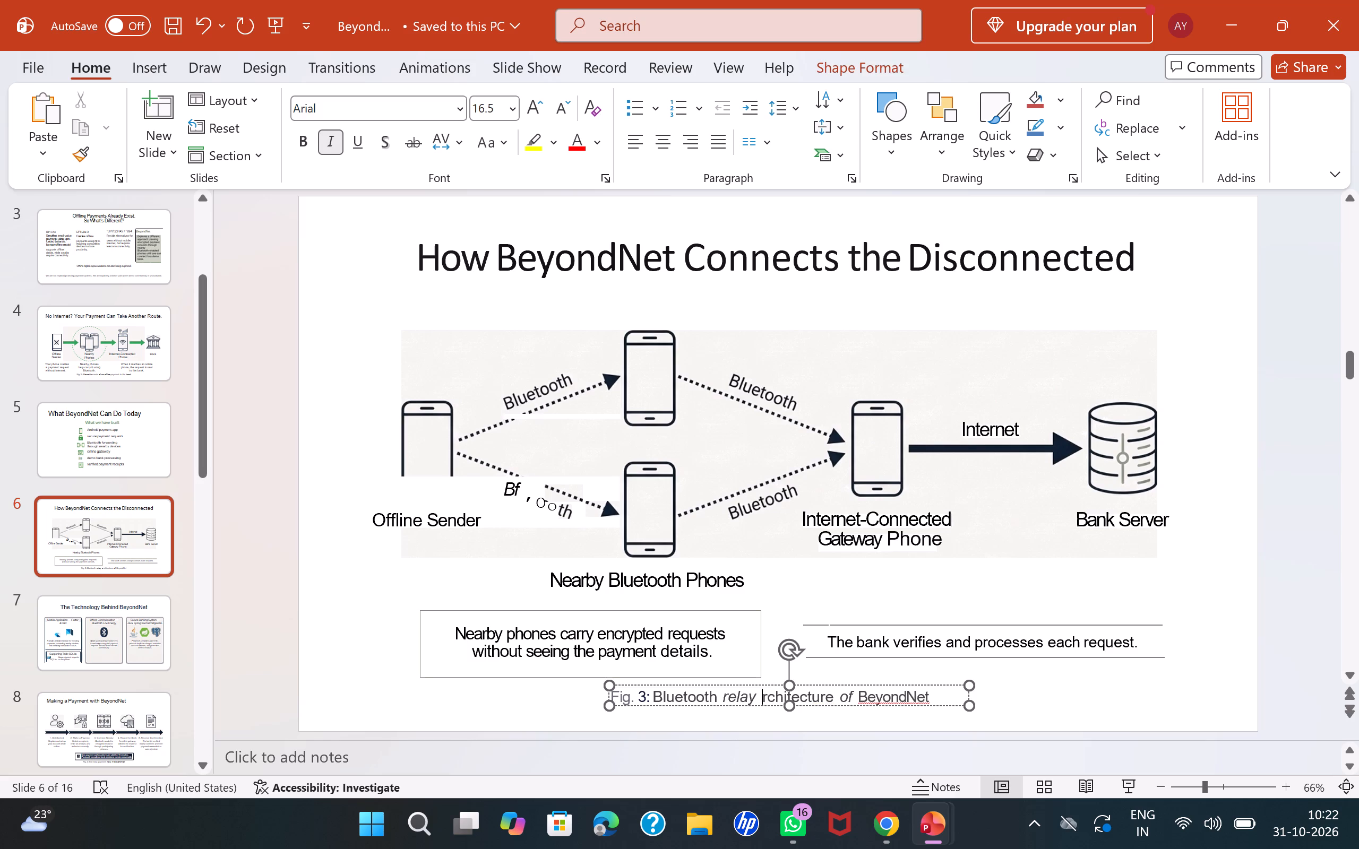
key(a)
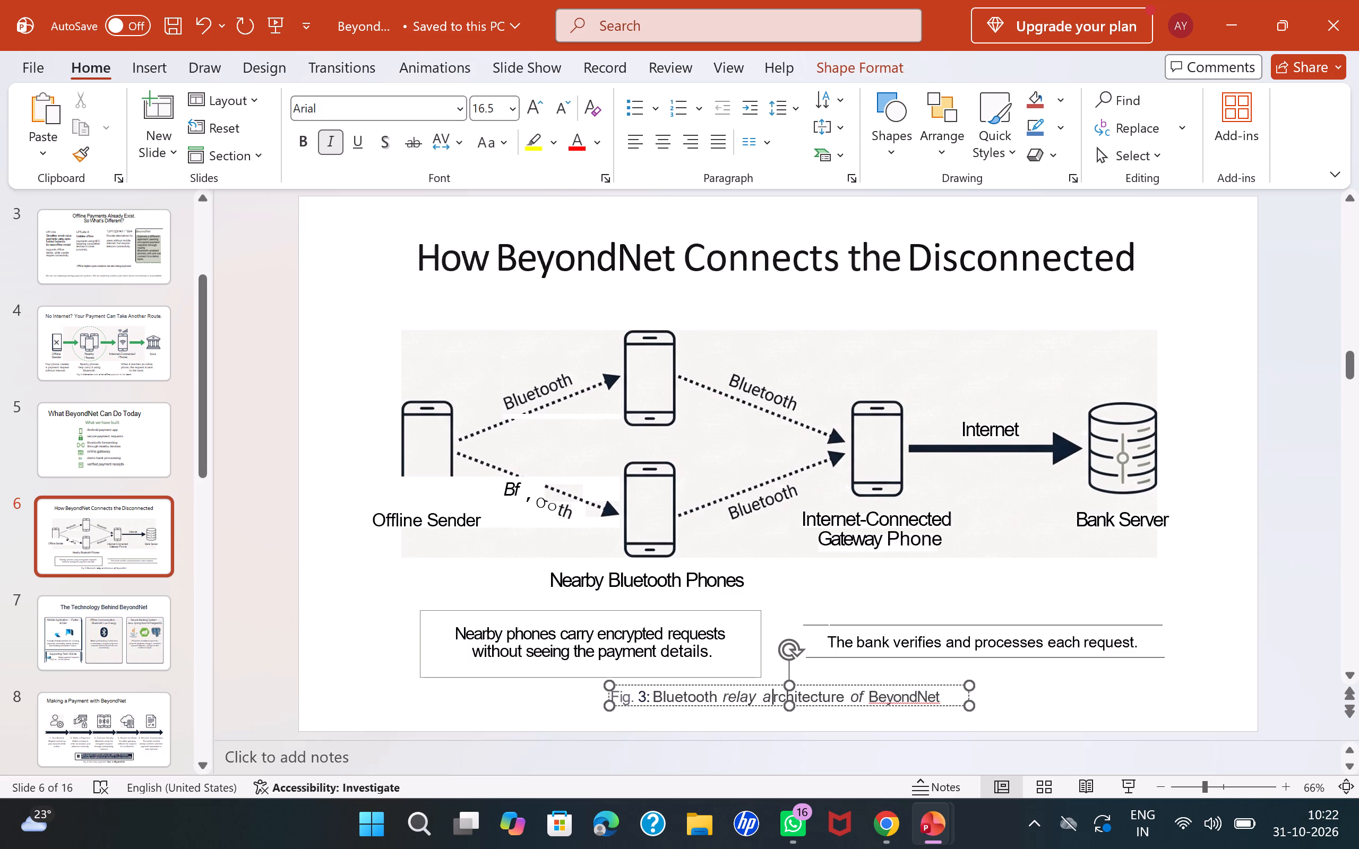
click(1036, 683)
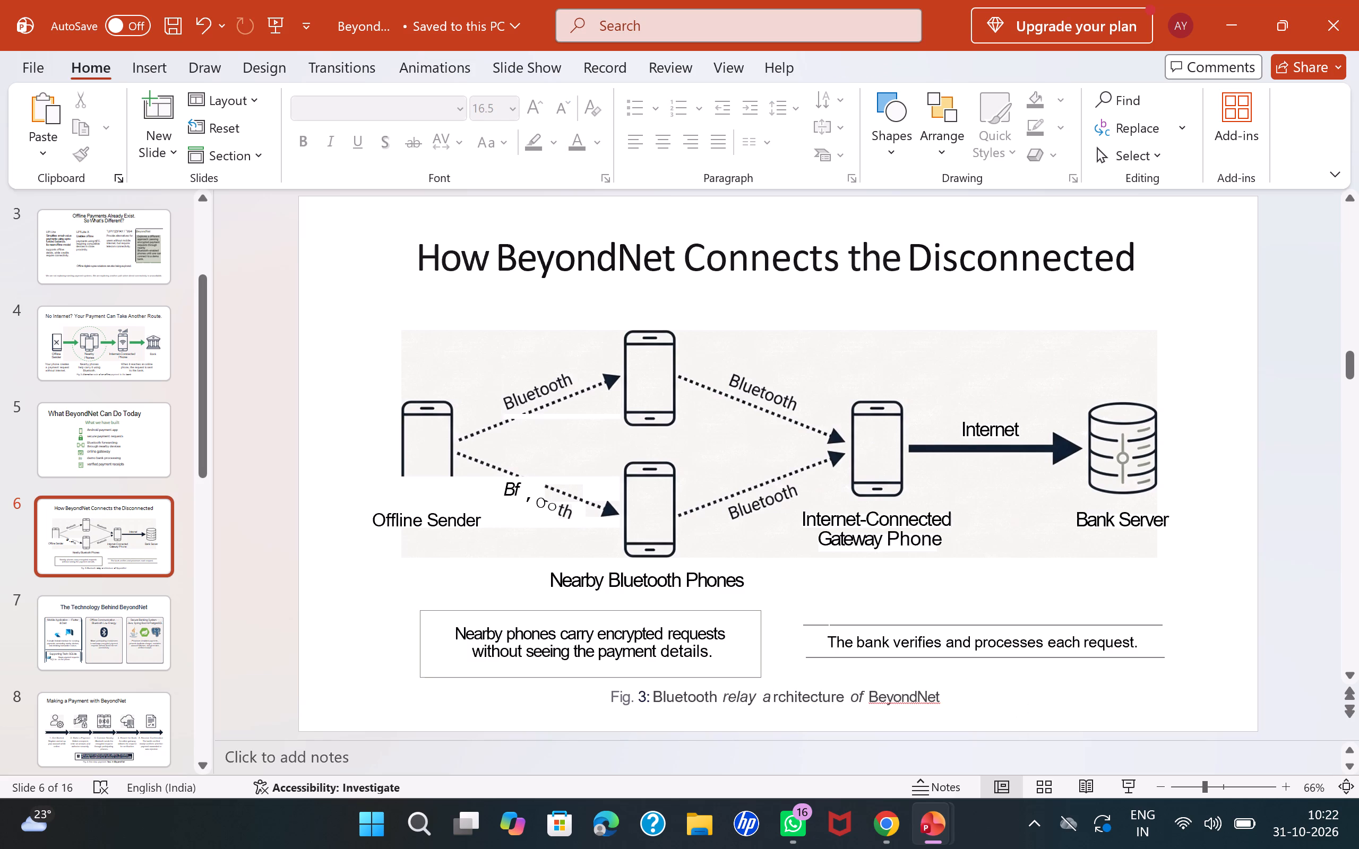
Delete the garbled middle characters and the "th" fragment of the broken Bluetooth label on the Offline Sender's lower arrow.
click(553, 512)
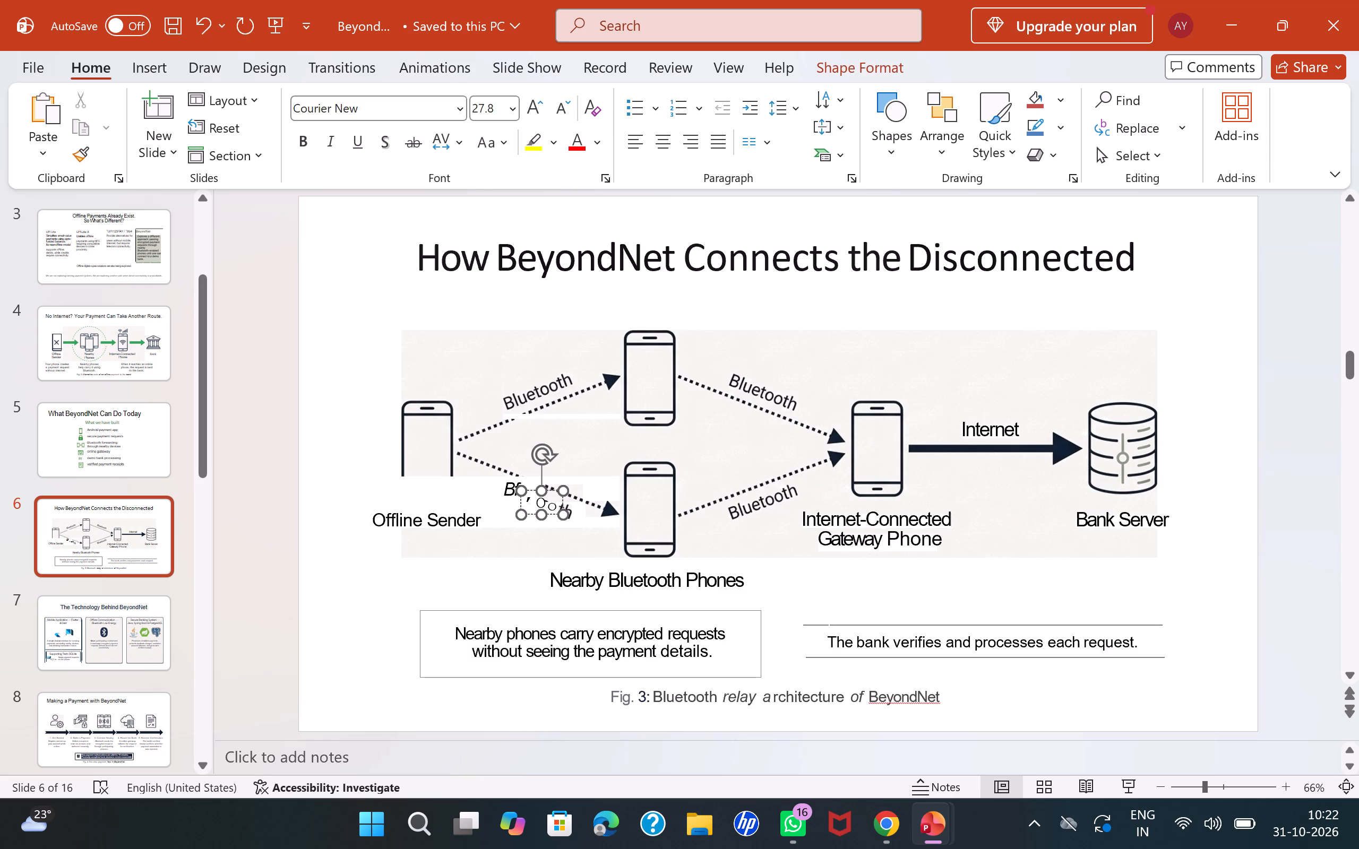
key(BackSpace)
key(BackSpace)
key(BackSpace)
click(544, 510)
click(374, 623)
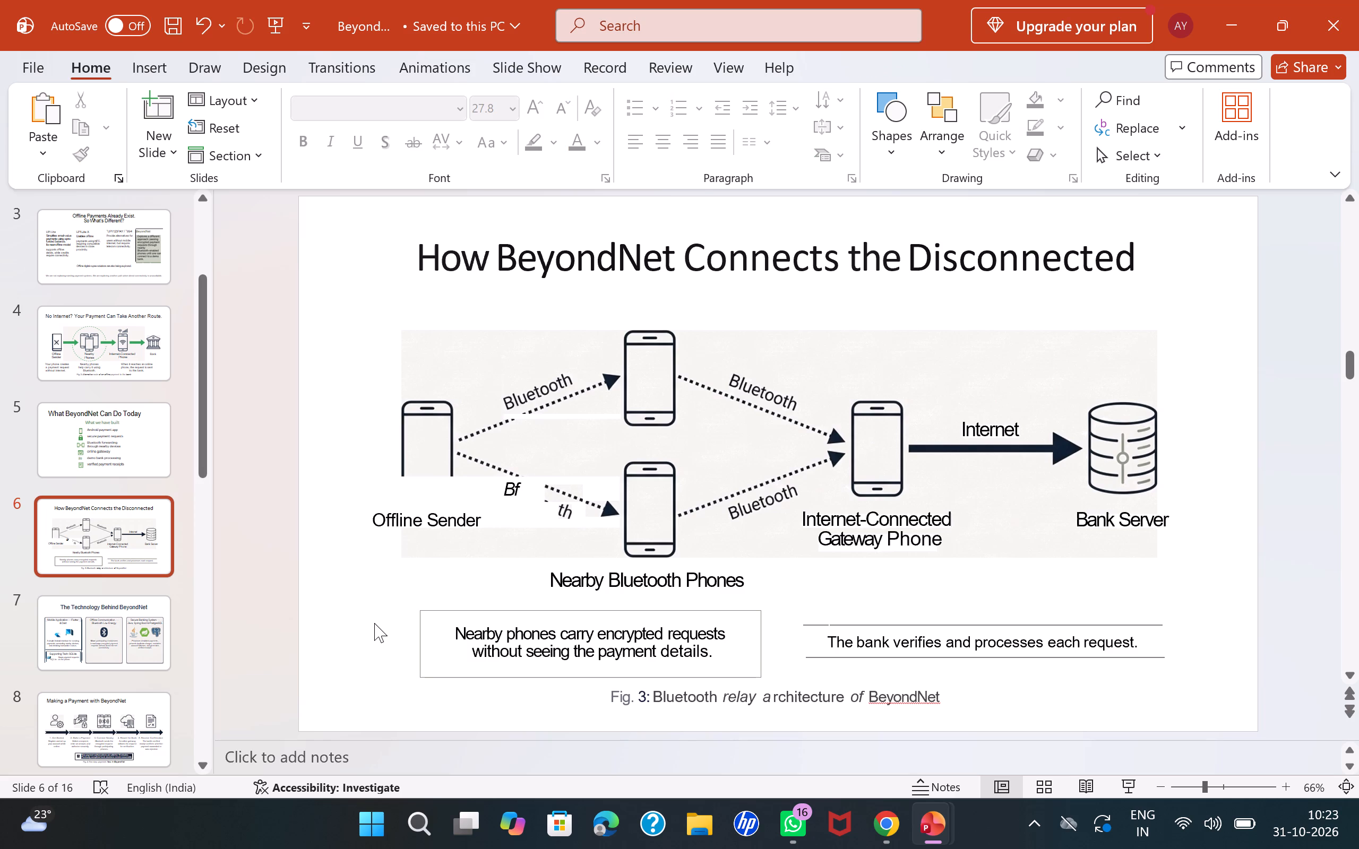
click(544, 498)
click(560, 503)
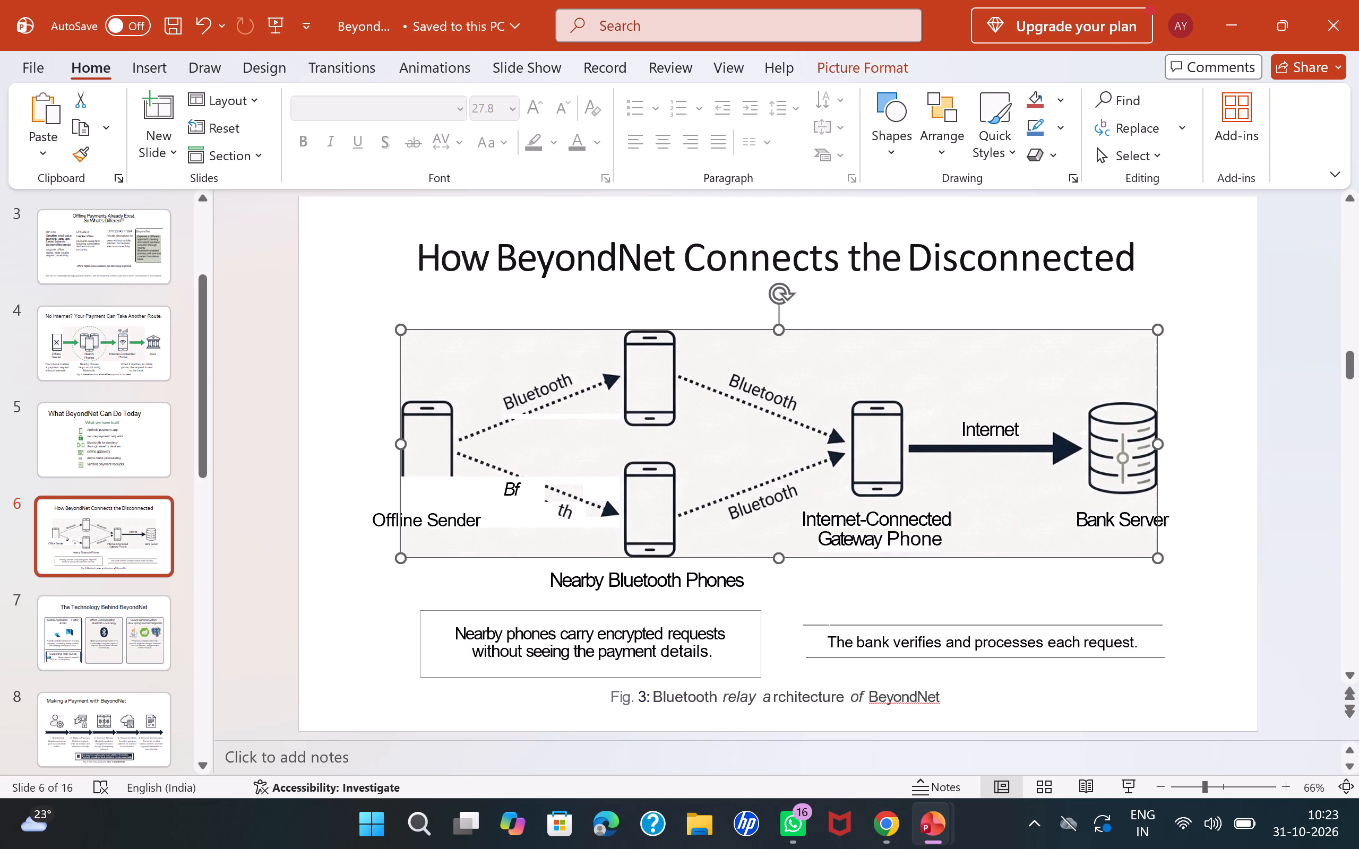
click(569, 515)
key(BackSpace)
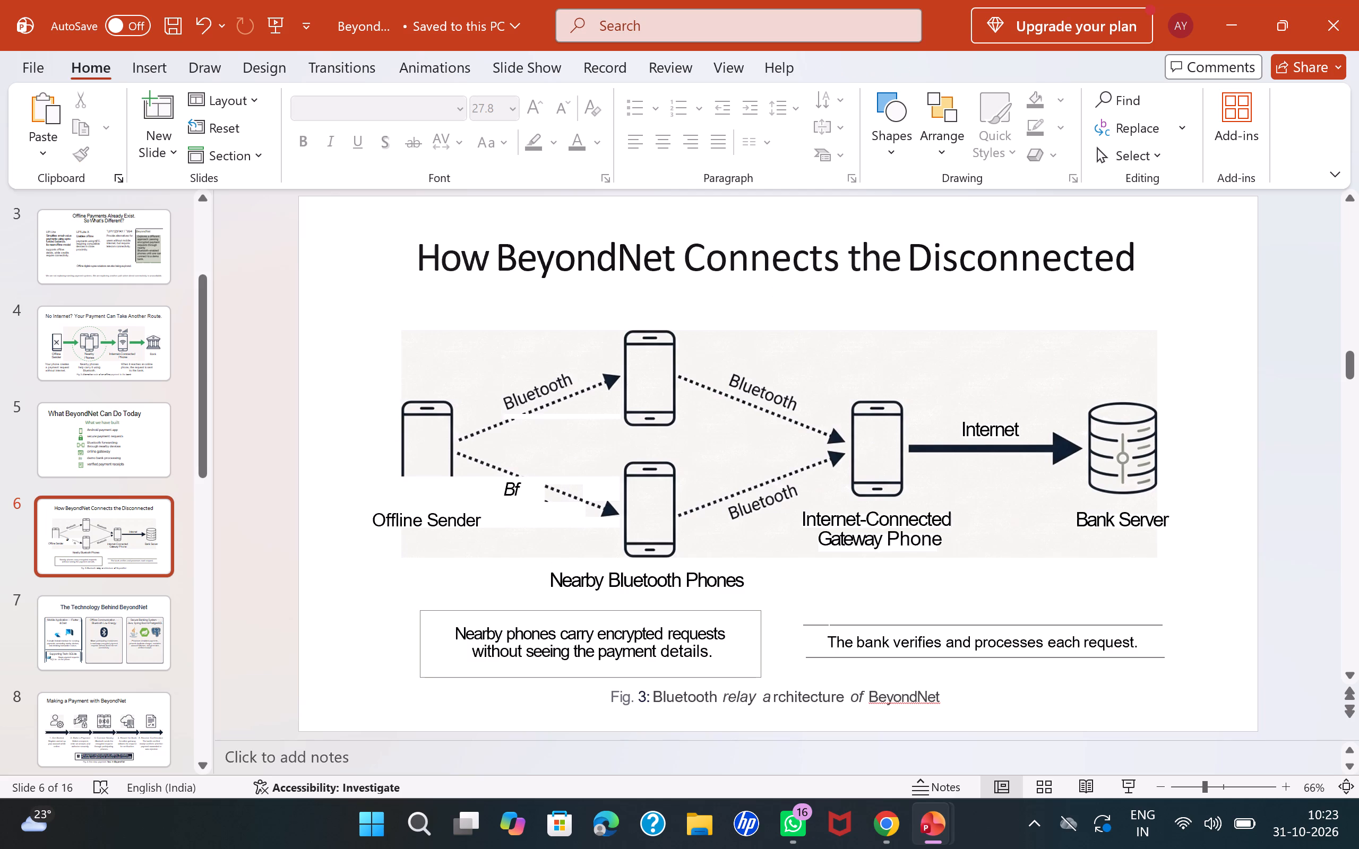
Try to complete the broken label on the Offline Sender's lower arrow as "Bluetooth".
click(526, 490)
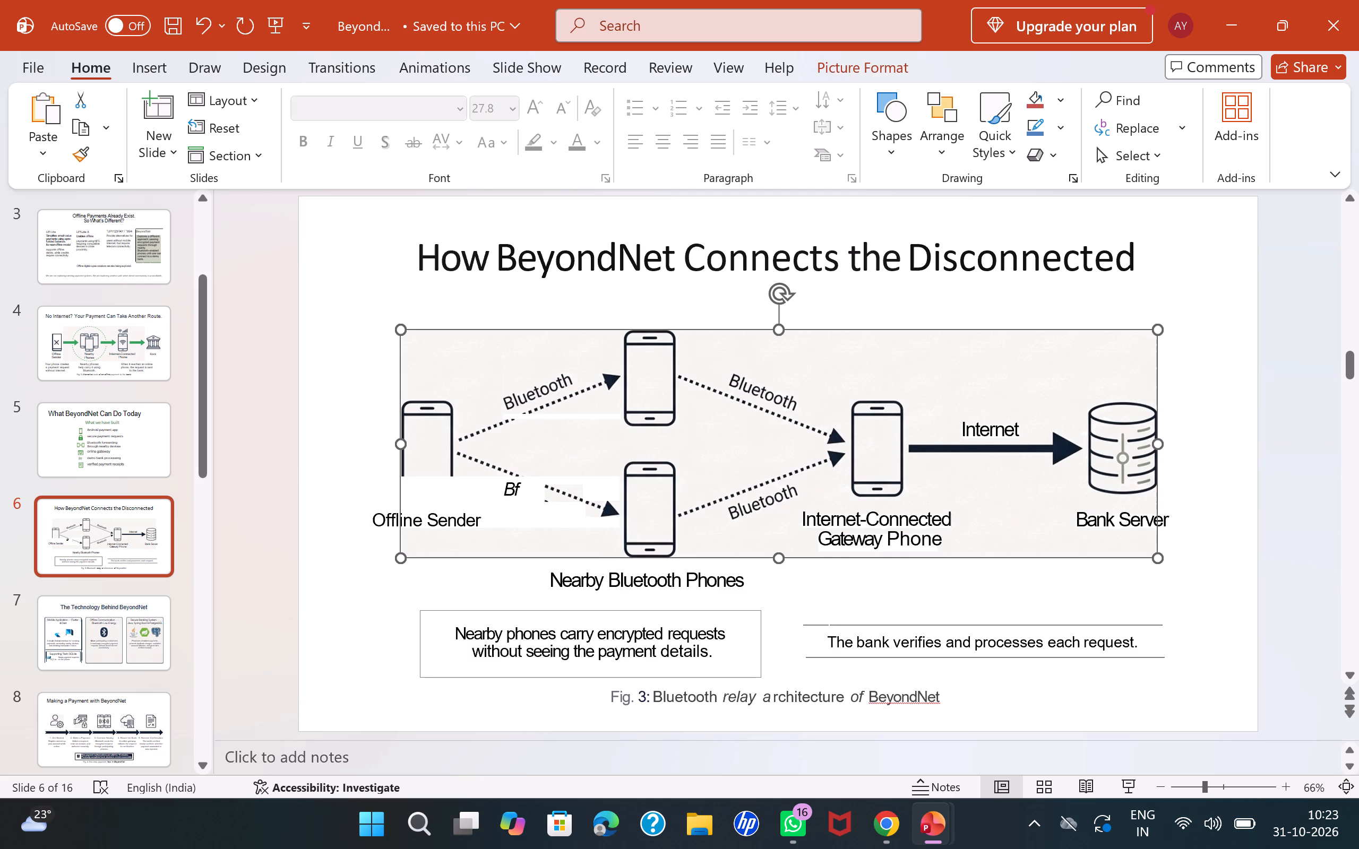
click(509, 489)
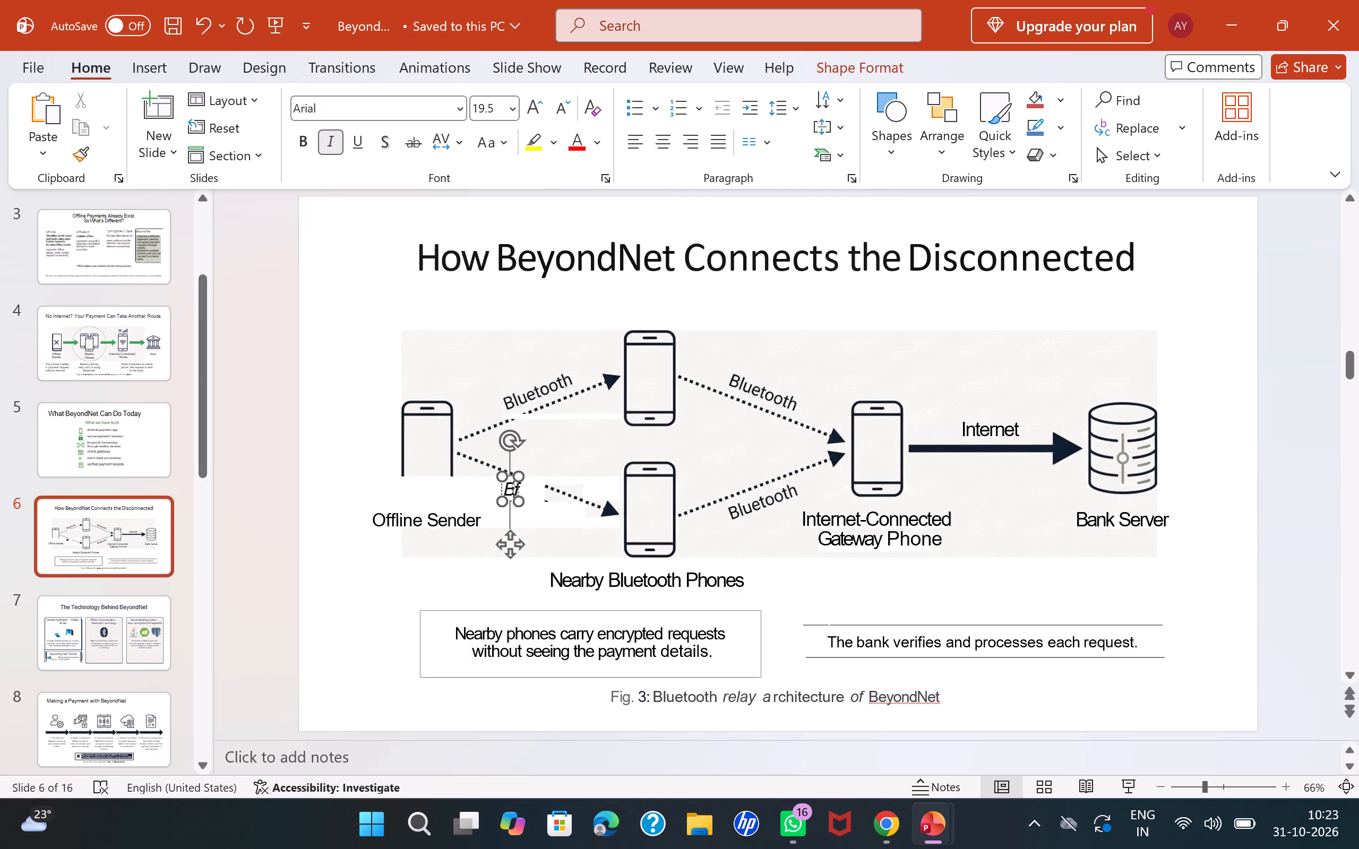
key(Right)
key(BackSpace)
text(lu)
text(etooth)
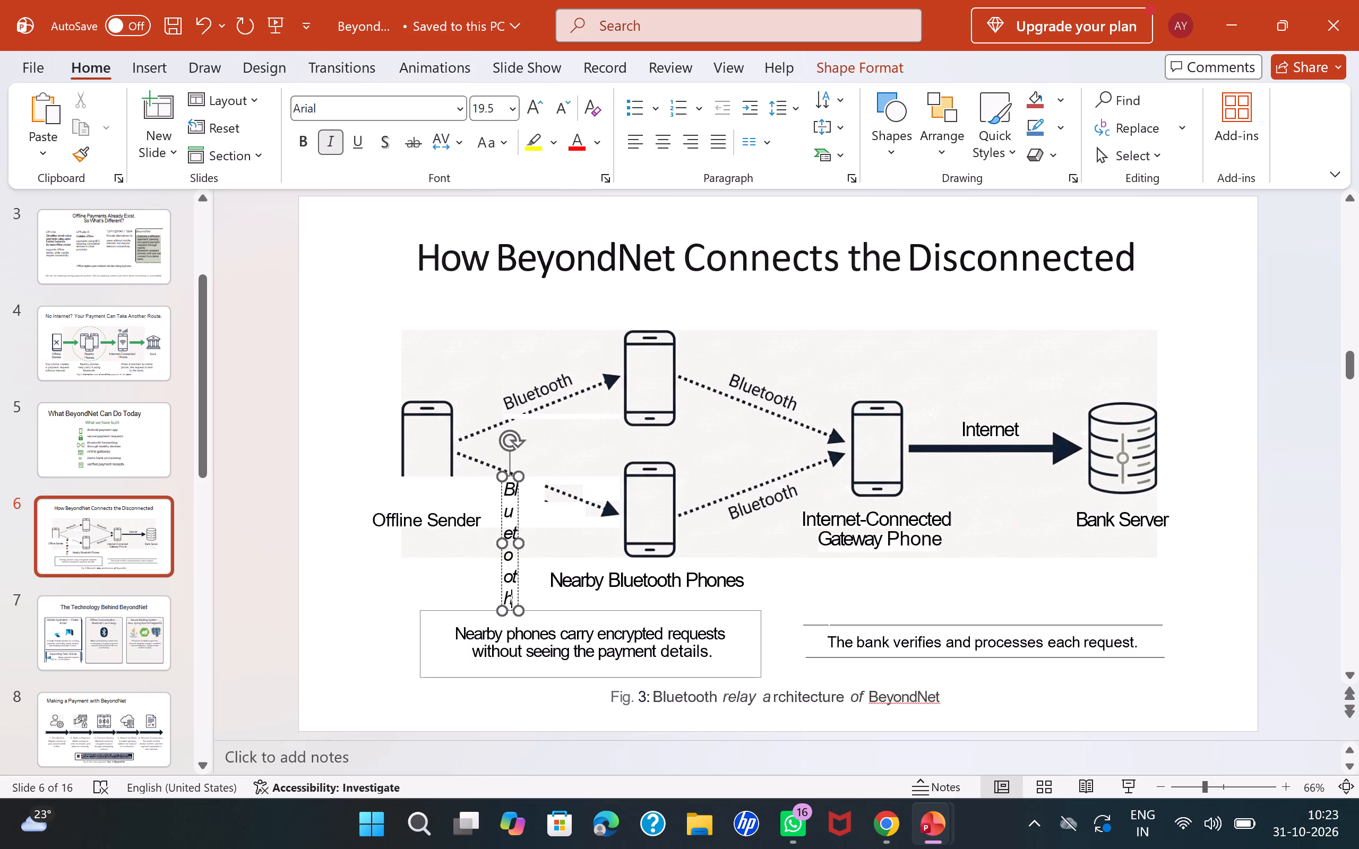
Delete all the text of the broken Bluetooth label on the Offline Sender's lower arrow, leaving its text box empty.
drag(510, 535, 504, 538)
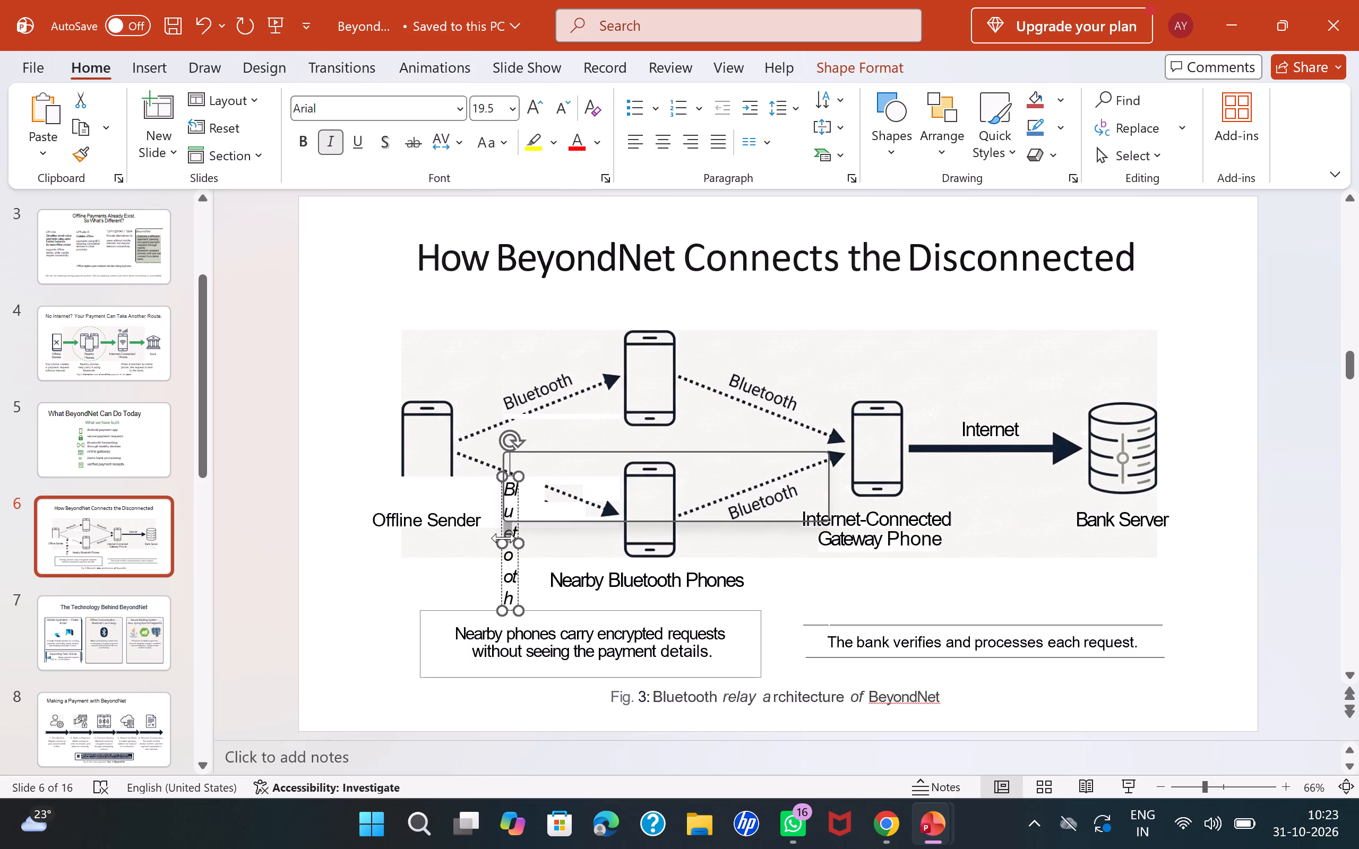
key(BackSpace)
key(BackSpace)
key(BackSpace)
key(BackSpace)
key(BackSpace)
key(BackSpace)
key(BackSpace)
key(BackSpace)
key(BackSpace)
key(BackSpace)
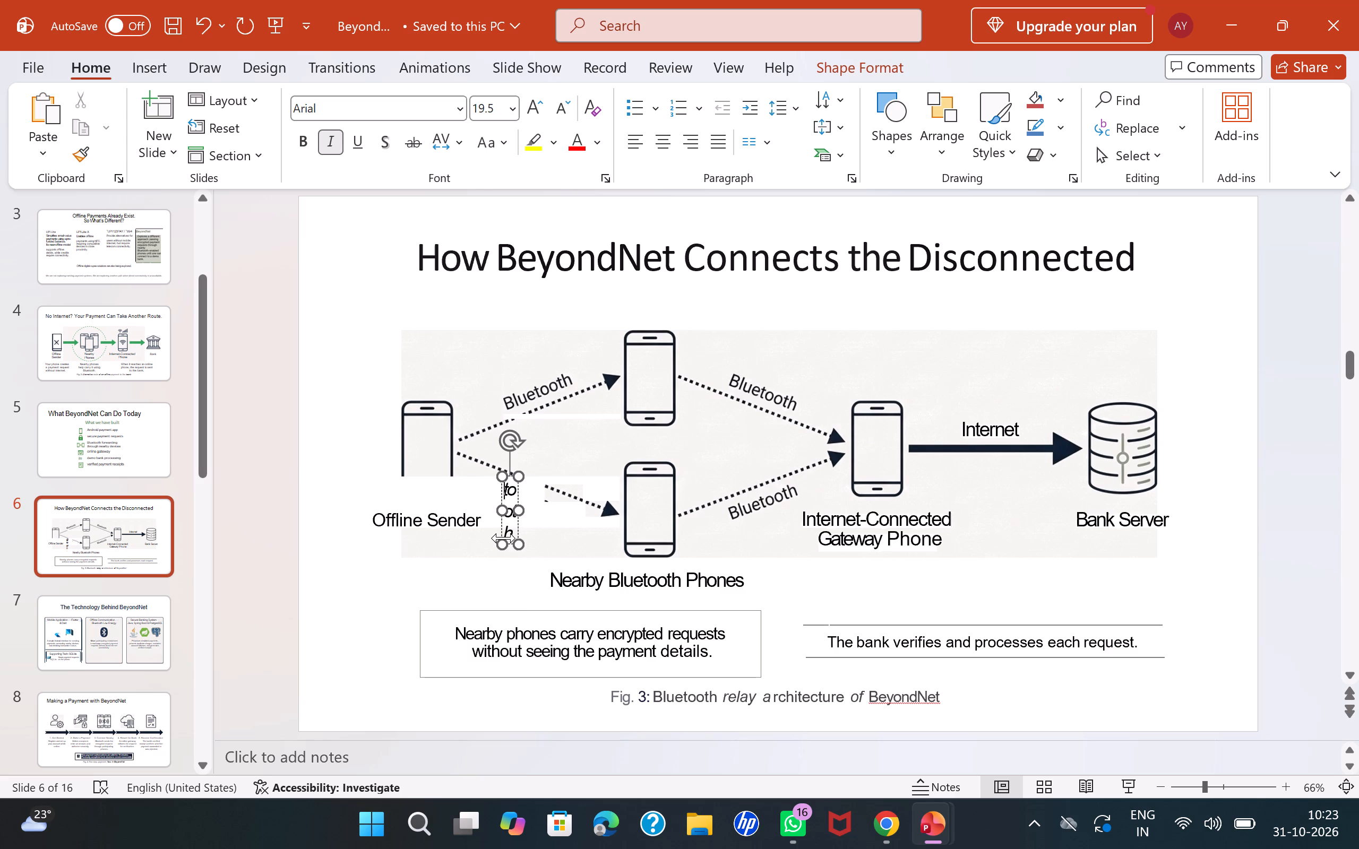
key(Down)
key(Down)
key(Down)
key(Right)
key(BackSpace)
key(BackSpace)
key(BackSpace)
key(BackSpace)
key(BackSpace)
key(BackSpace)
key(BackSpace)
key(BackSpace)
key(BackSpace)
key(BackSpace)
key(BackSpace)
key(BackSpace)
key(BackSpace)
key(BackSpace)
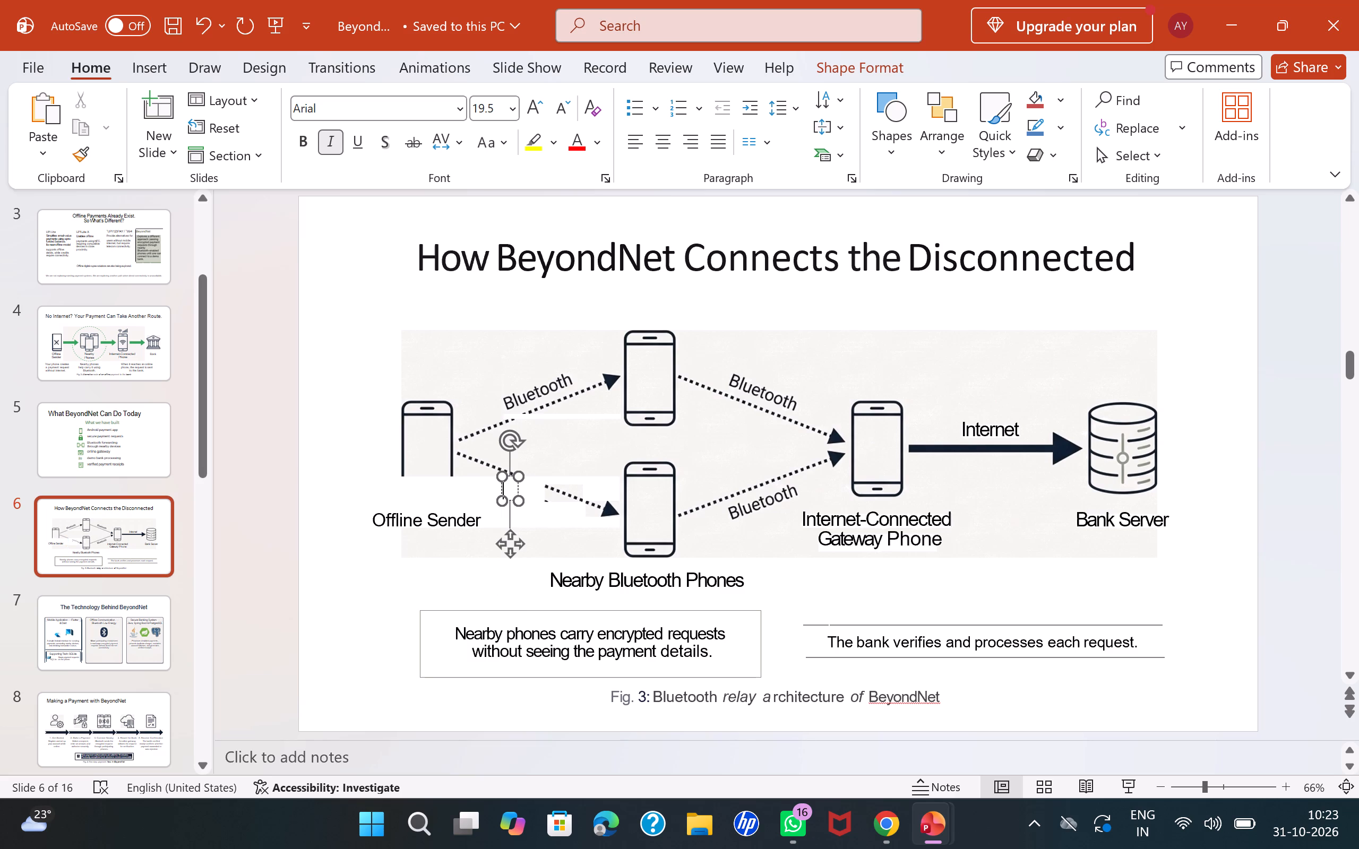
click(390, 586)
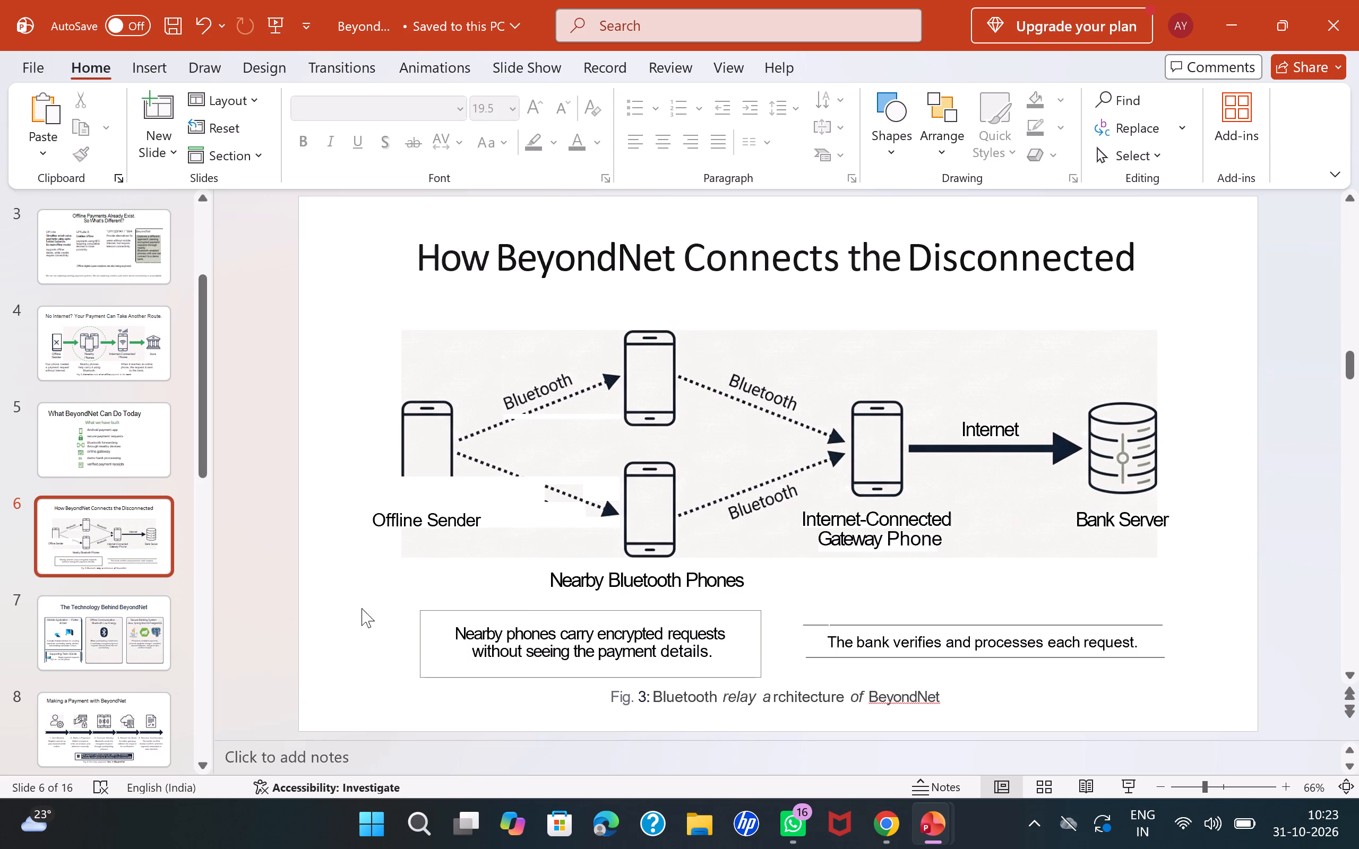
Go through the slides to slide 12 and correct its title to "Behind Every Payment: The BeyondNet Bank".
key(Right)
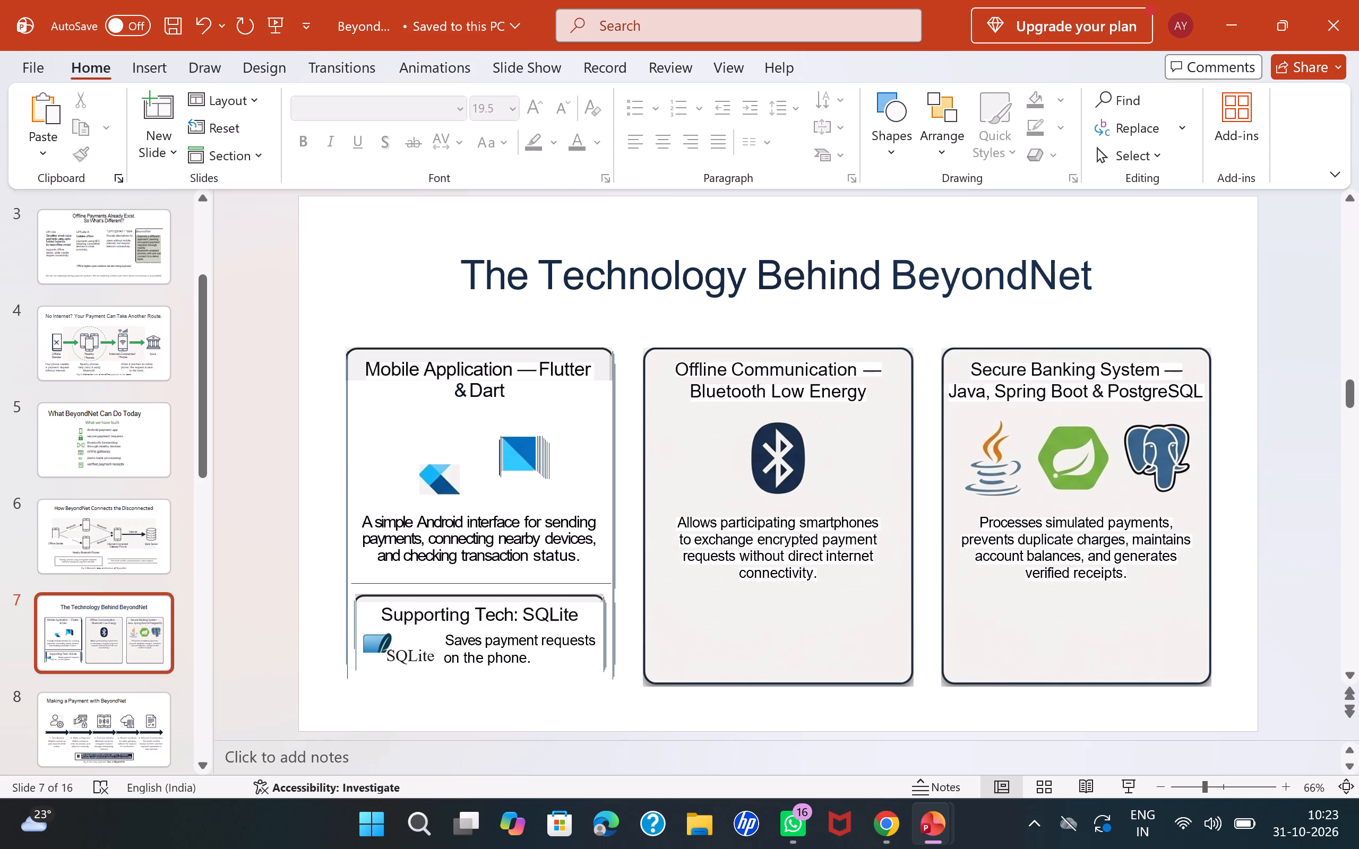
key(Right)
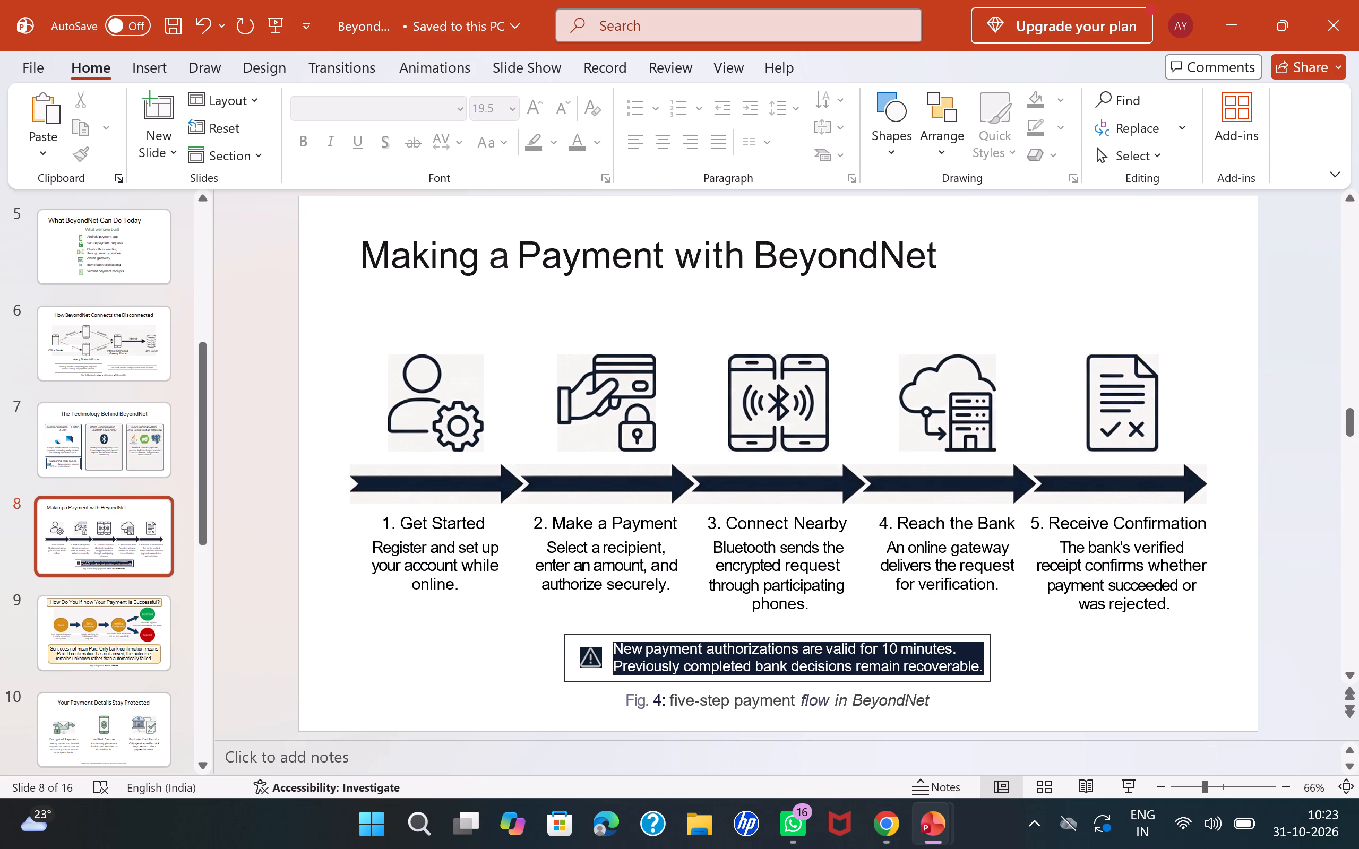
key(Right)
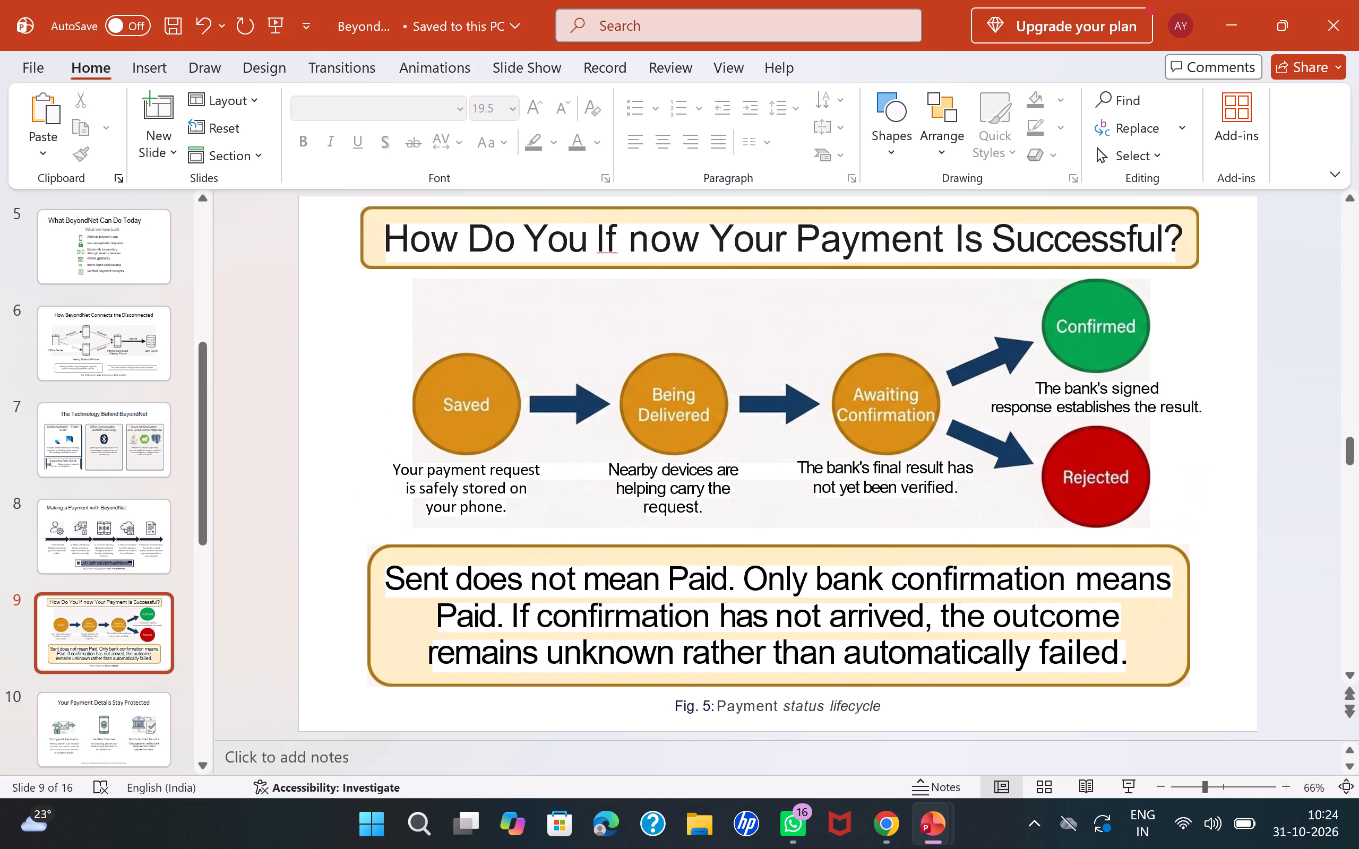
key(Right)
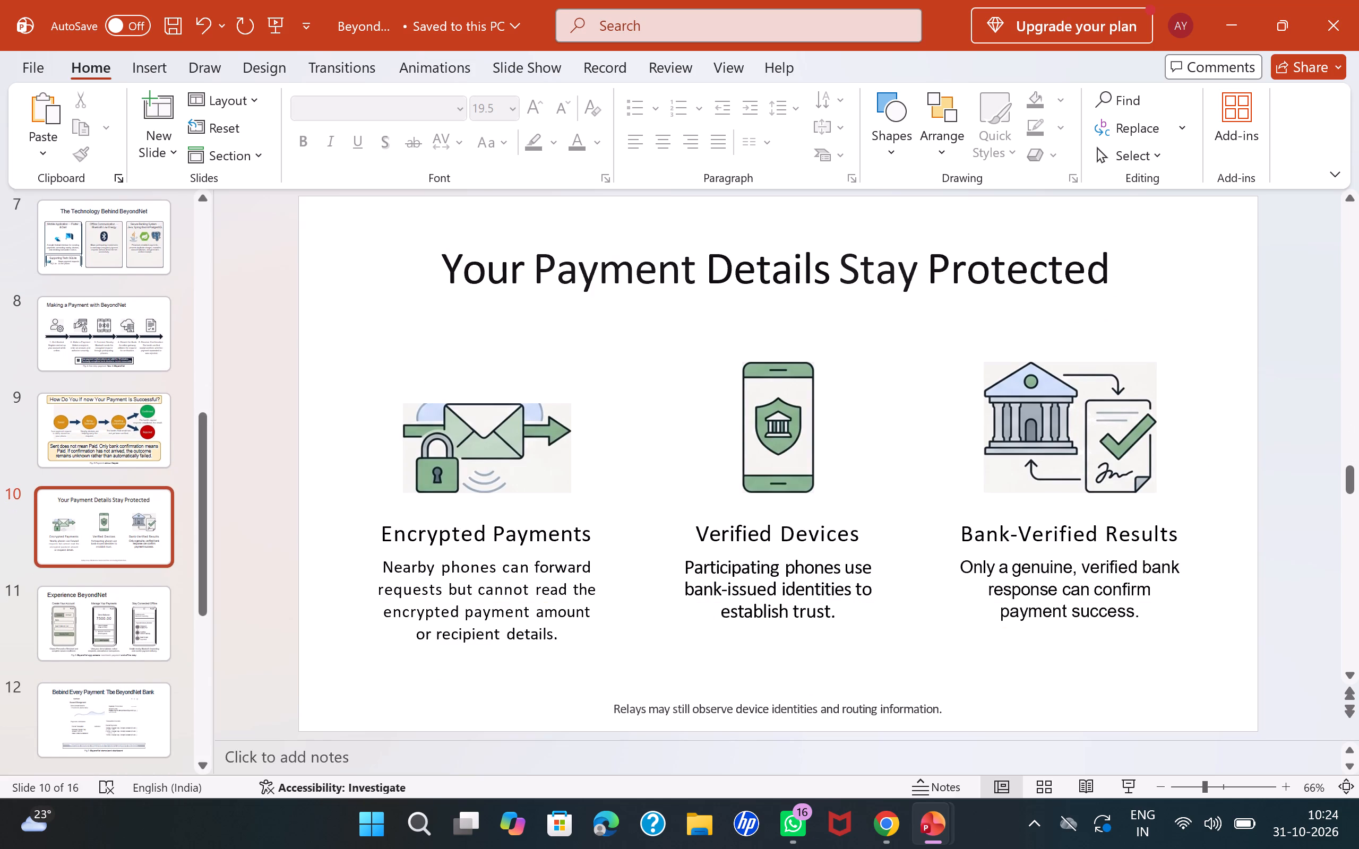
key(Right)
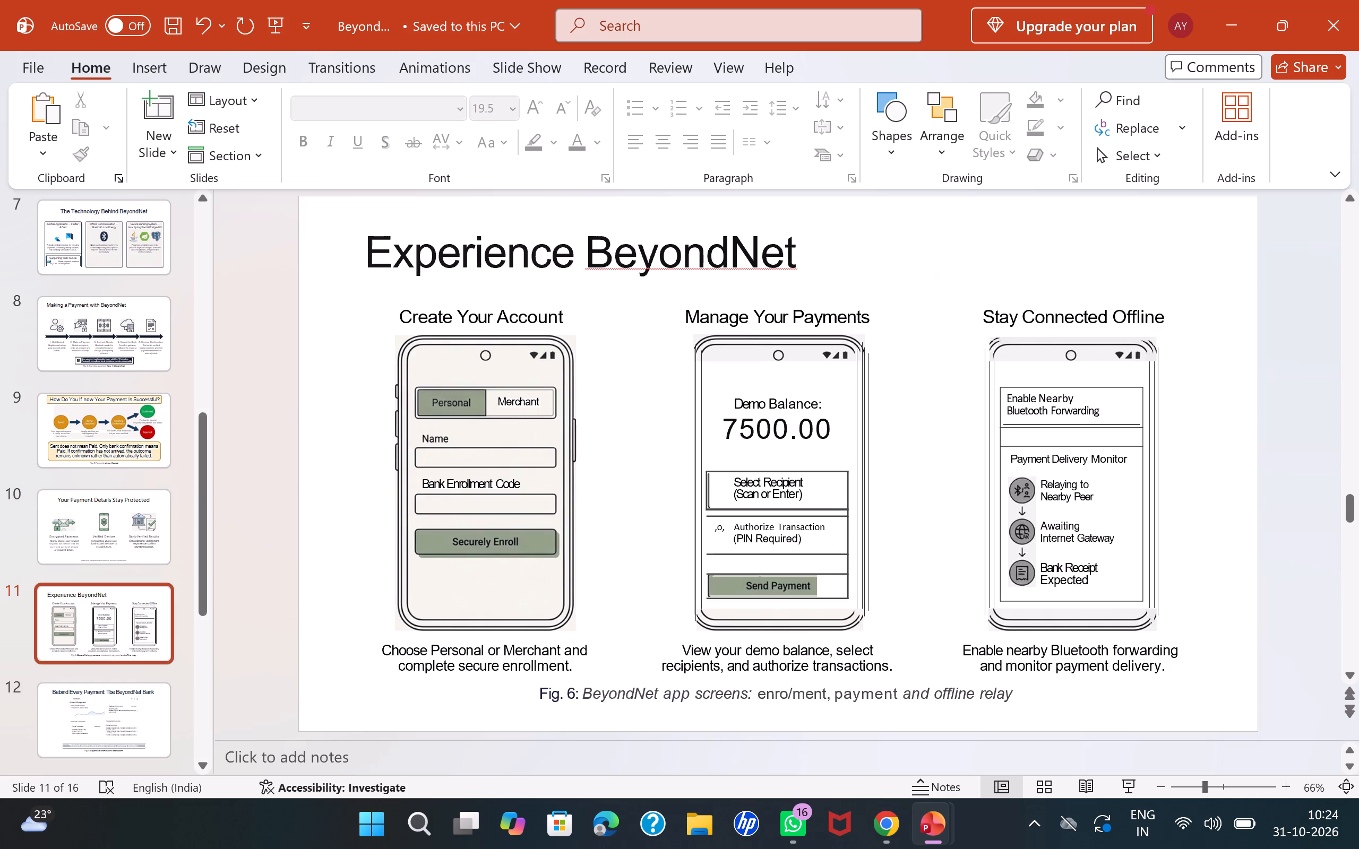
key(Right)
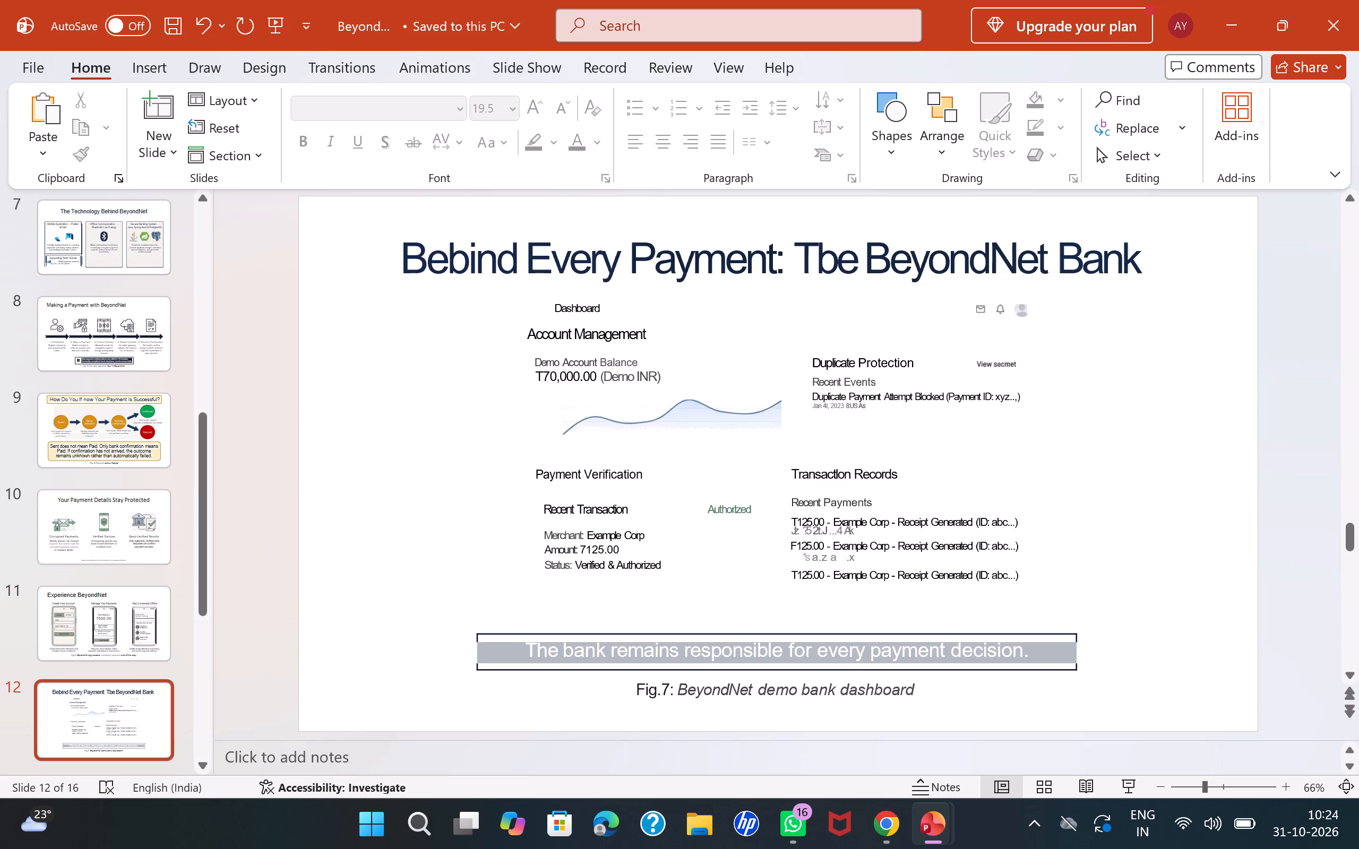
click(837, 258)
key(BackSpace)
key(h)
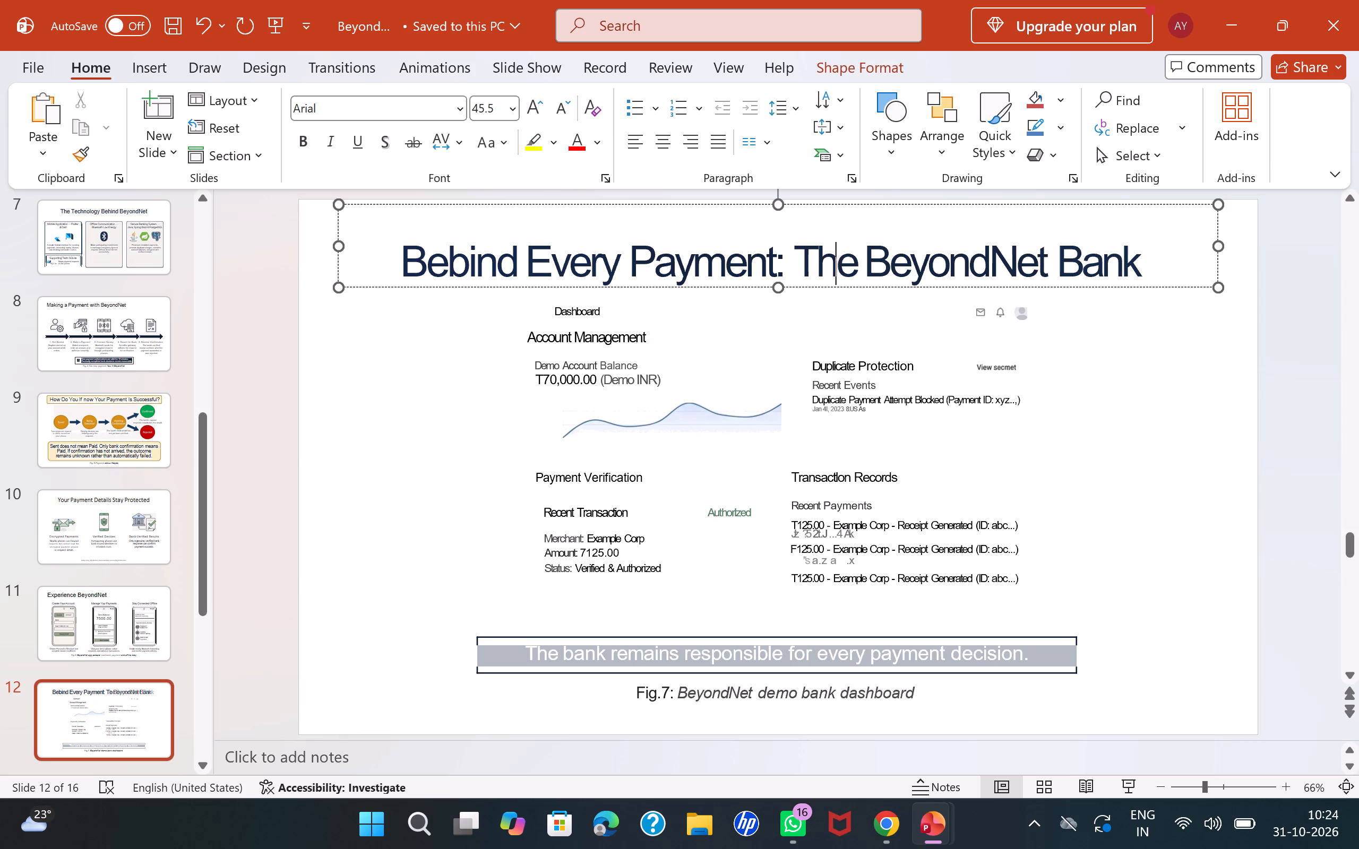
click(465, 262)
key(BackSpace)
key(h)
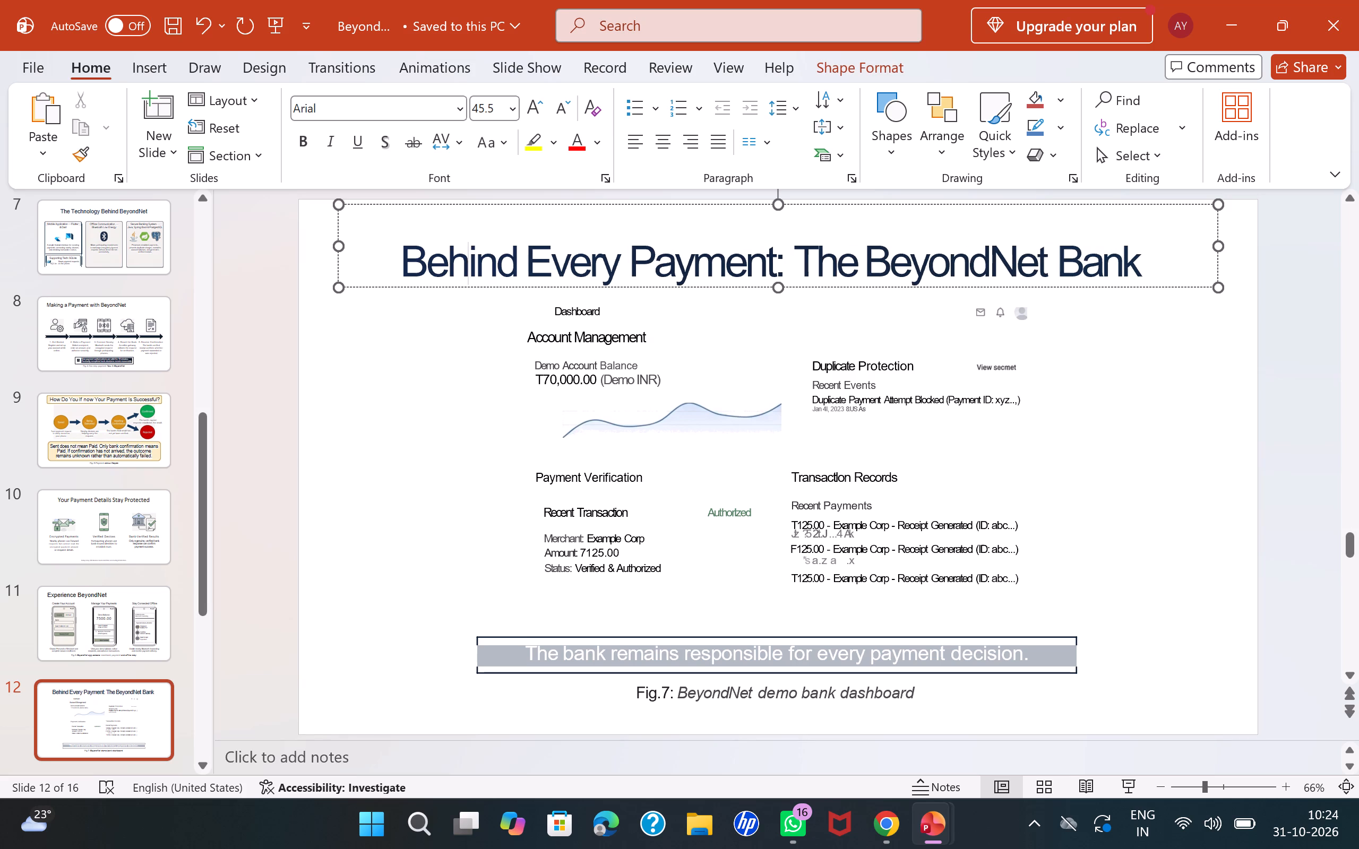
click(1033, 472)
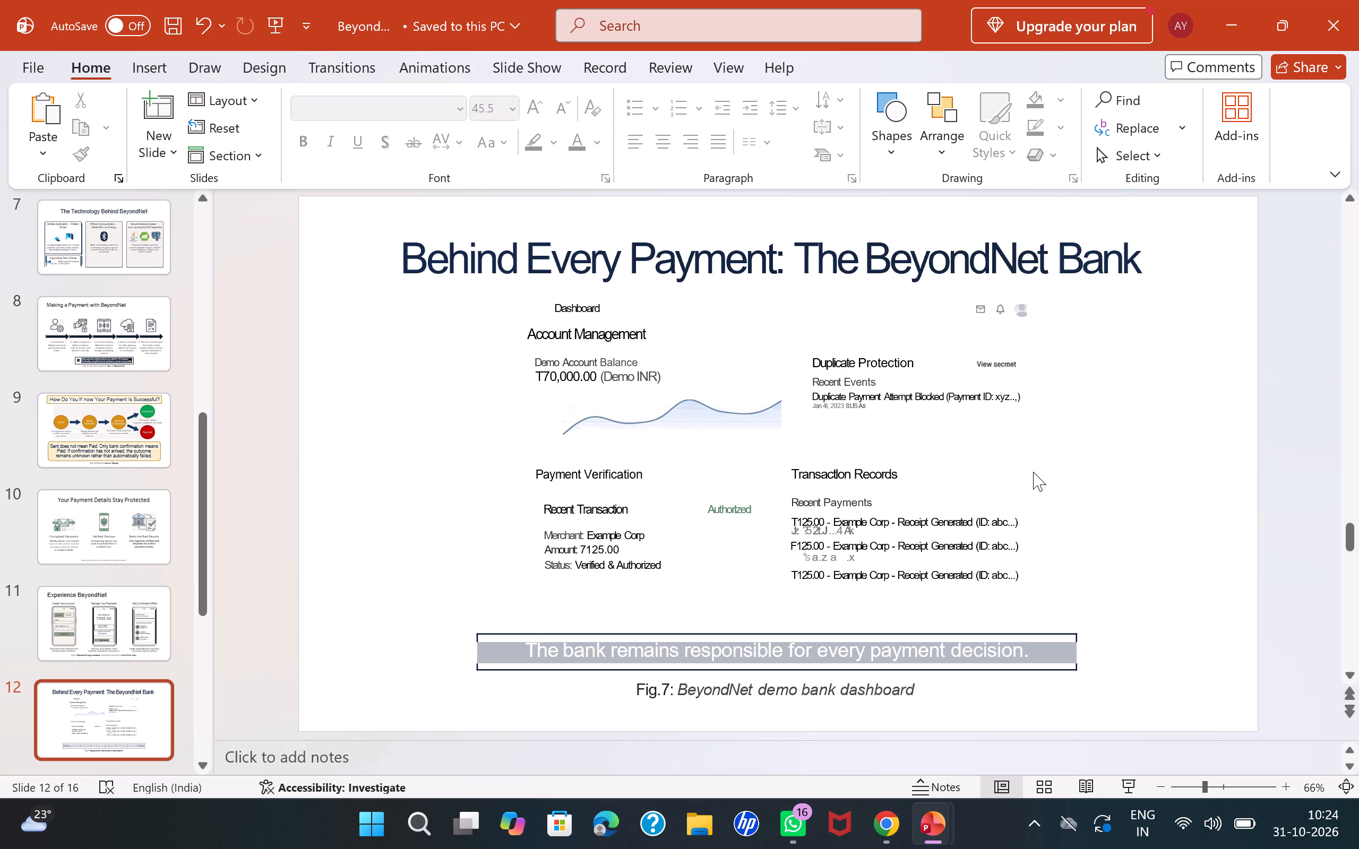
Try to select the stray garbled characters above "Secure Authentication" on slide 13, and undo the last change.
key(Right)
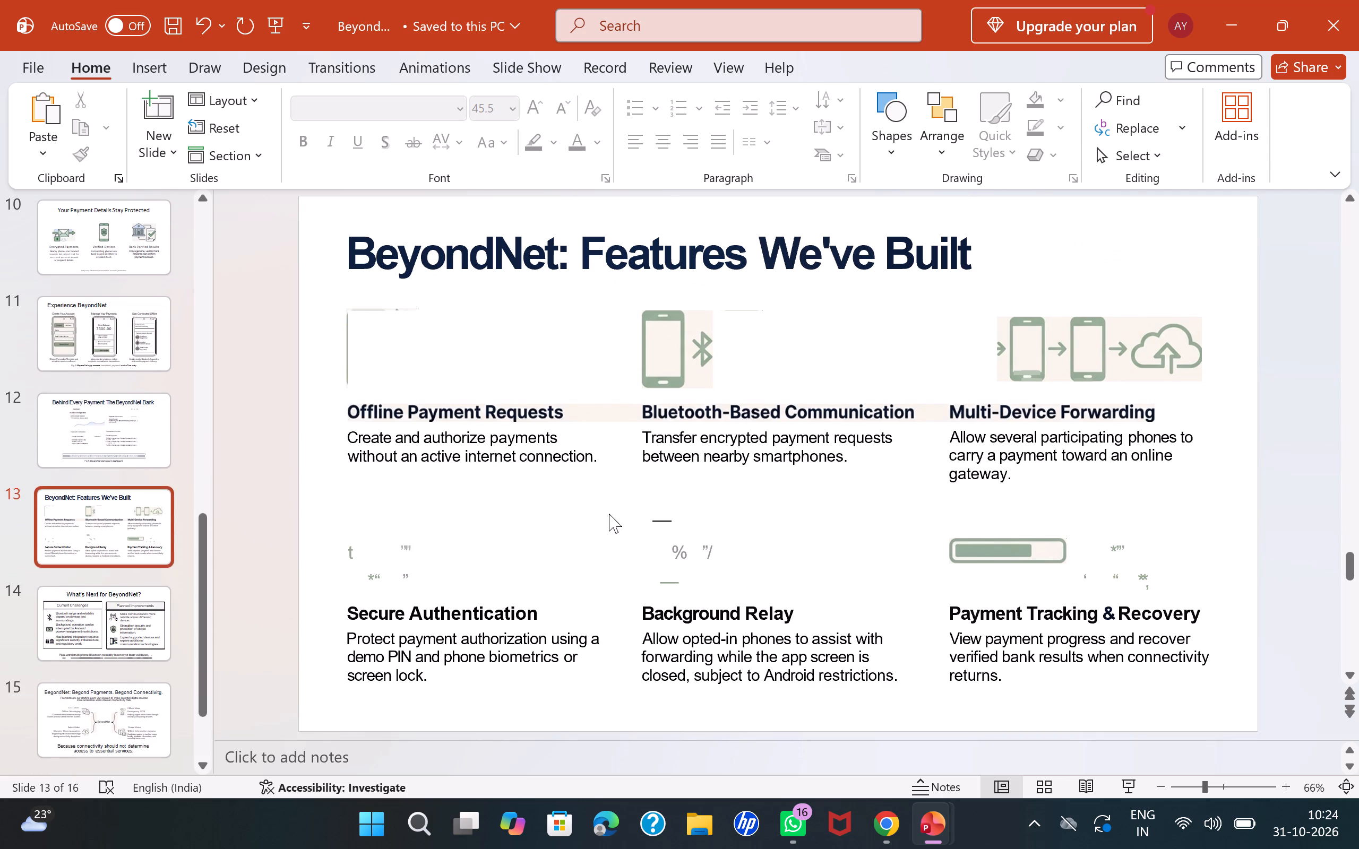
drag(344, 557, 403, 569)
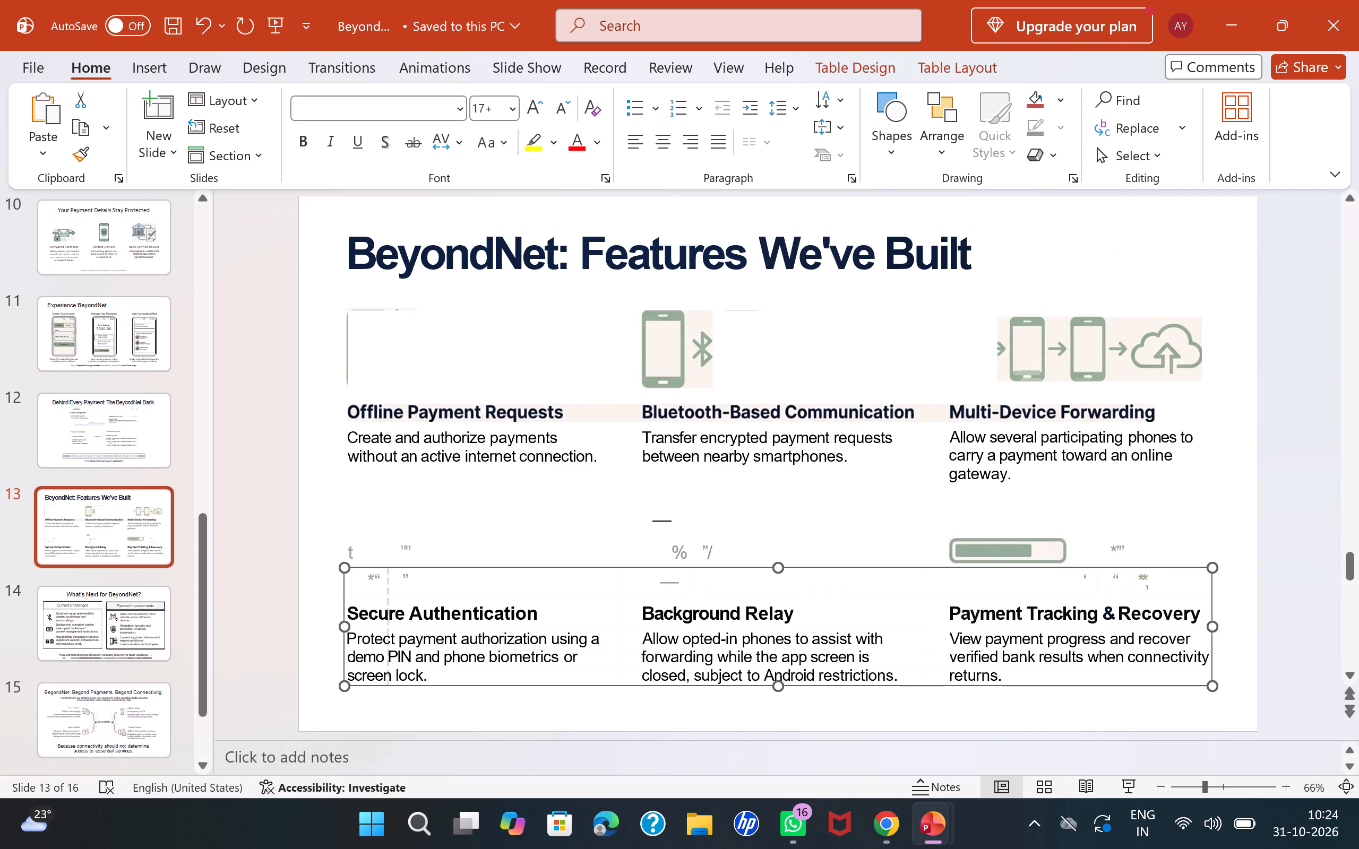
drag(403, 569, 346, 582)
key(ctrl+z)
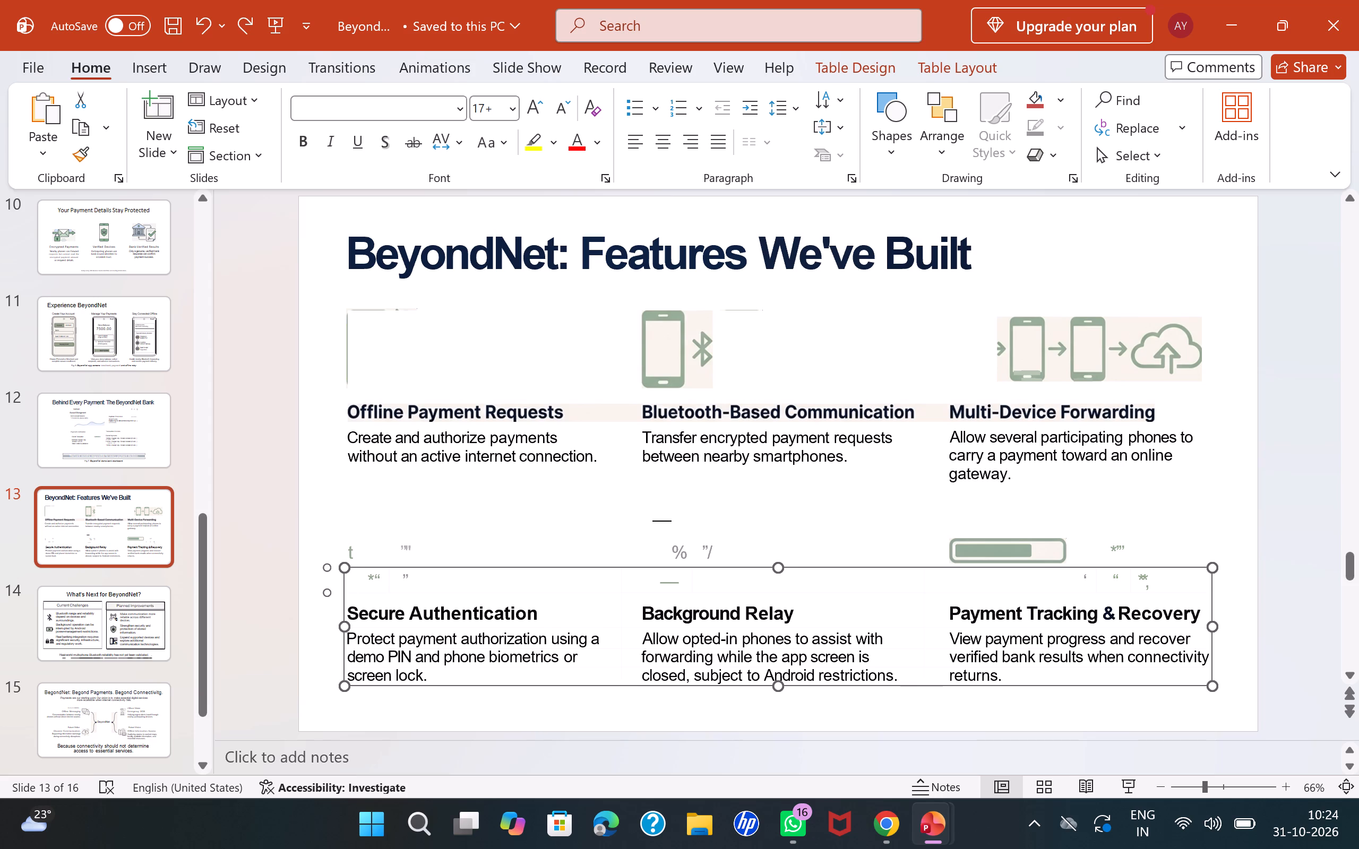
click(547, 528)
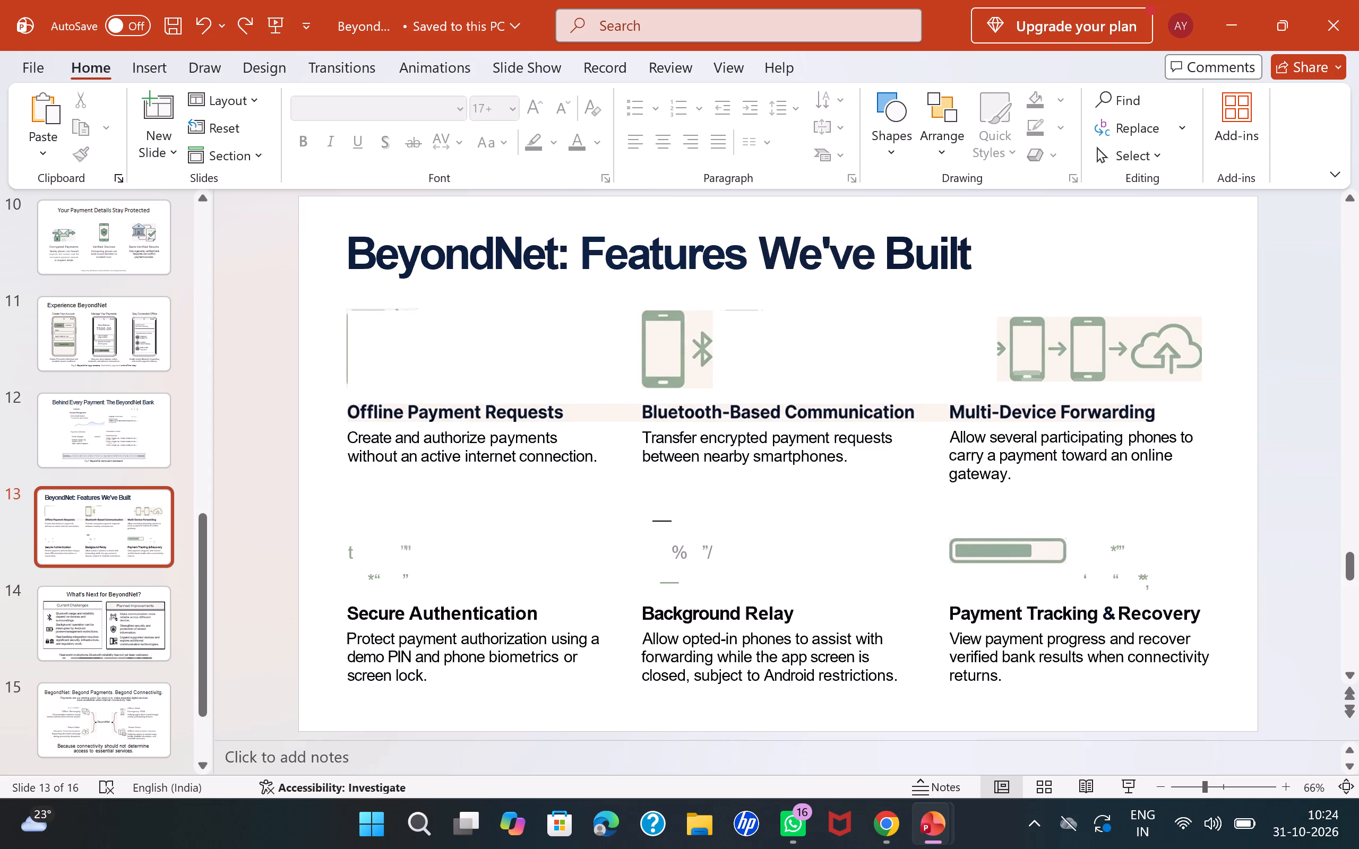
On slide 15, correct the garbled second word of the label above "Offline Messaging" so it reads "Future Vision".
key(Right)
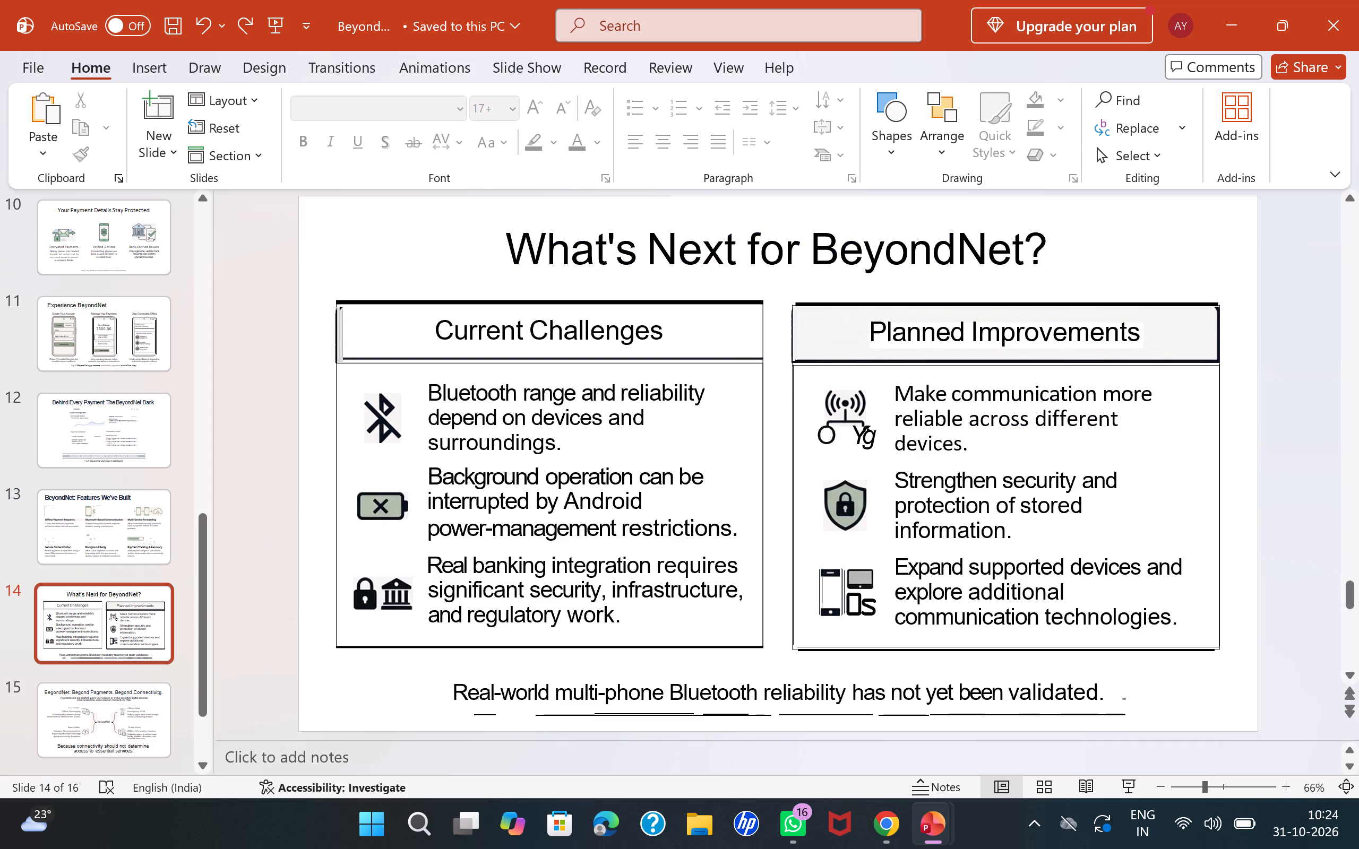
key(Right)
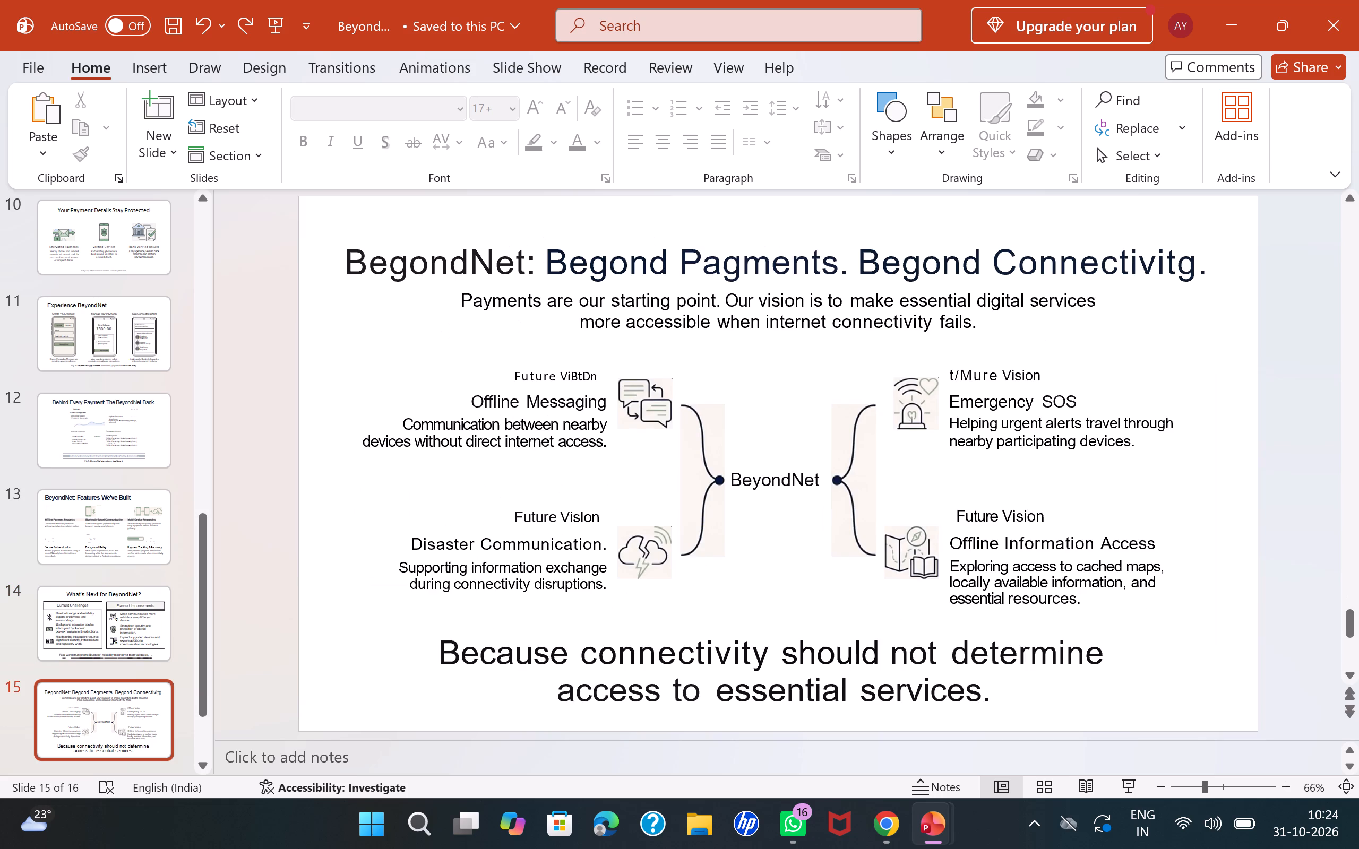
click(589, 378)
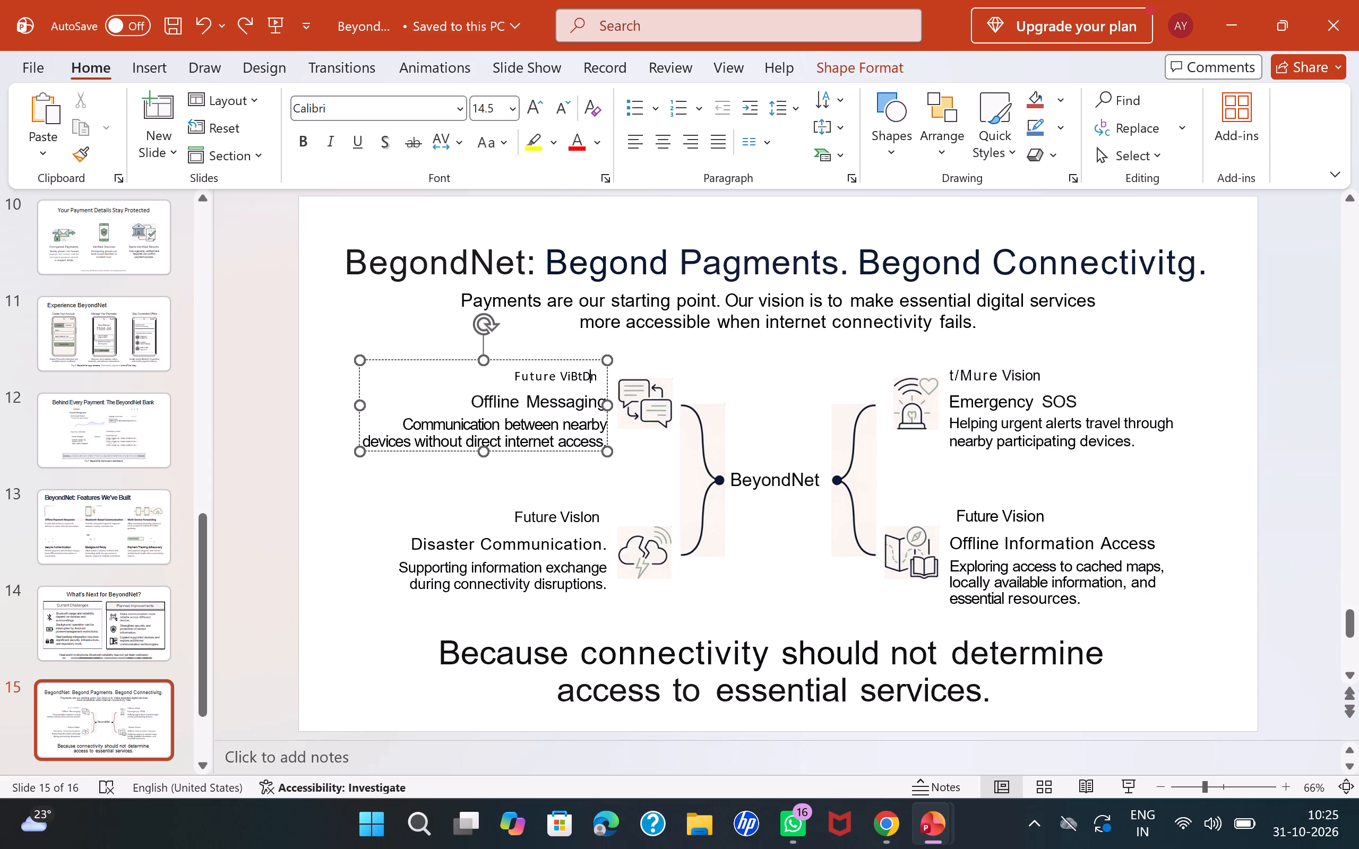
key(BackSpace)
key(BackSpace)
key(BackSpace)
text(sio)
Replace the garbled first word of the label above "Emergency SOS" with "Future".
click(995, 378)
key(BackSpace)
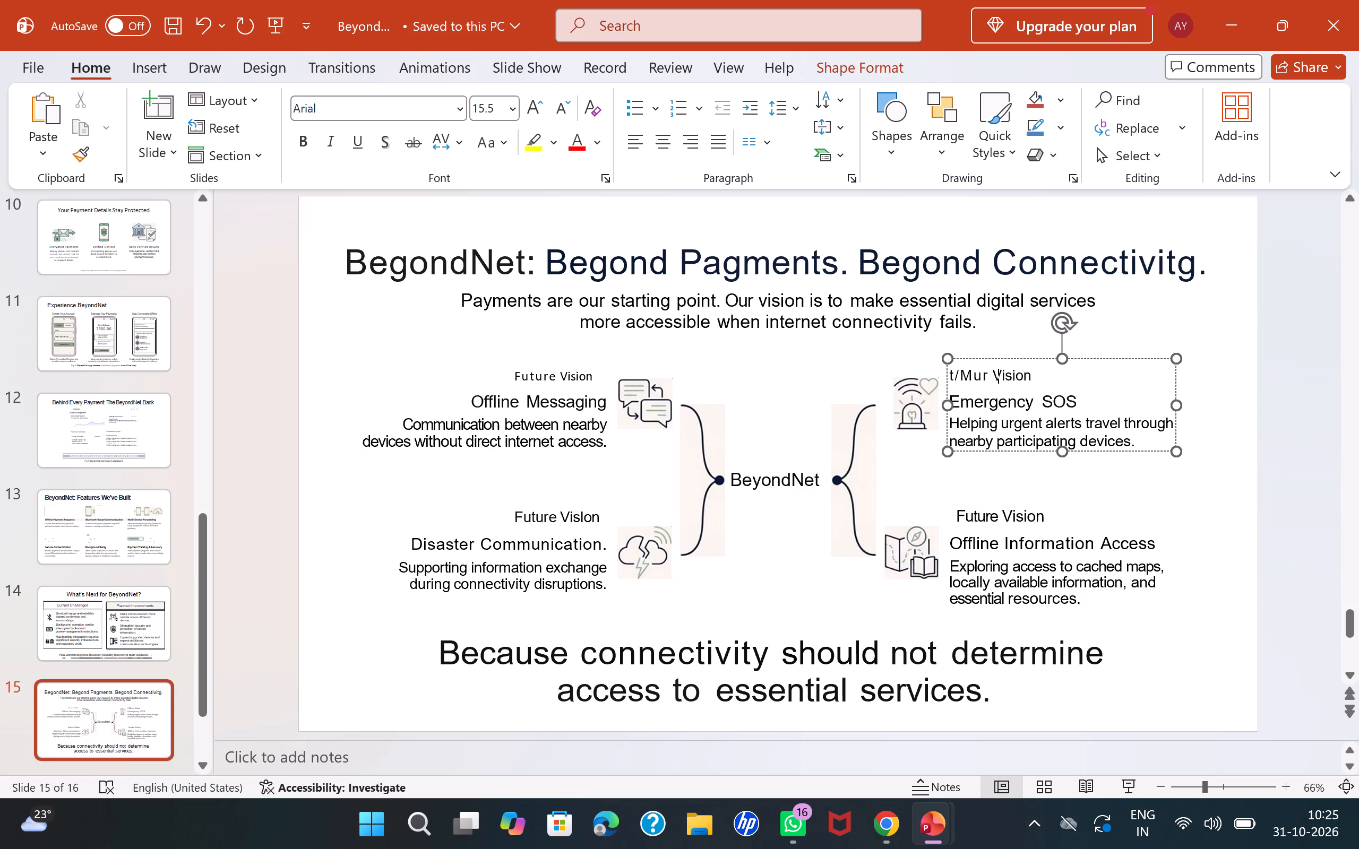
key(BackSpace)
key(BackSpace)
key(BackSpace)
key(BackSpace)
key(BackSpace)
text(Fi)
key(BackSpace)
text(ut)
text(ure)
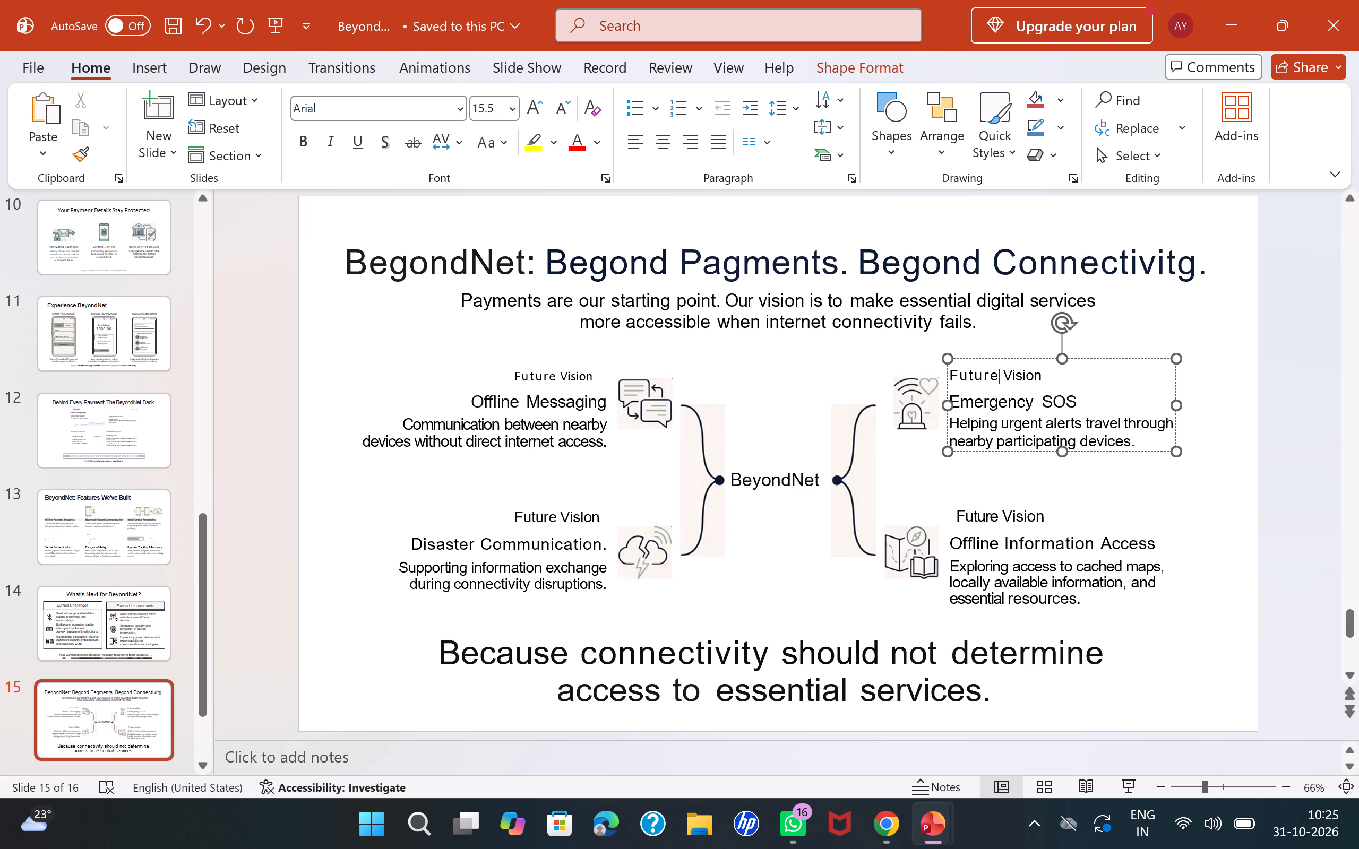
Correct the garbled letters in slide 15's title so it reads "BeyondNet: Beyond Payments. Beyond Connectivity.".
click(399, 265)
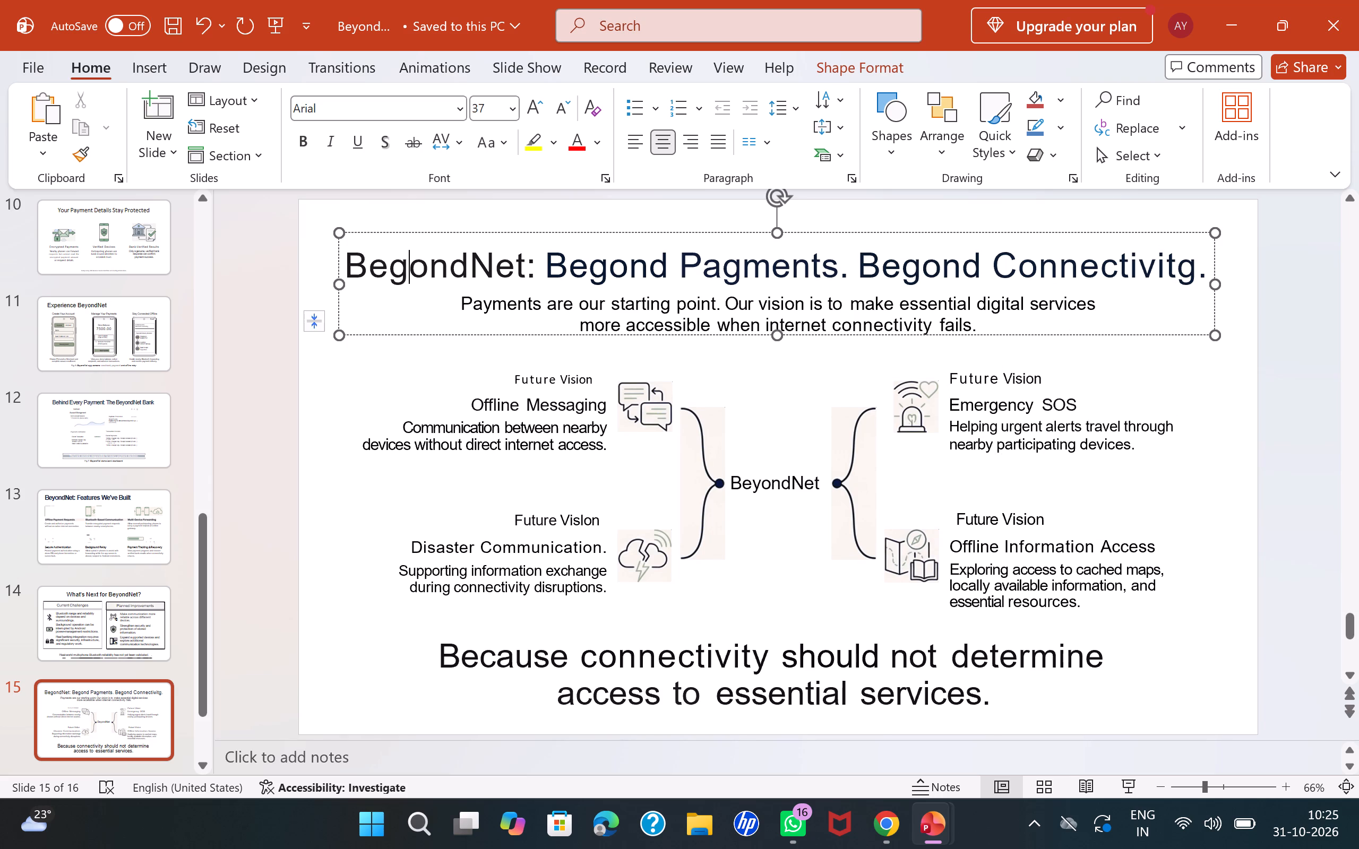
key(BackSpace)
key(y)
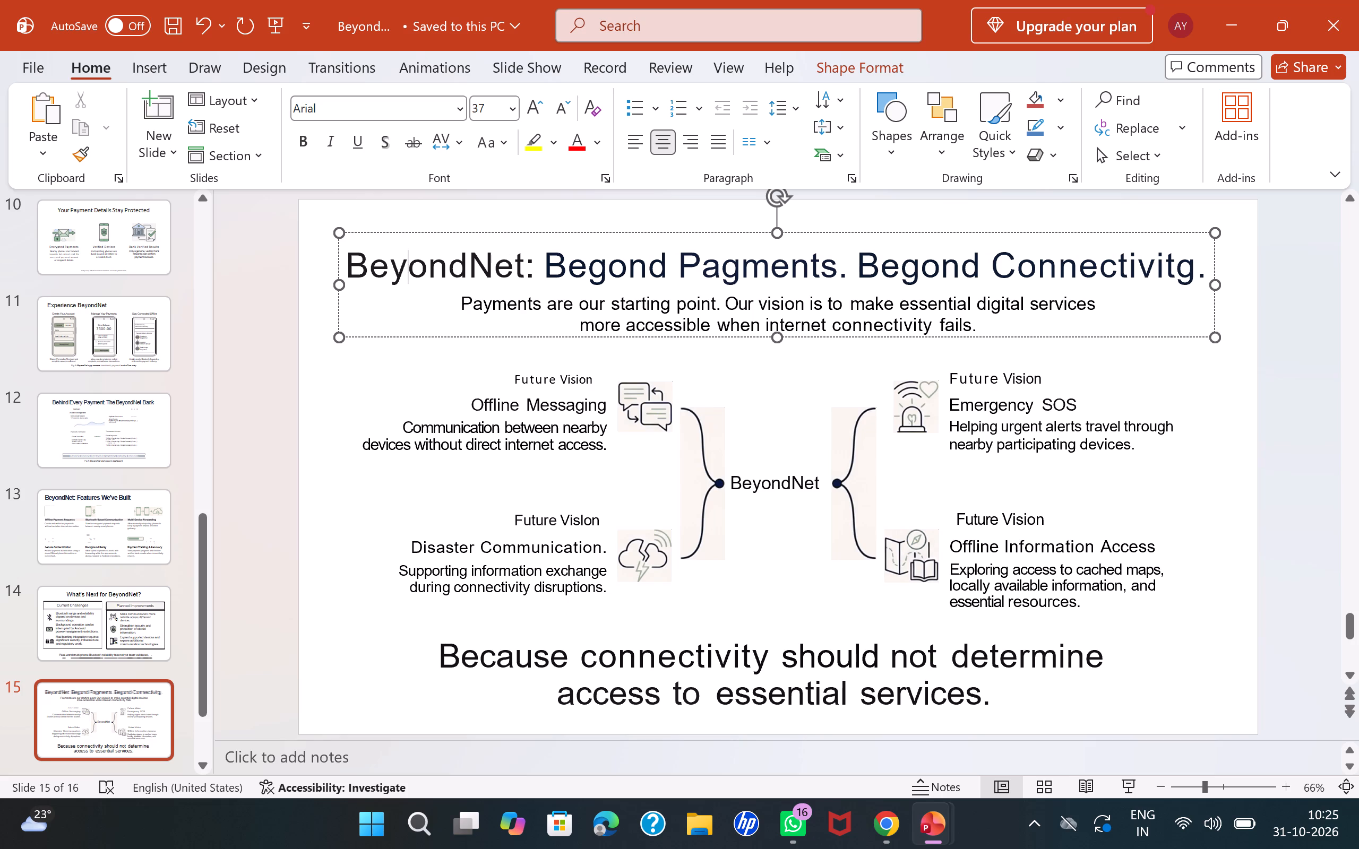
click(605, 276)
key(BackSpace)
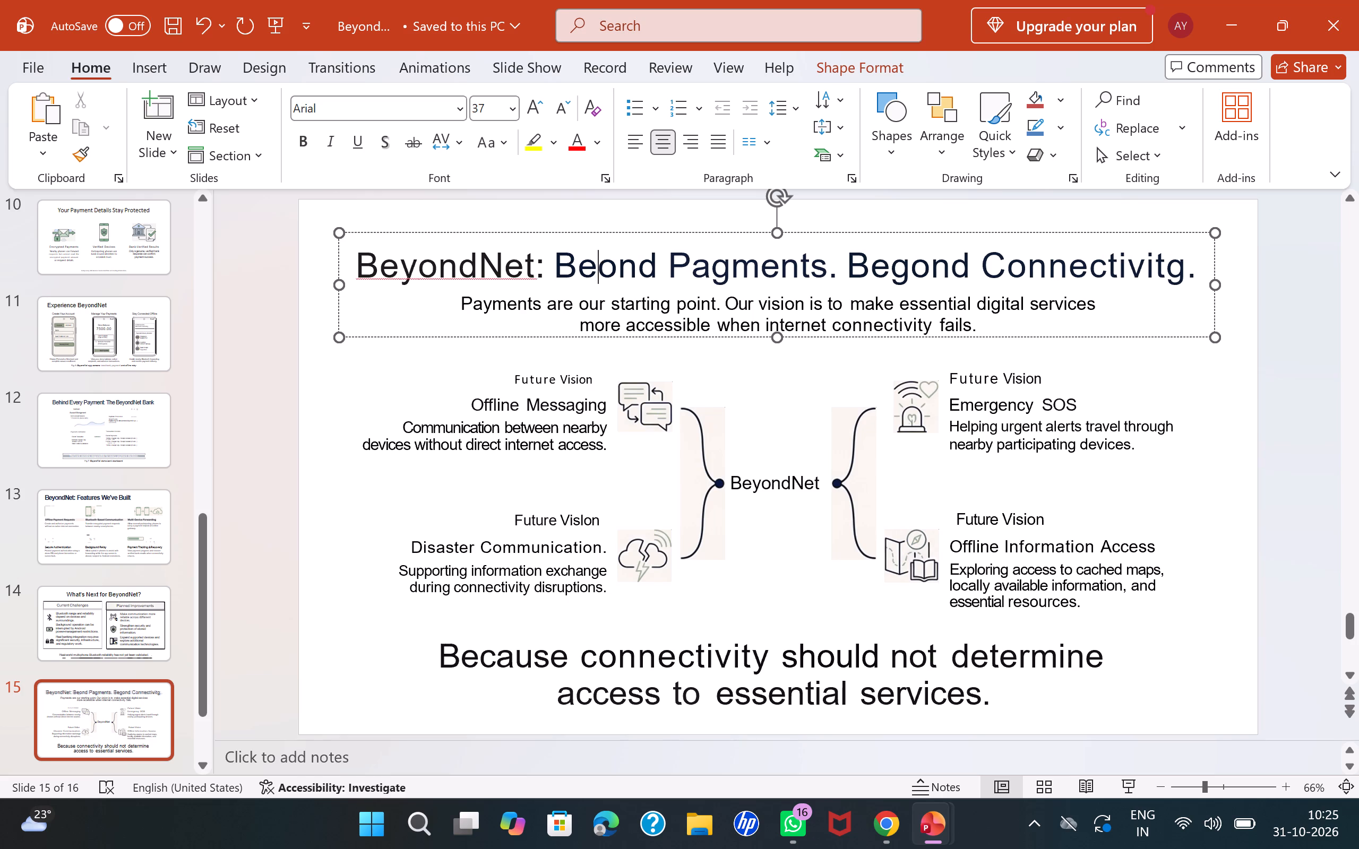
key(y)
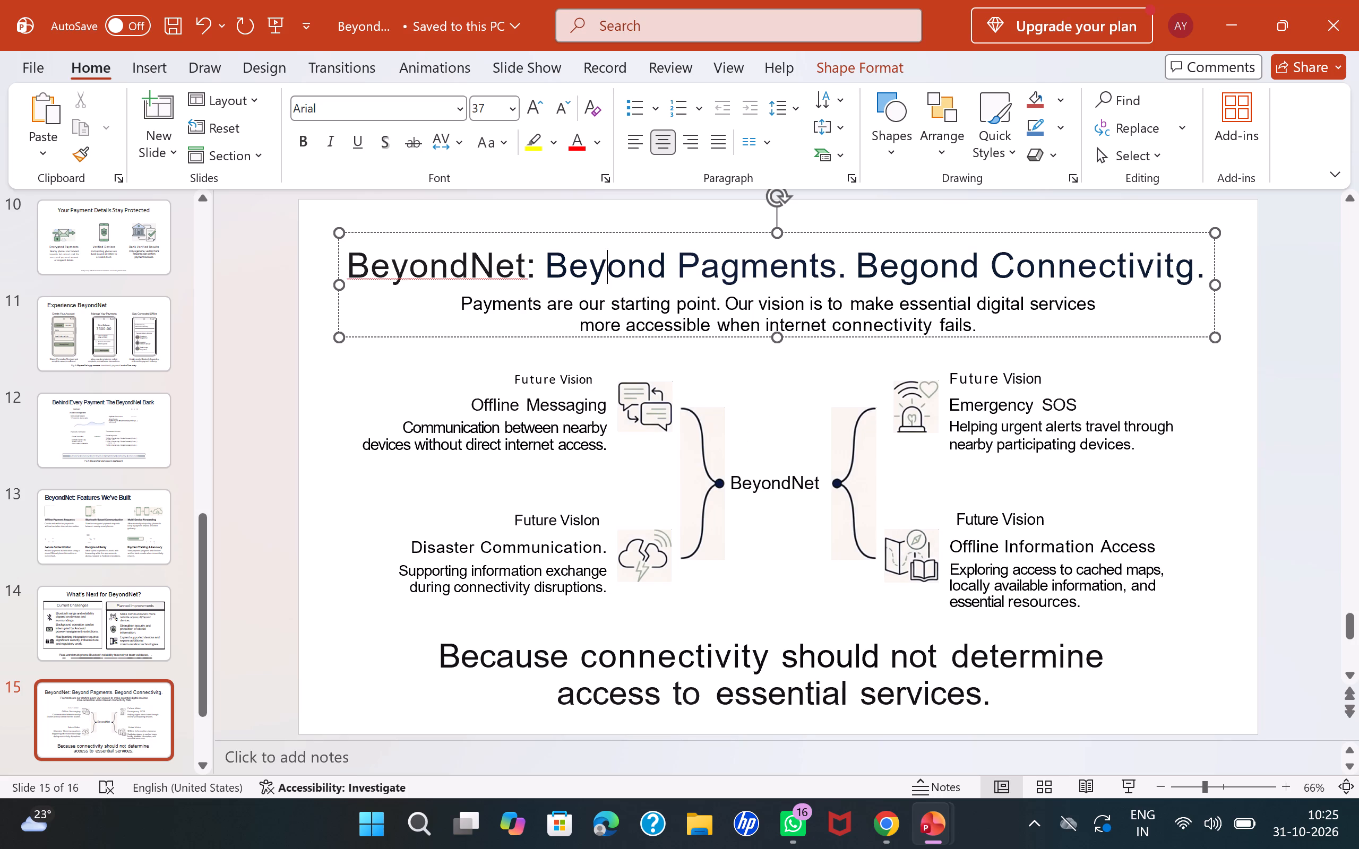
click(918, 270)
key(BackSpace)
key(y)
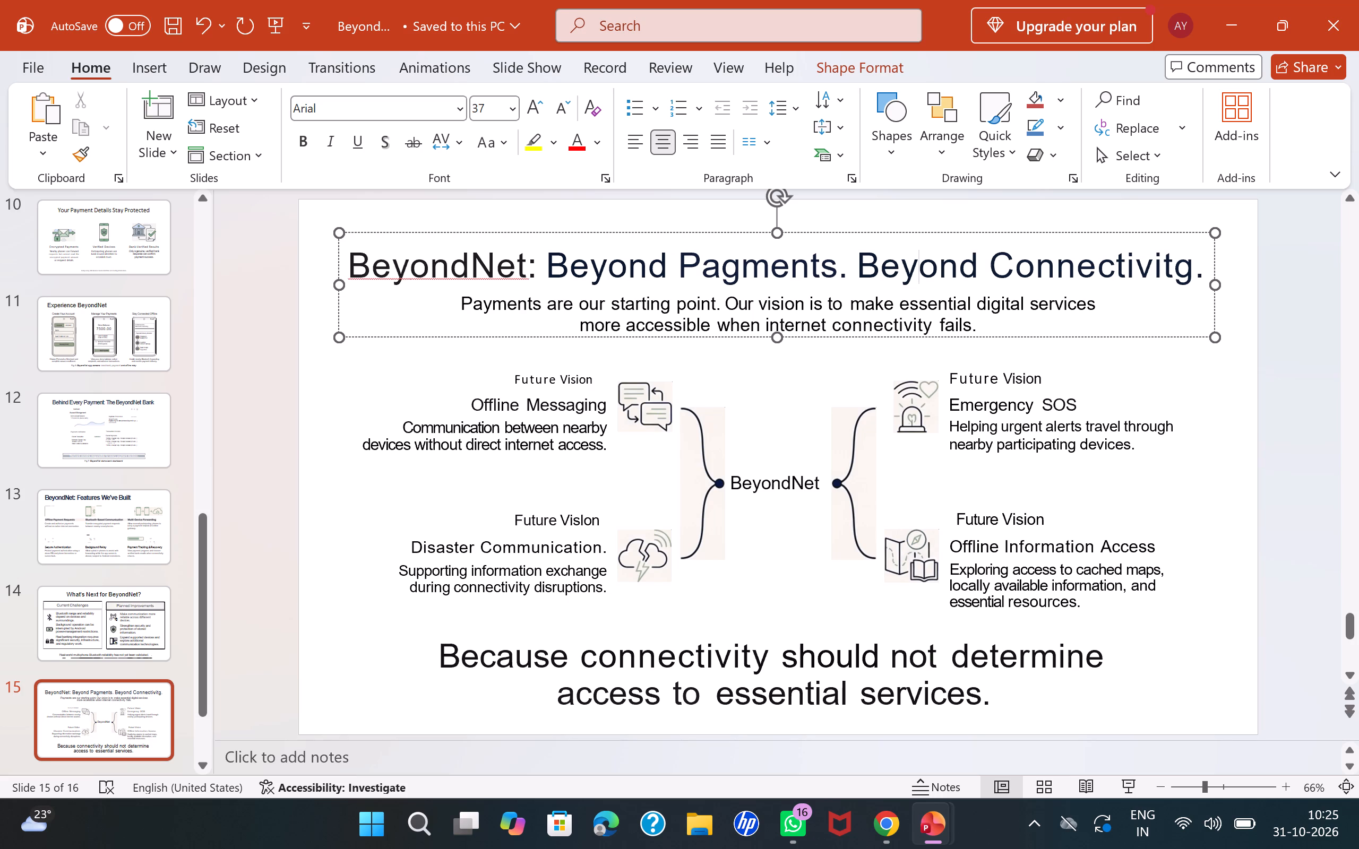
click(1191, 271)
key(BackSpace)
key(u)
key(BackSpace)
key(y)
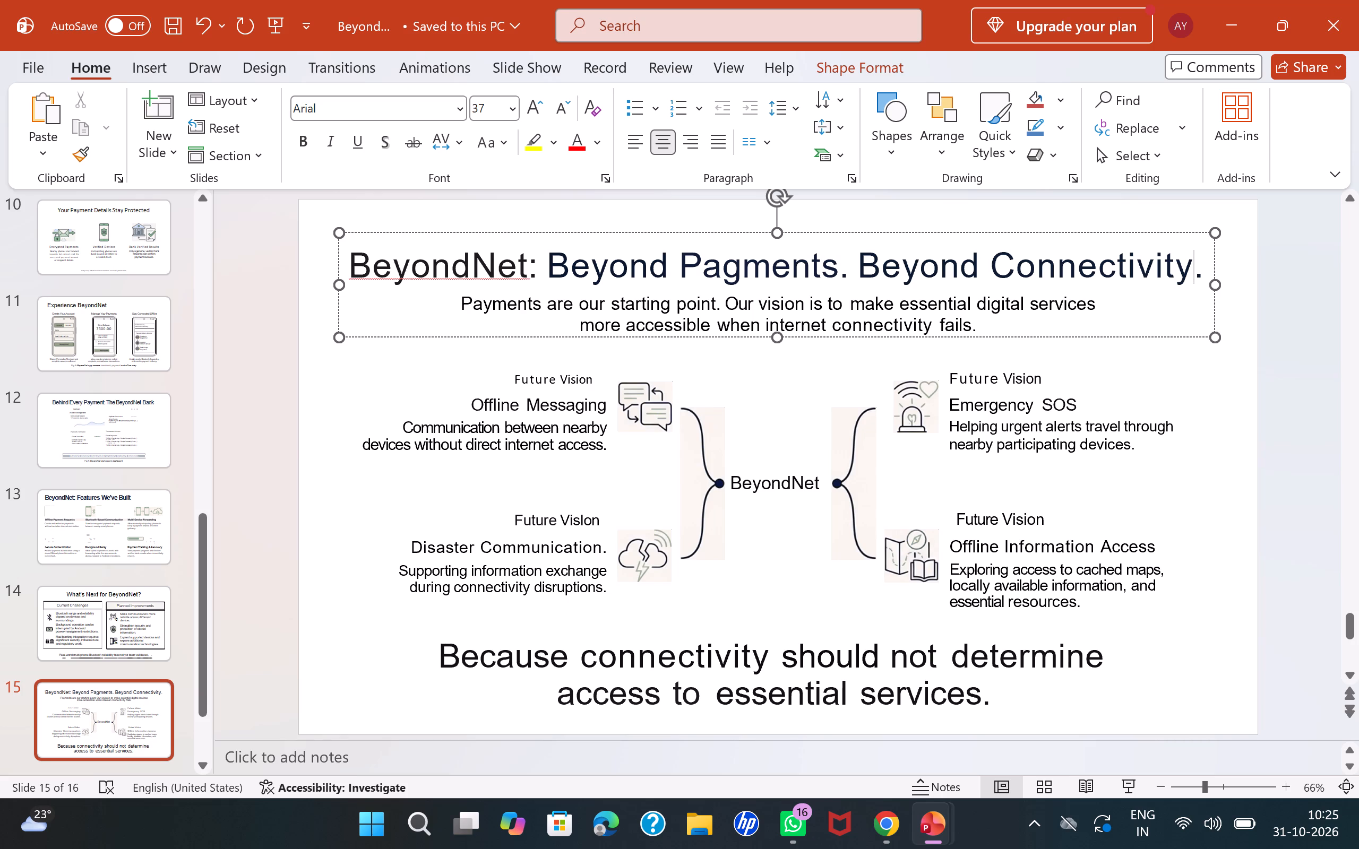
click(734, 267)
key(BackSpace)
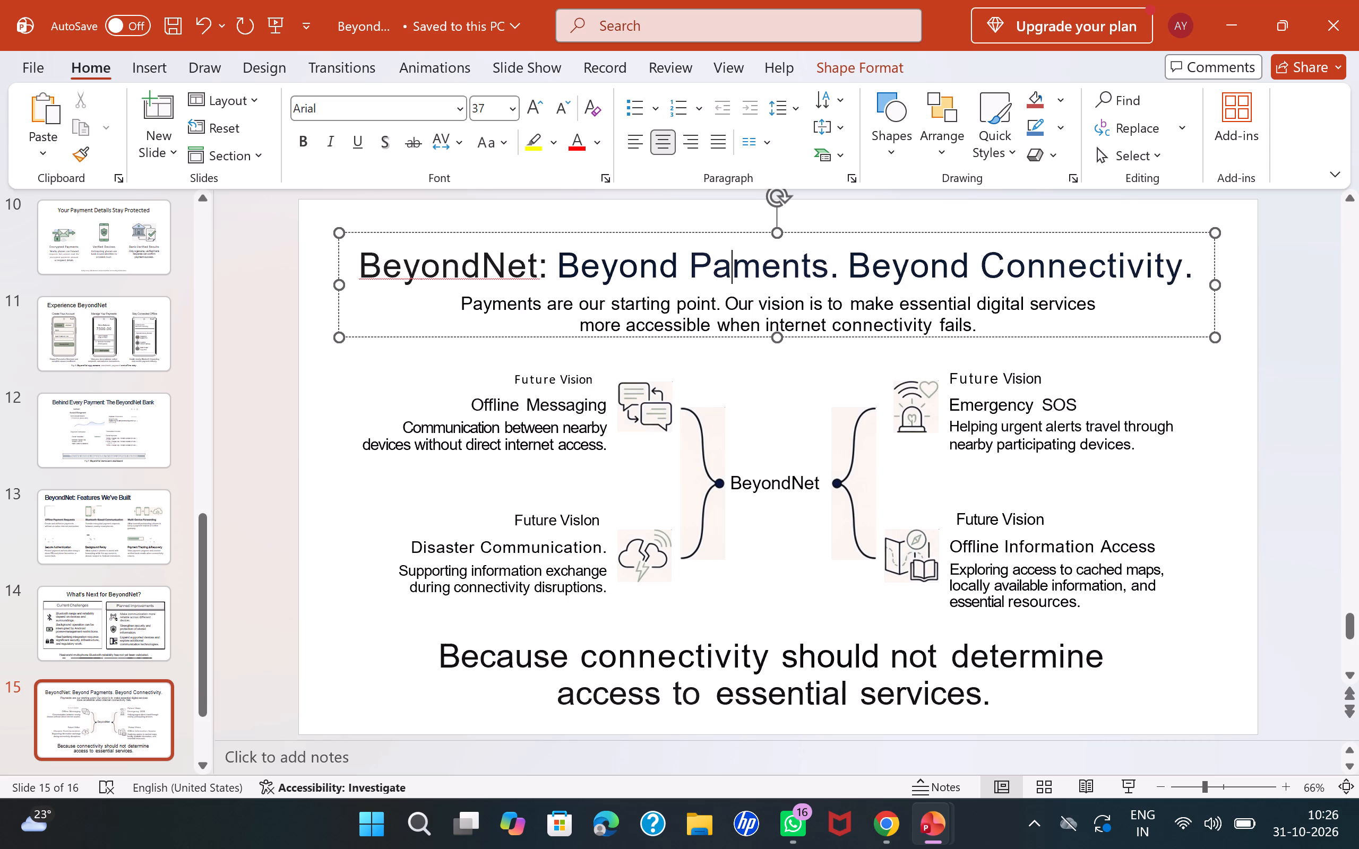
key(y)
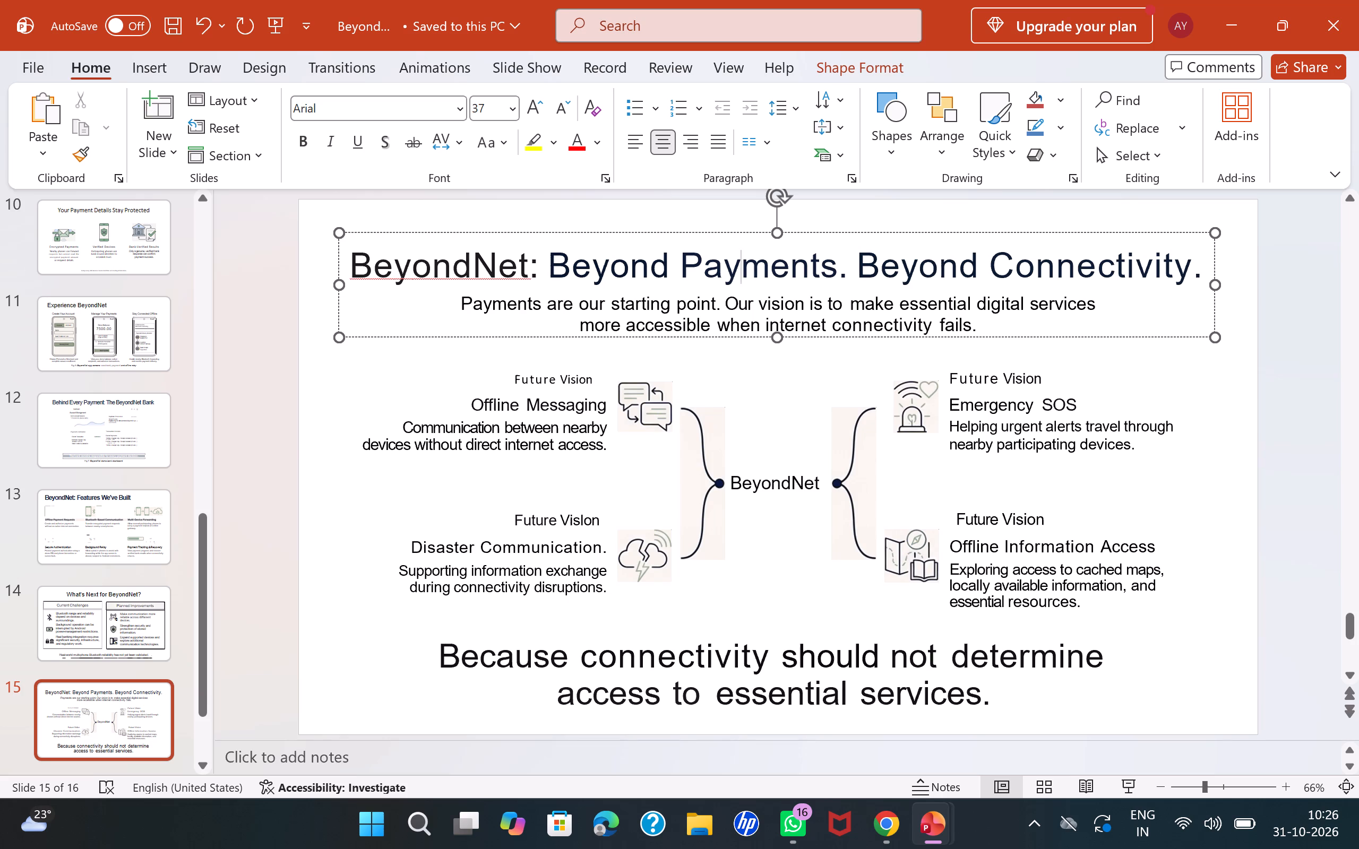
key(Right)
On slide 16, replace "HOD" in the mentor's designation with "Head of Department", starting it on a new line before ", CSE".
click(1209, 723)
key(Right)
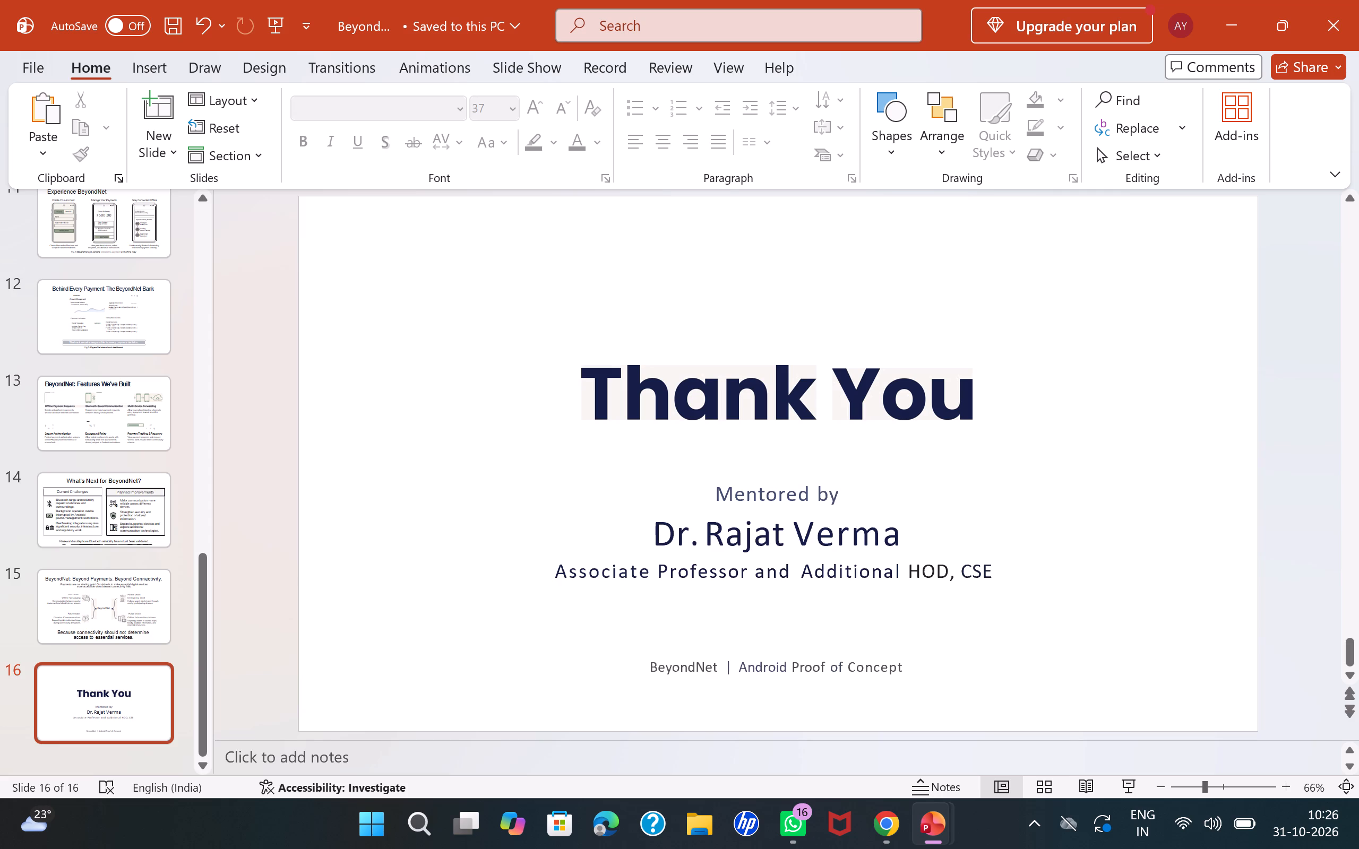
click(944, 570)
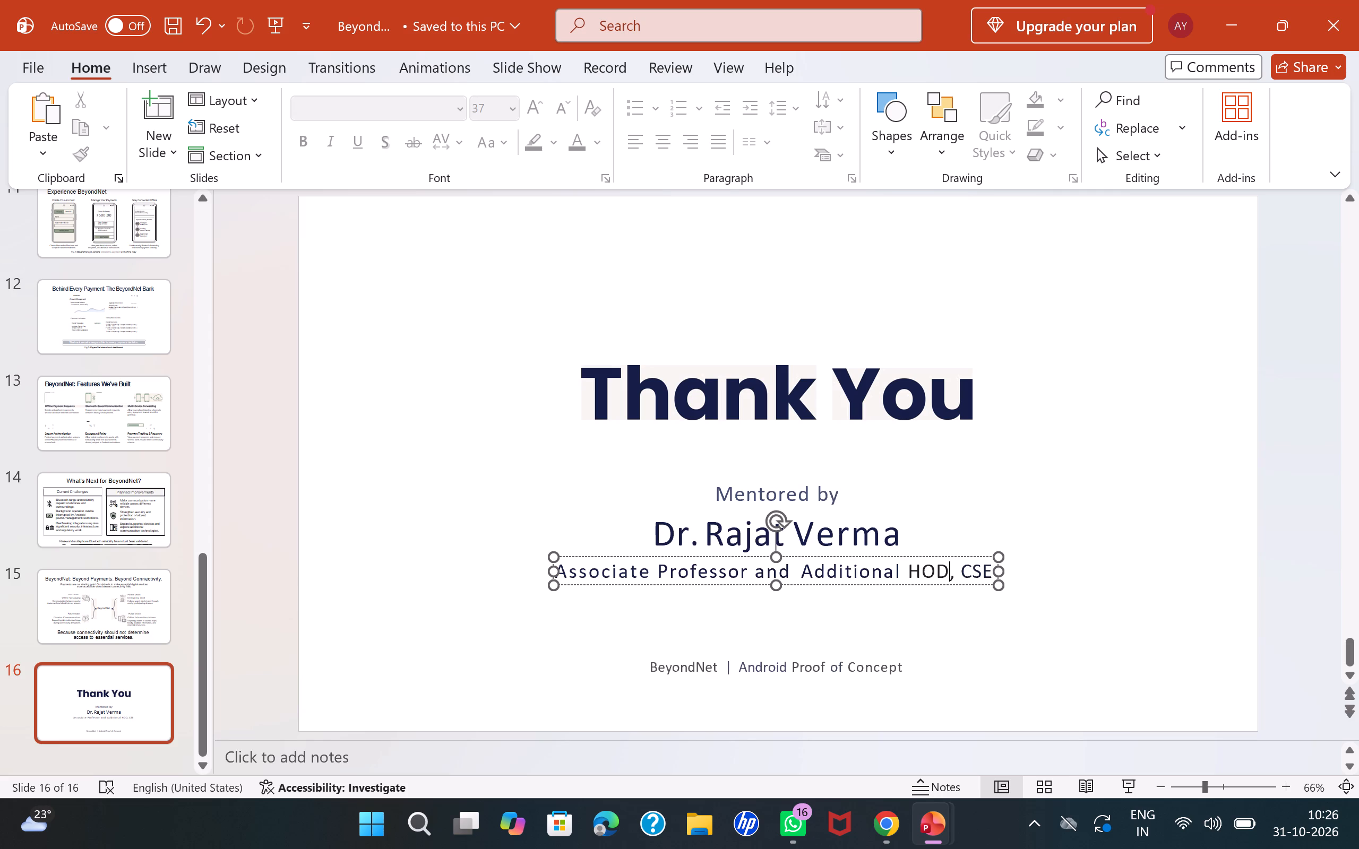
key(BackSpace)
key(BackSpace)
key(BackSpace)
key(Return)
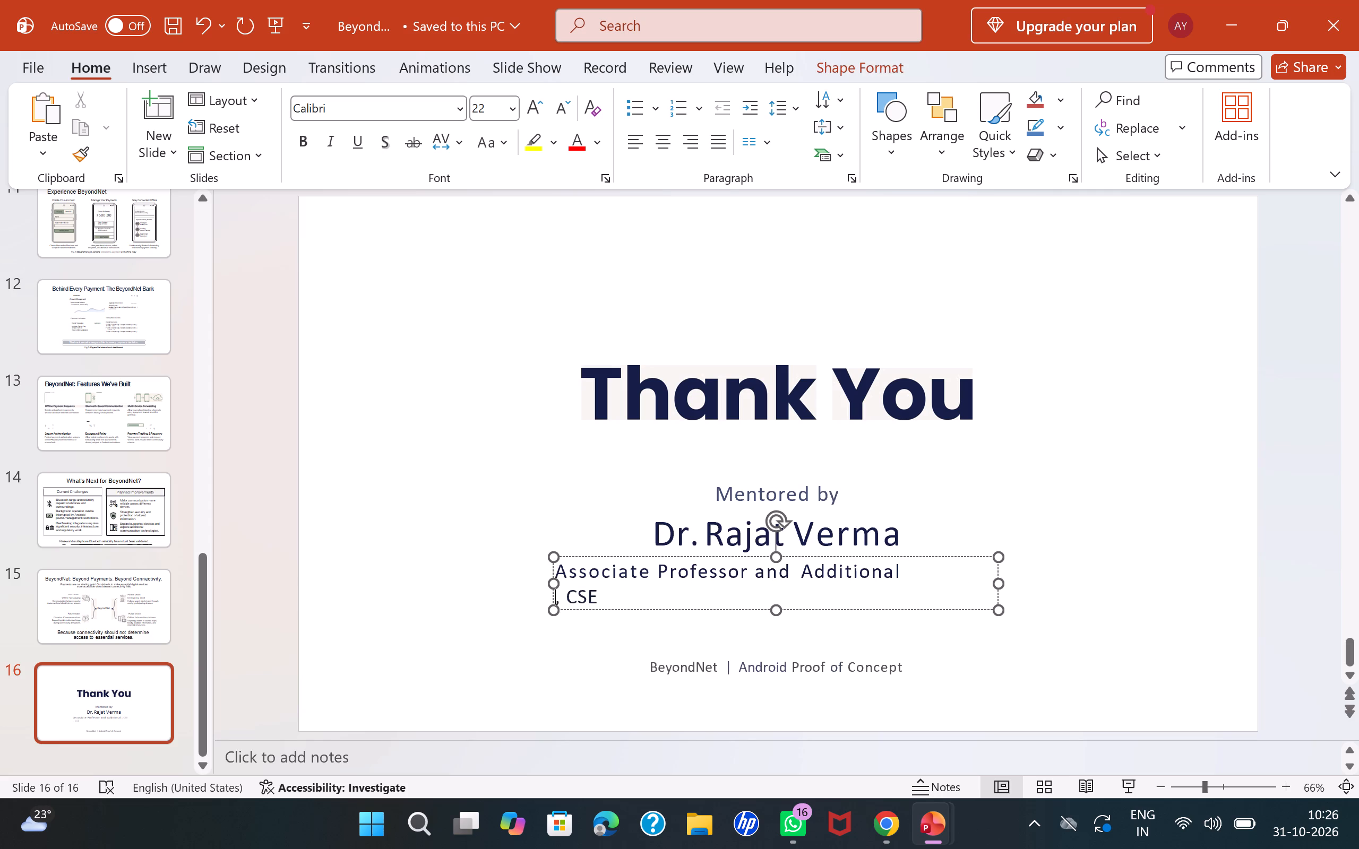
text(Head of Department)
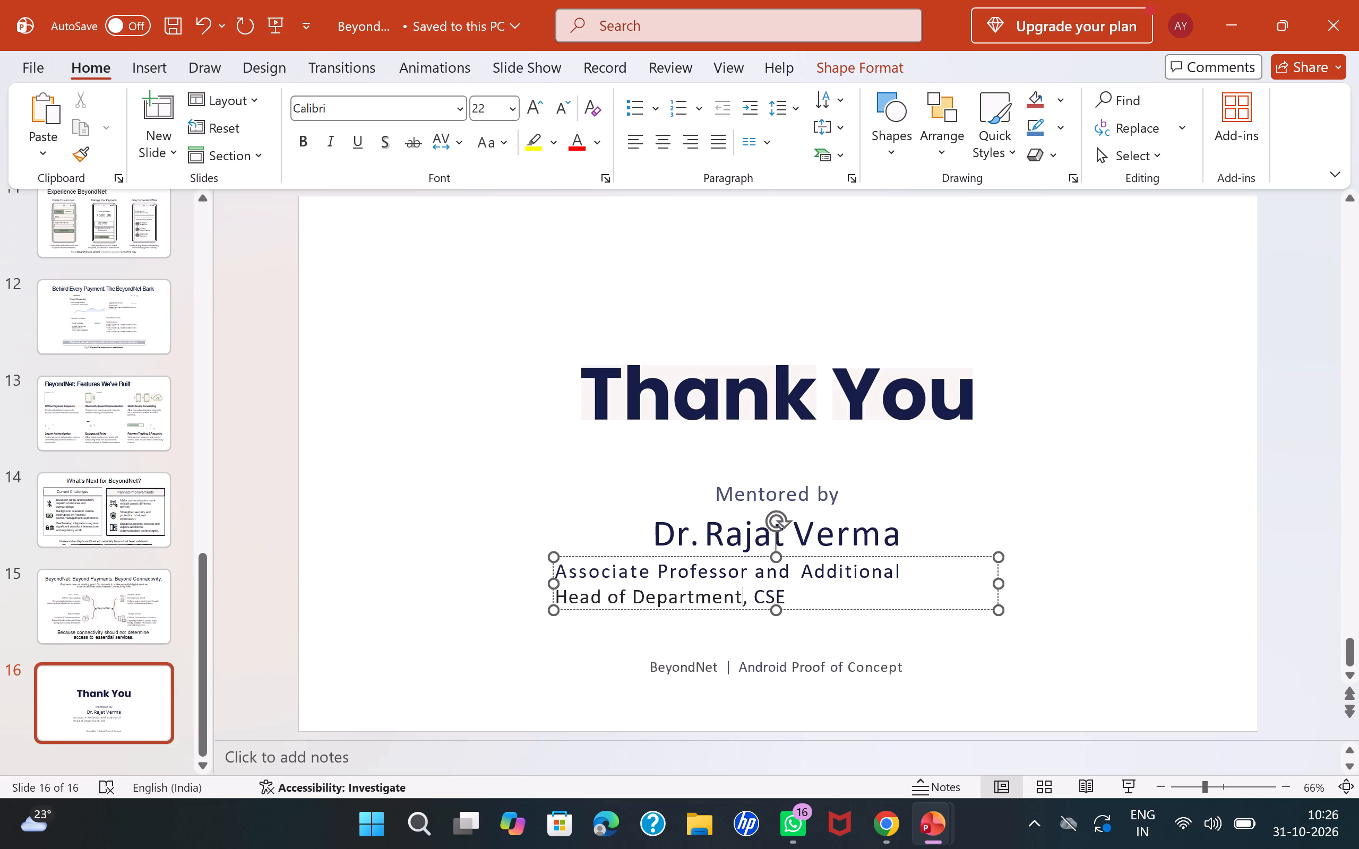
Indent the "Head of Department, CSE" line with 21 leading spaces to centre it beneath the mentor's name.
click(555, 594)
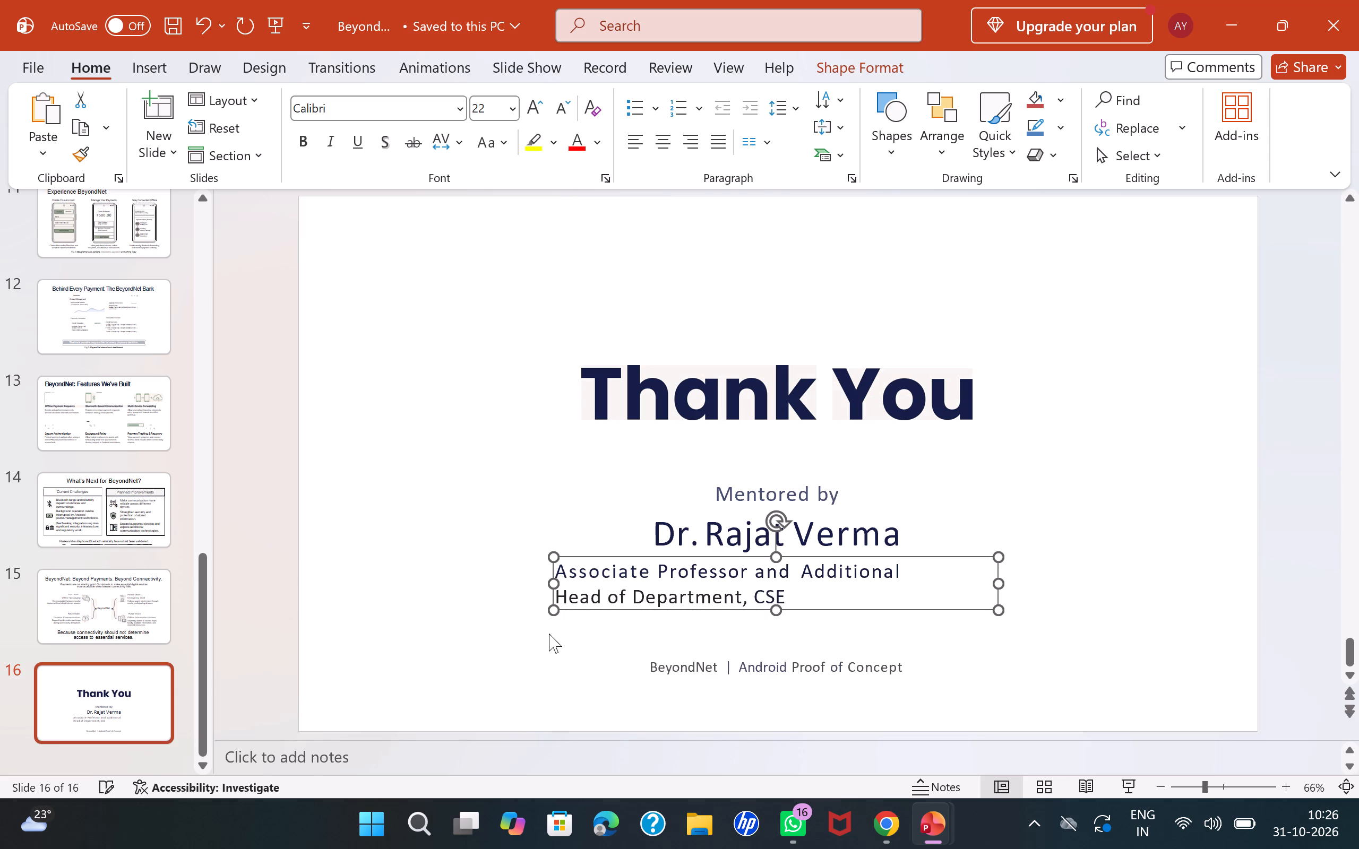
click(561, 598)
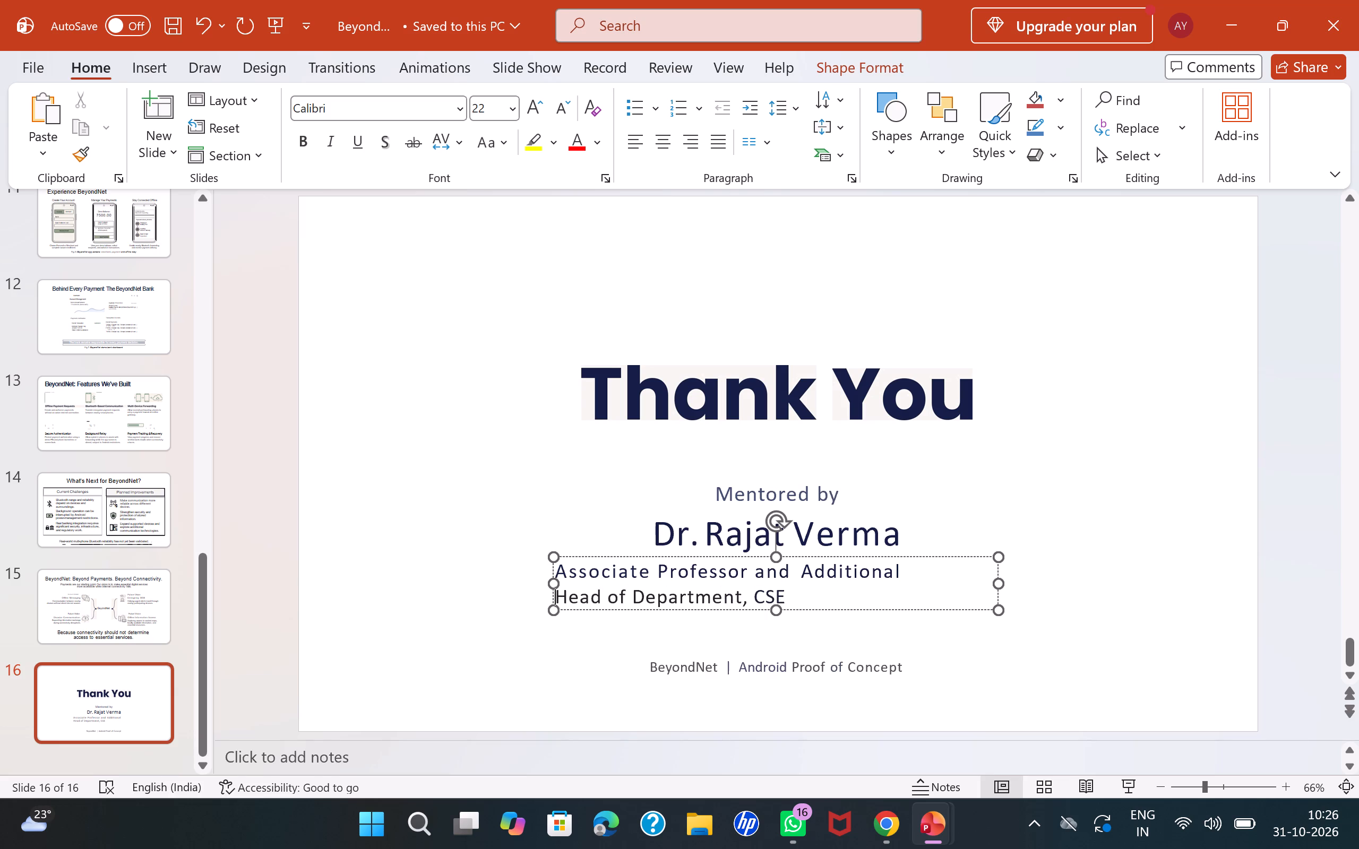
key(space)
key(space)
key(space)
key(space)
key(space)
key(space)
key(space)
key(space)
key(space)
key(space)
key(space)
key(space)
key(space)
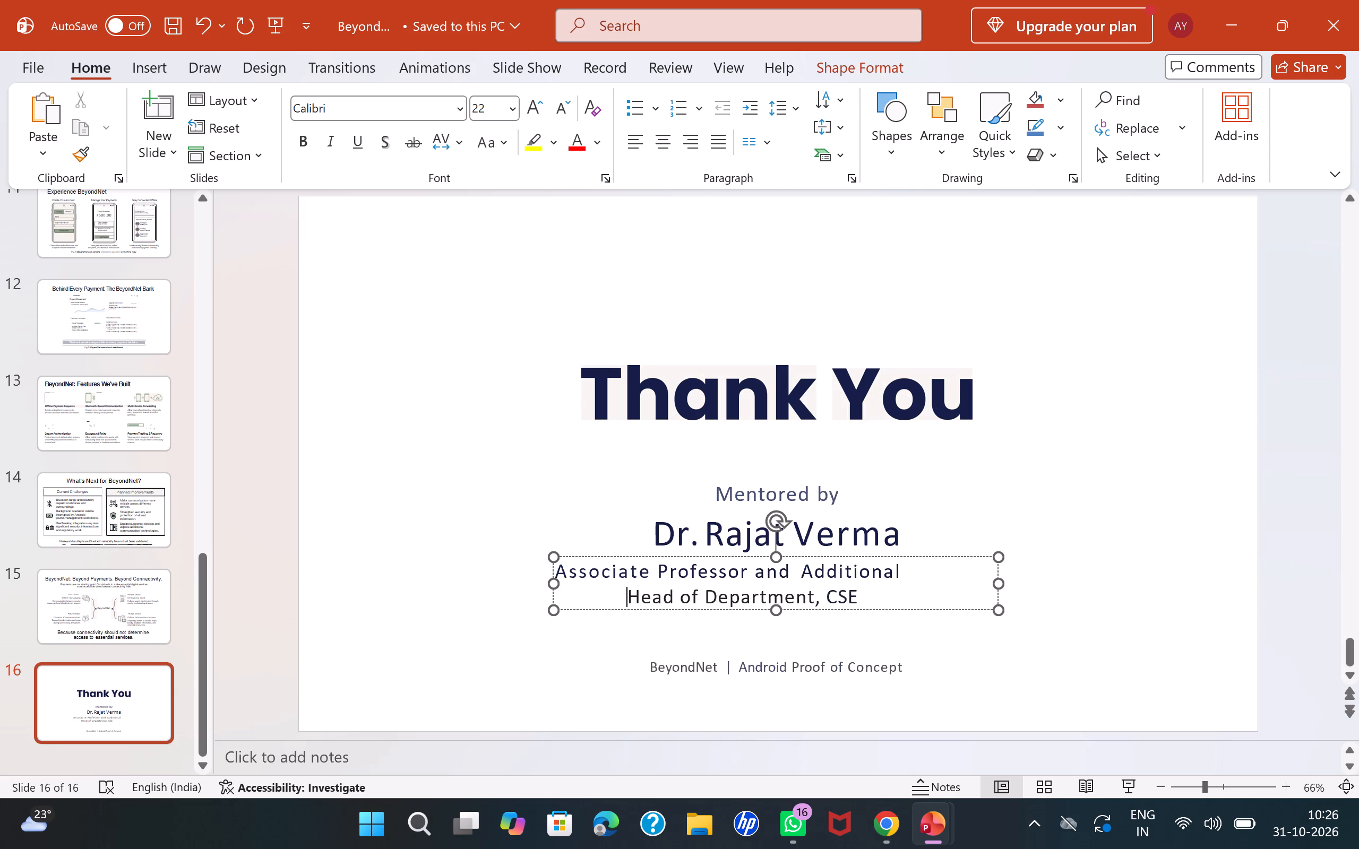
key(space)
key(space)
key(space)
key(space)
key(space)
key(space)
key(space)
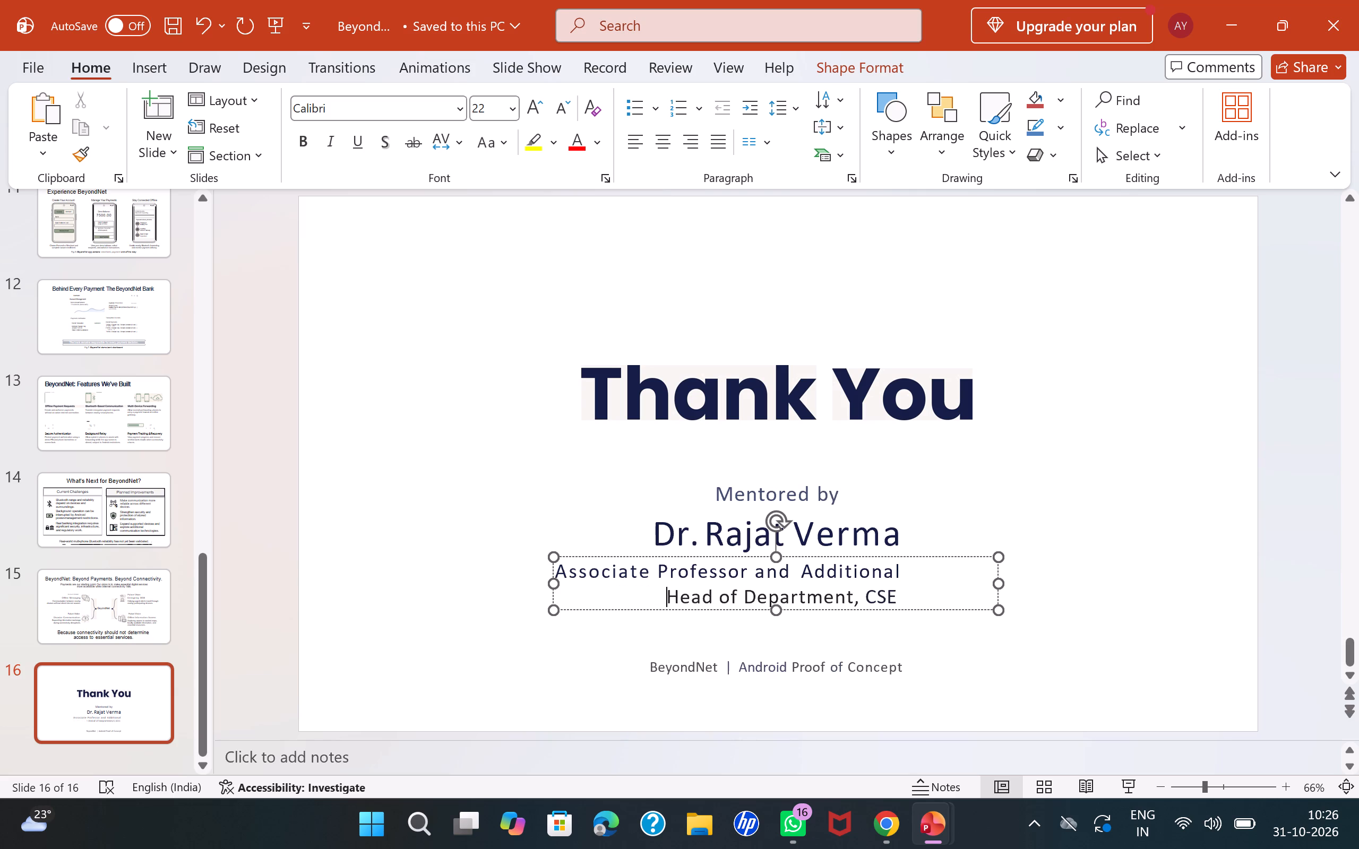
key(space)
Indent the "Associate Professor and Additional" line with 10 leading spaces to shift it over the second line.
click(559, 572)
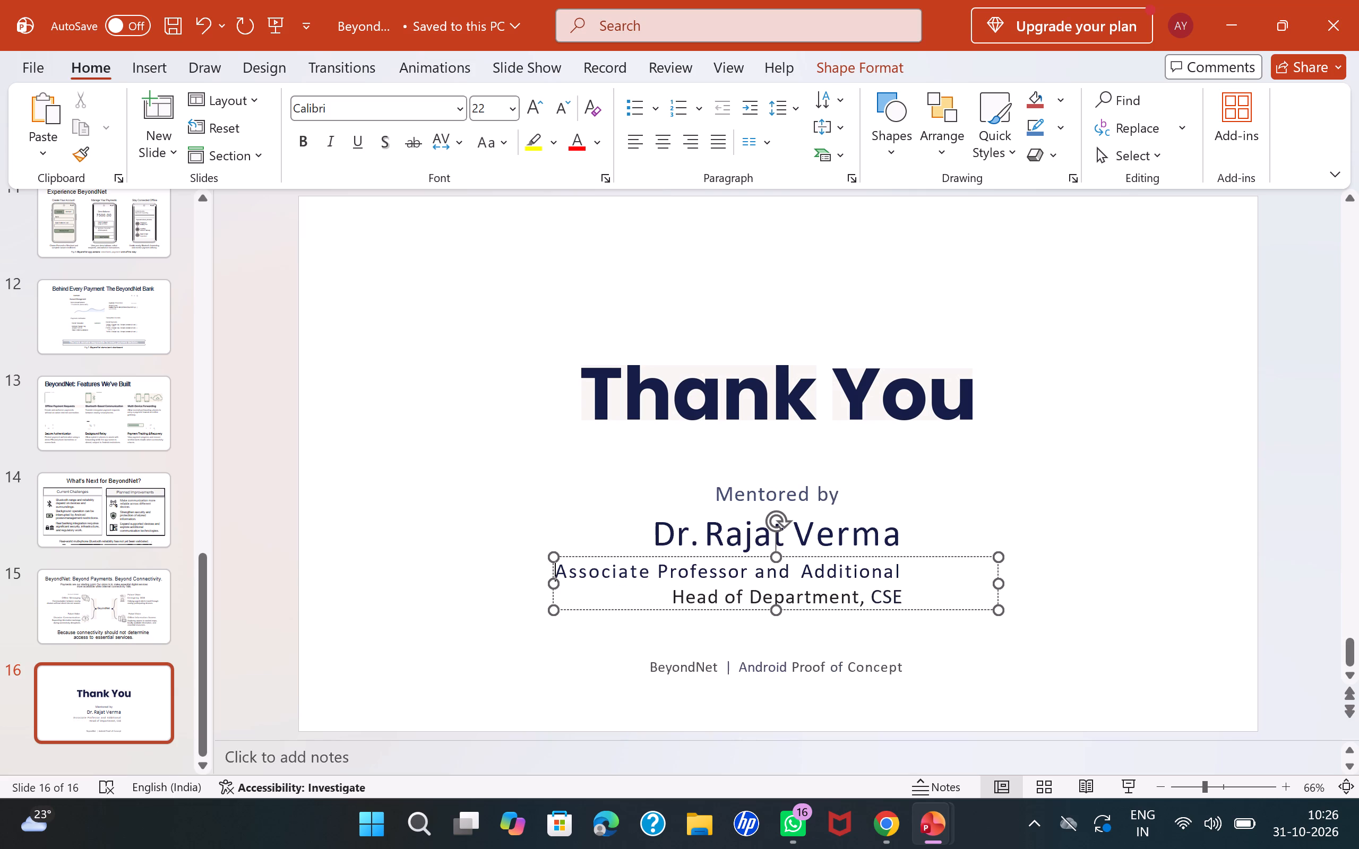
key(space)
key(space)
key(space)
key(space)
key(space)
key(space)
key(space)
key(space)
key(space)
key(space)
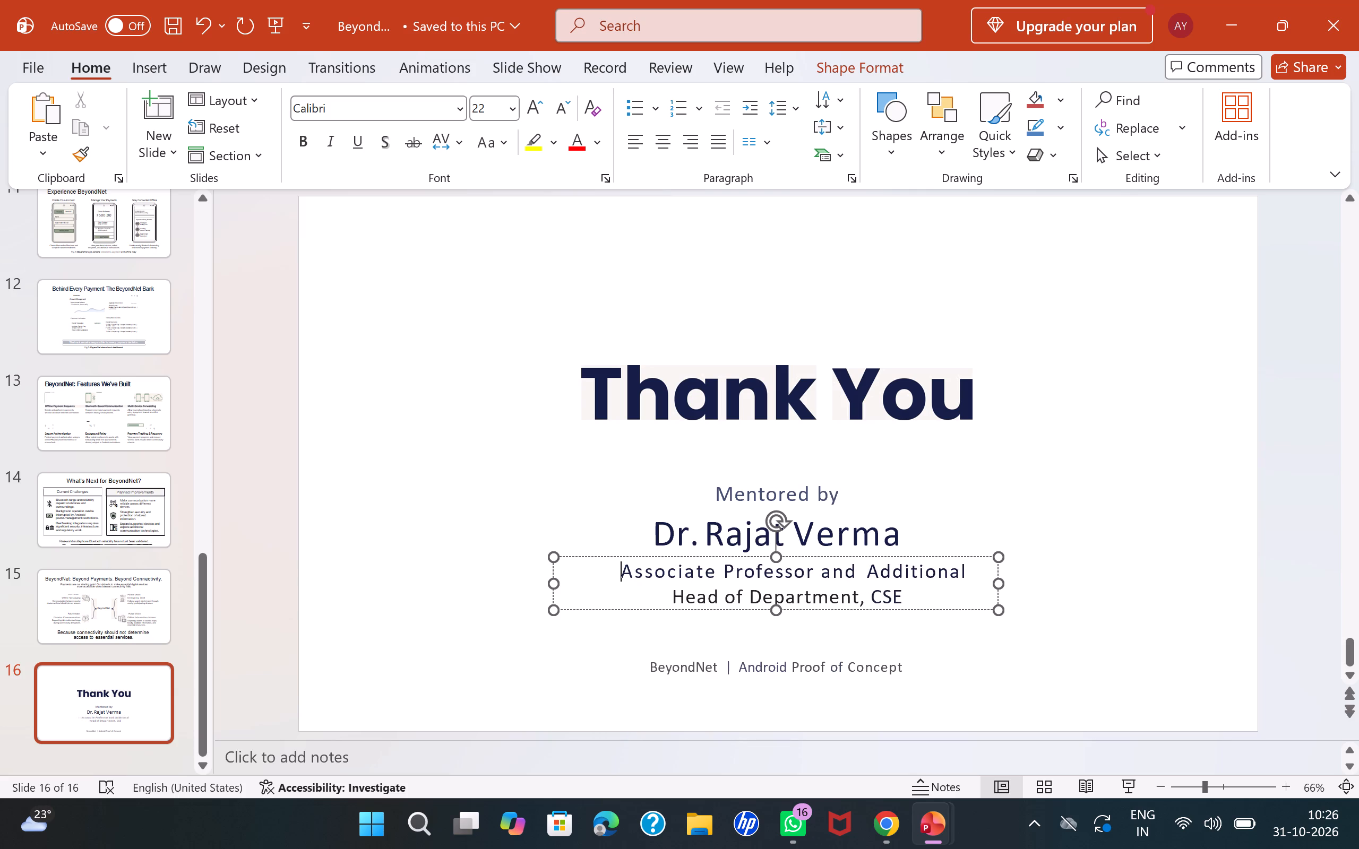
click(1047, 487)
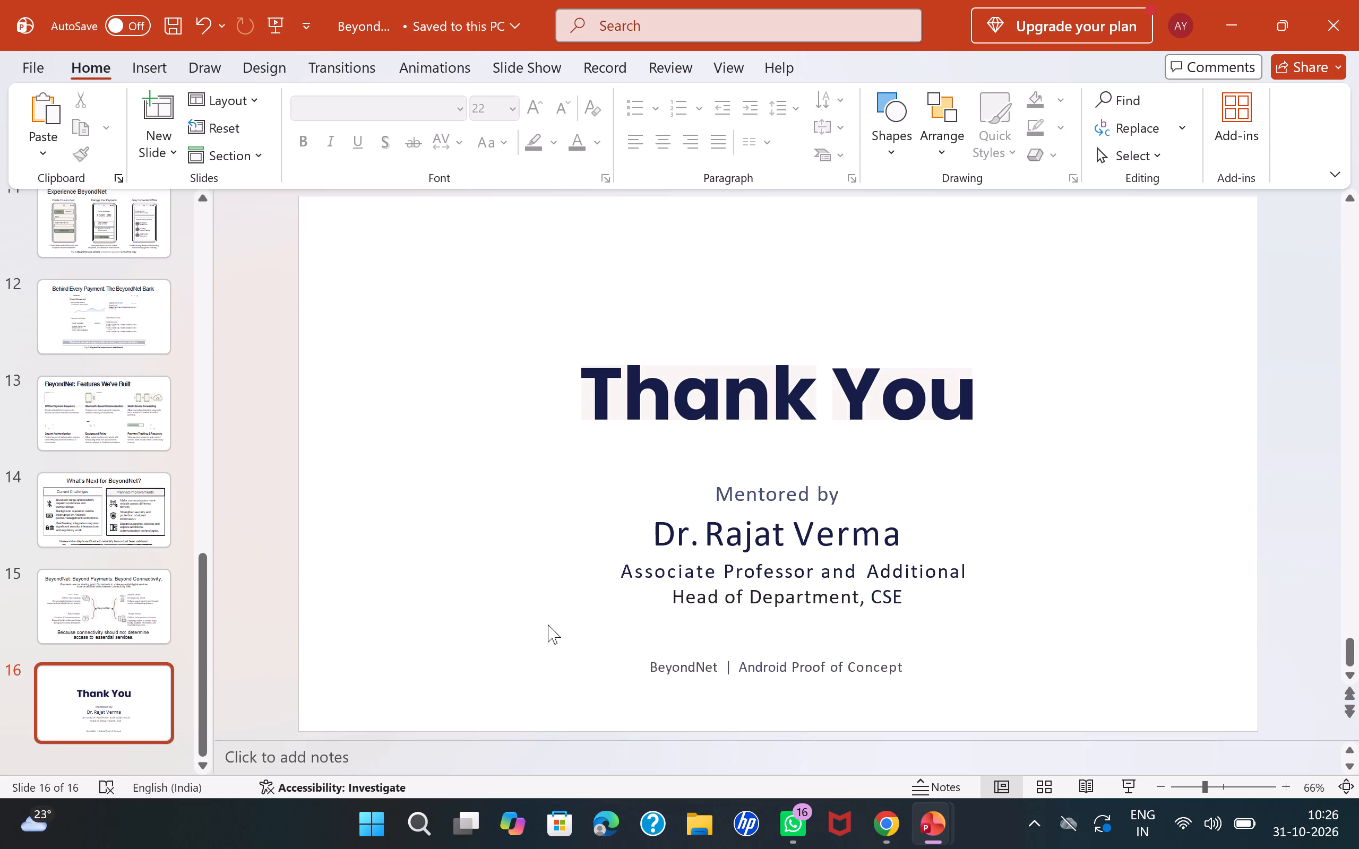
Go back through the slides to slide 13 and try to select the stray garbled characters above "Secure Authentication".
click(518, 663)
key(Left)
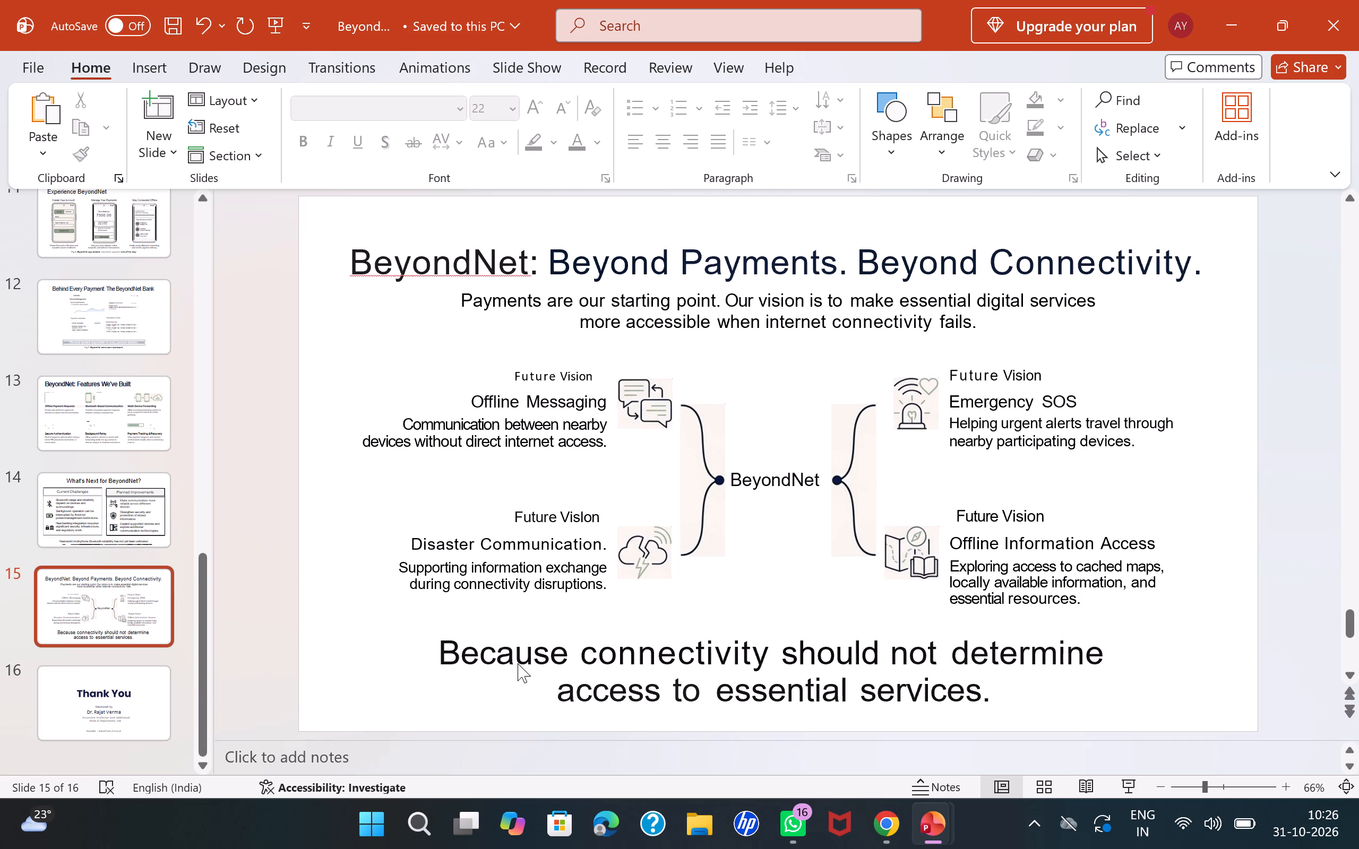
key(Left)
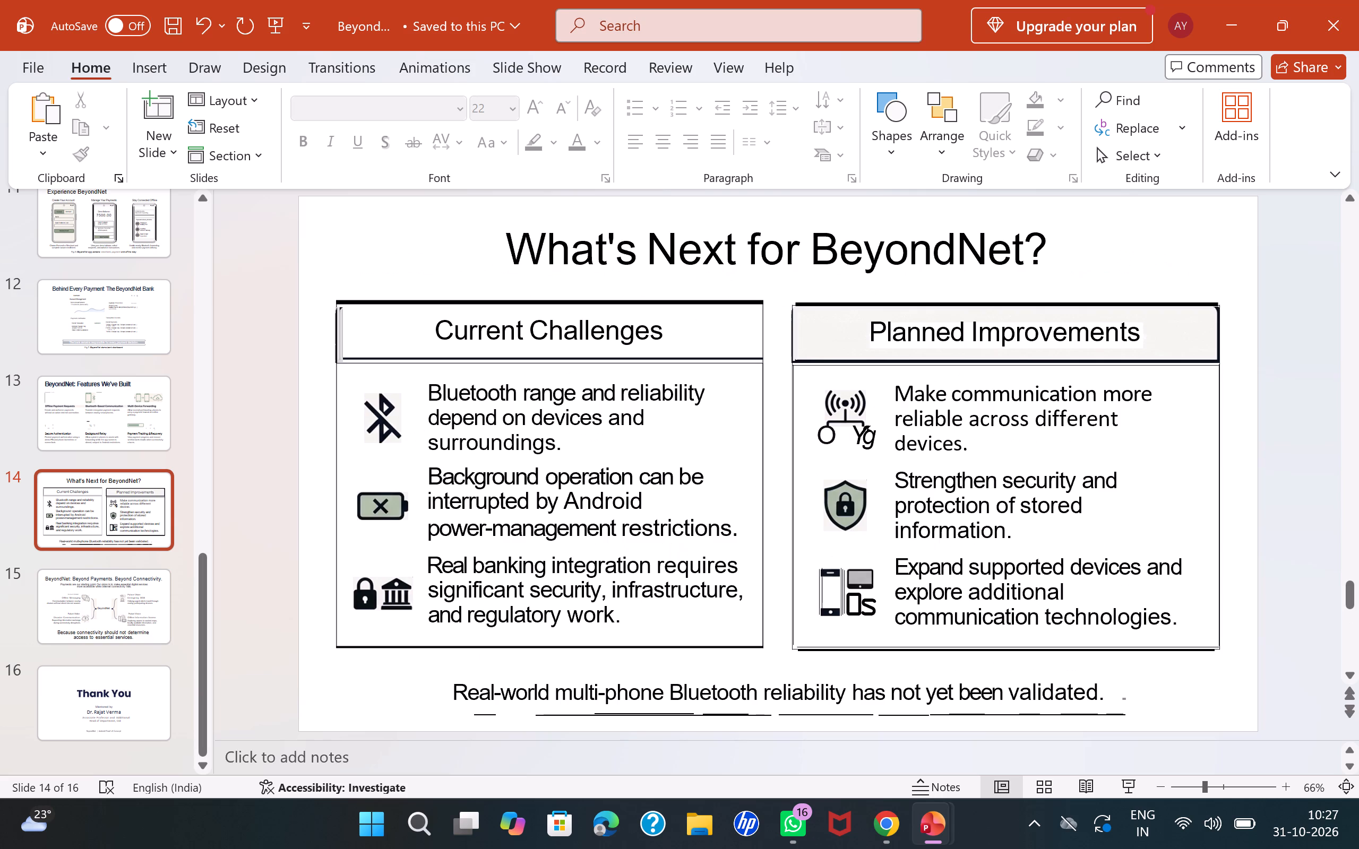
key(Left)
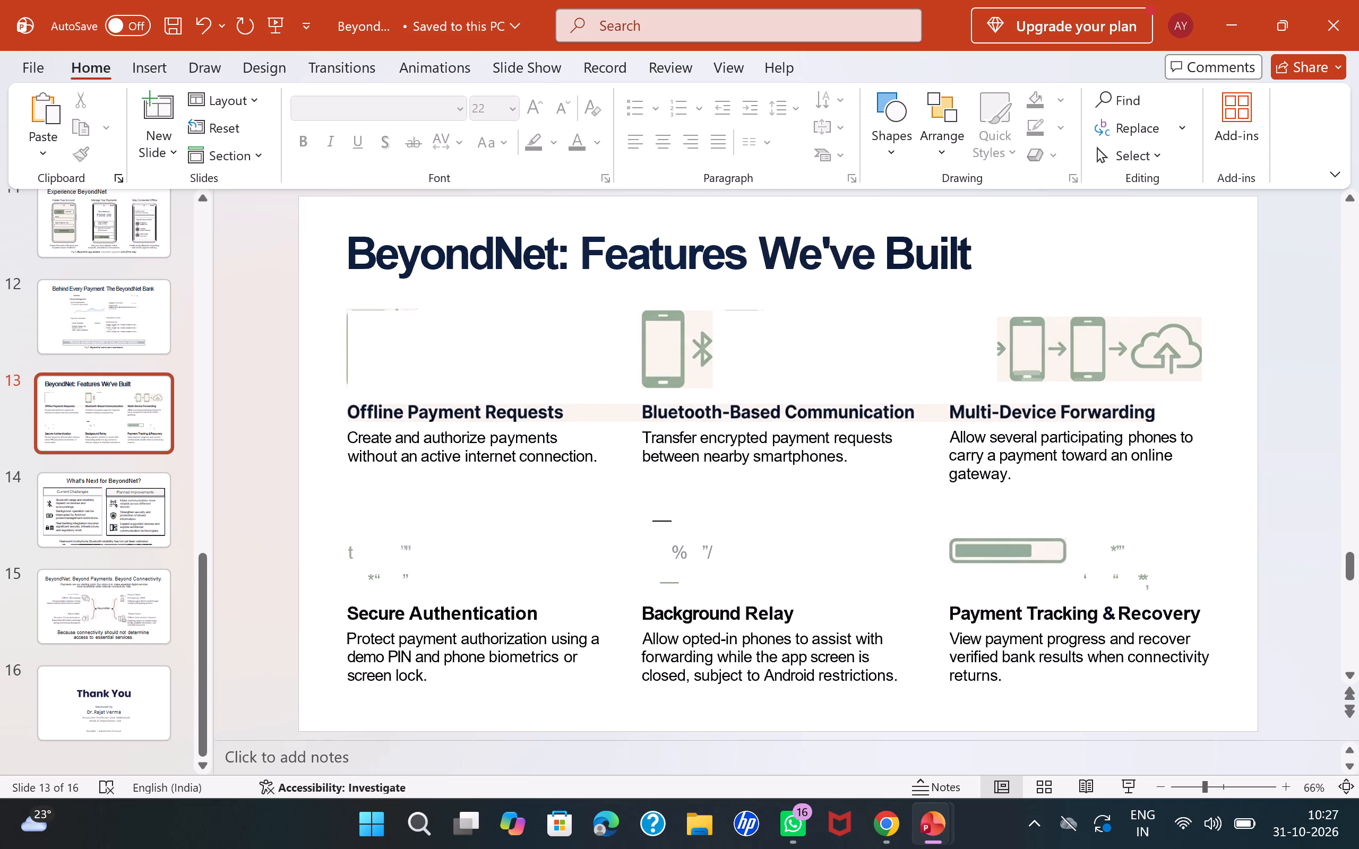
click(409, 551)
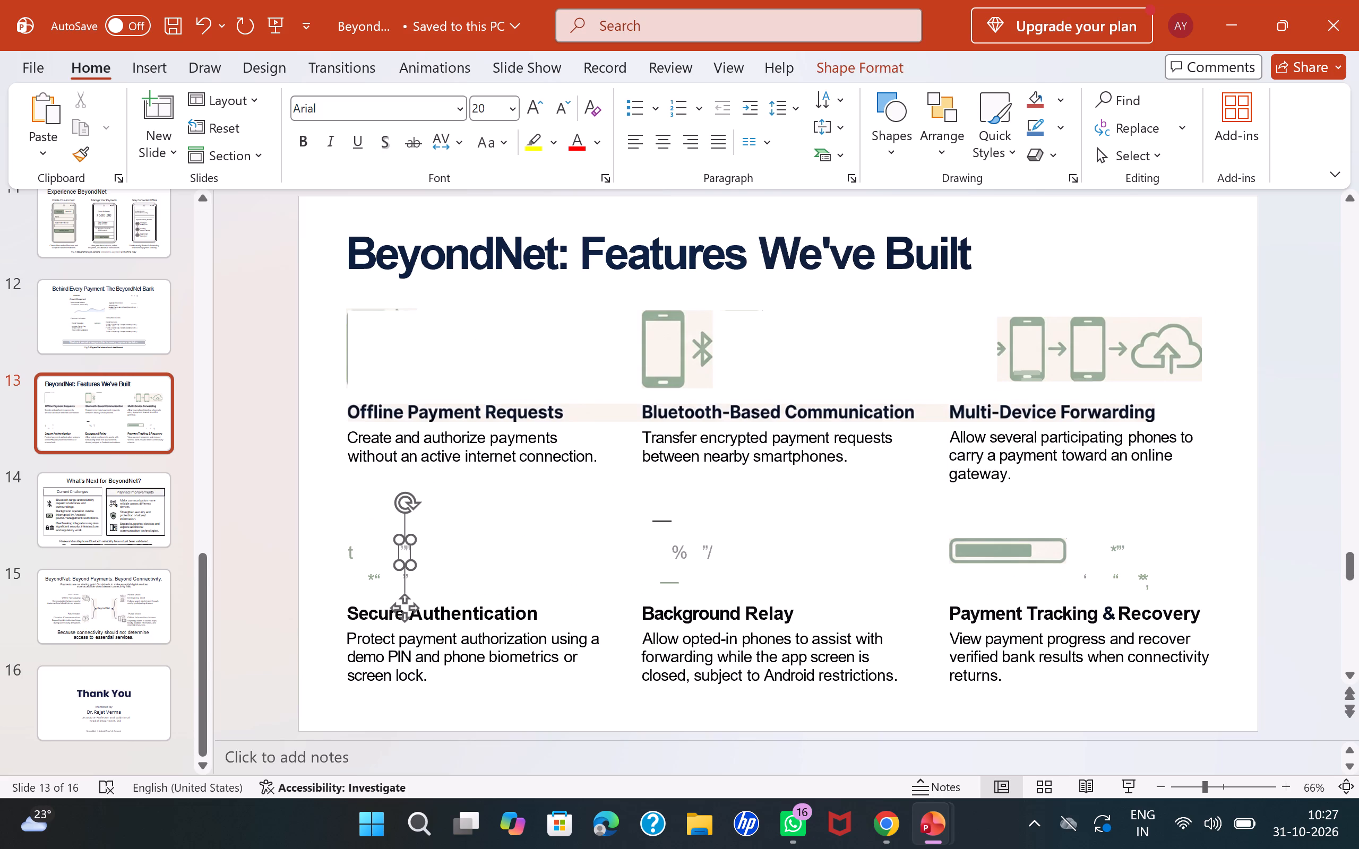
click(517, 570)
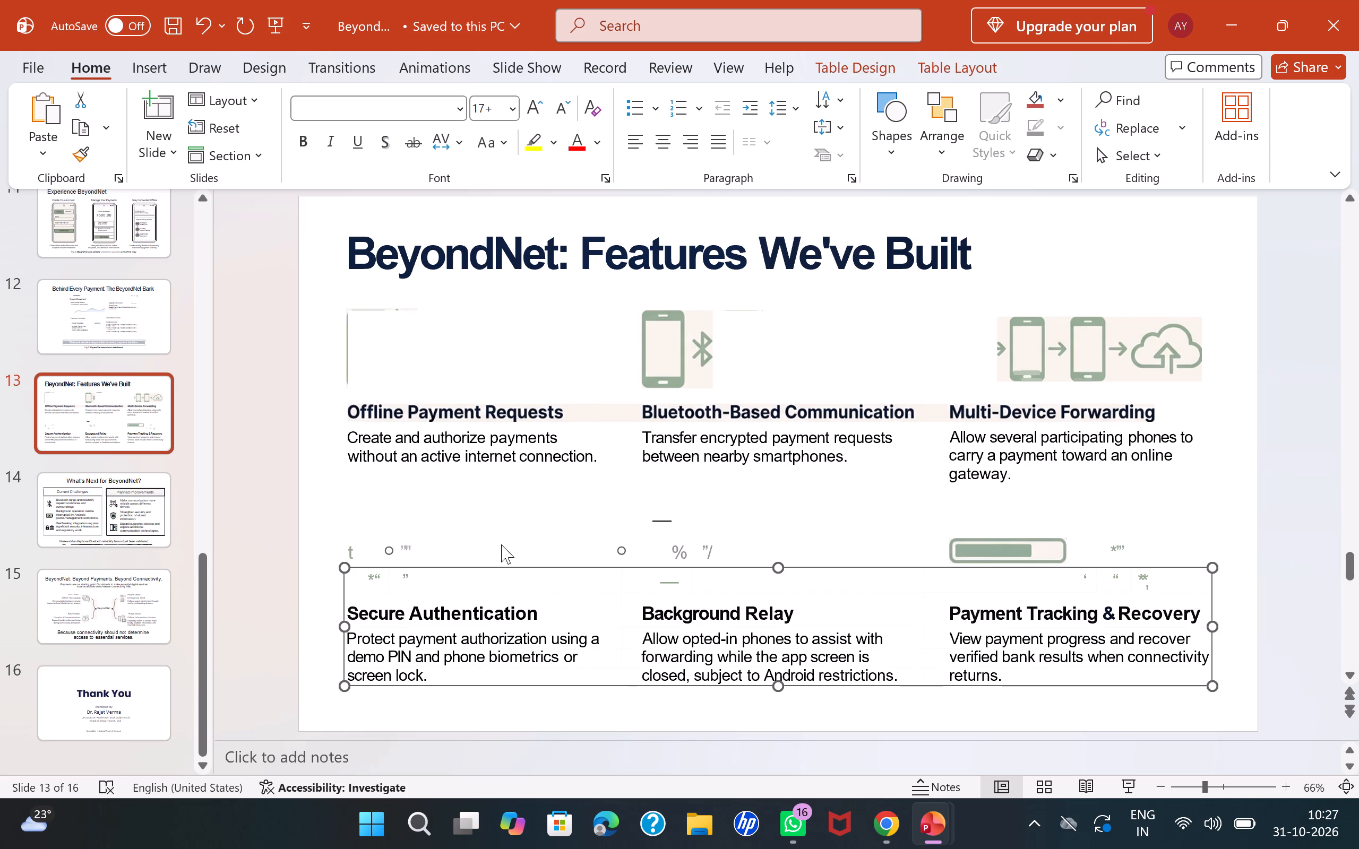
click(496, 533)
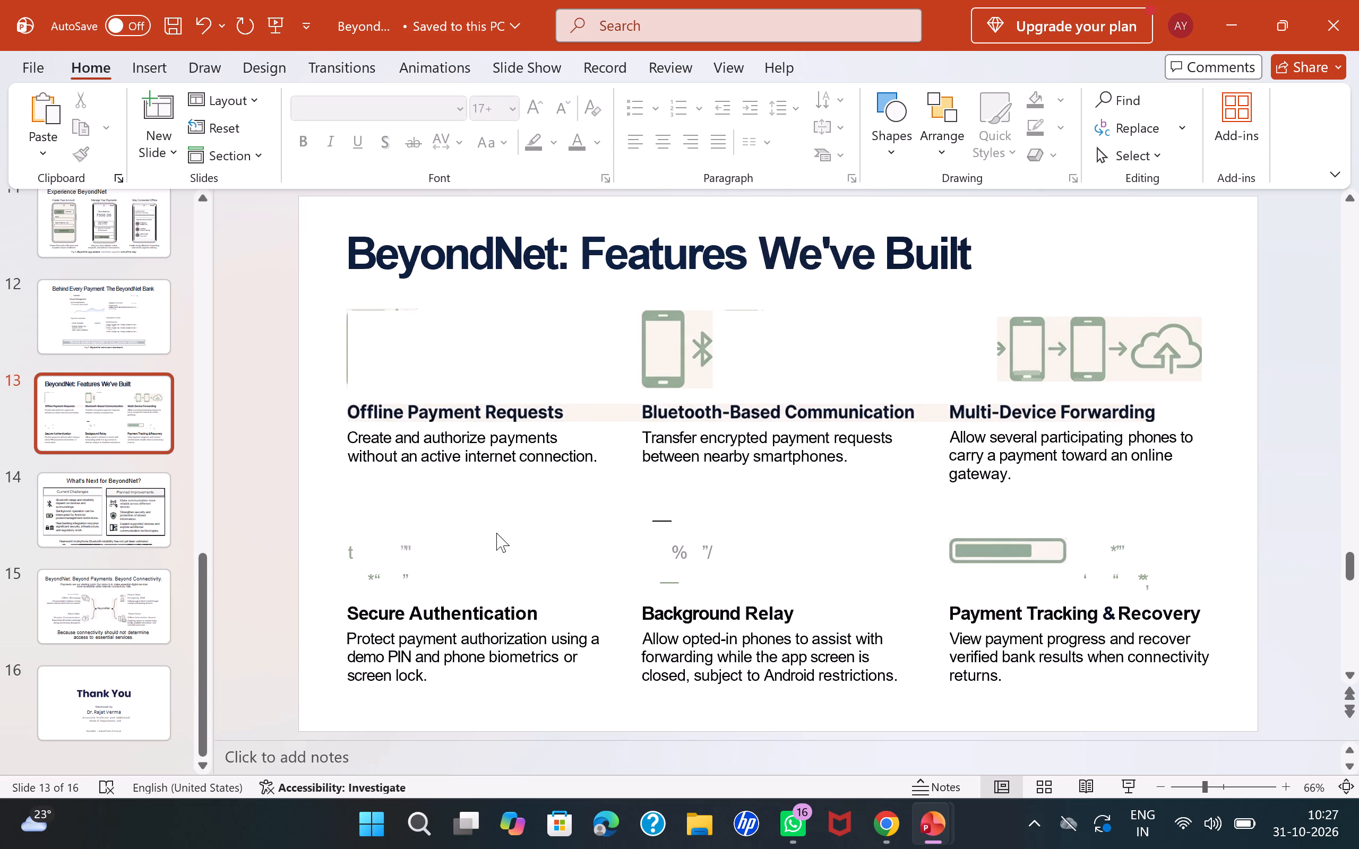